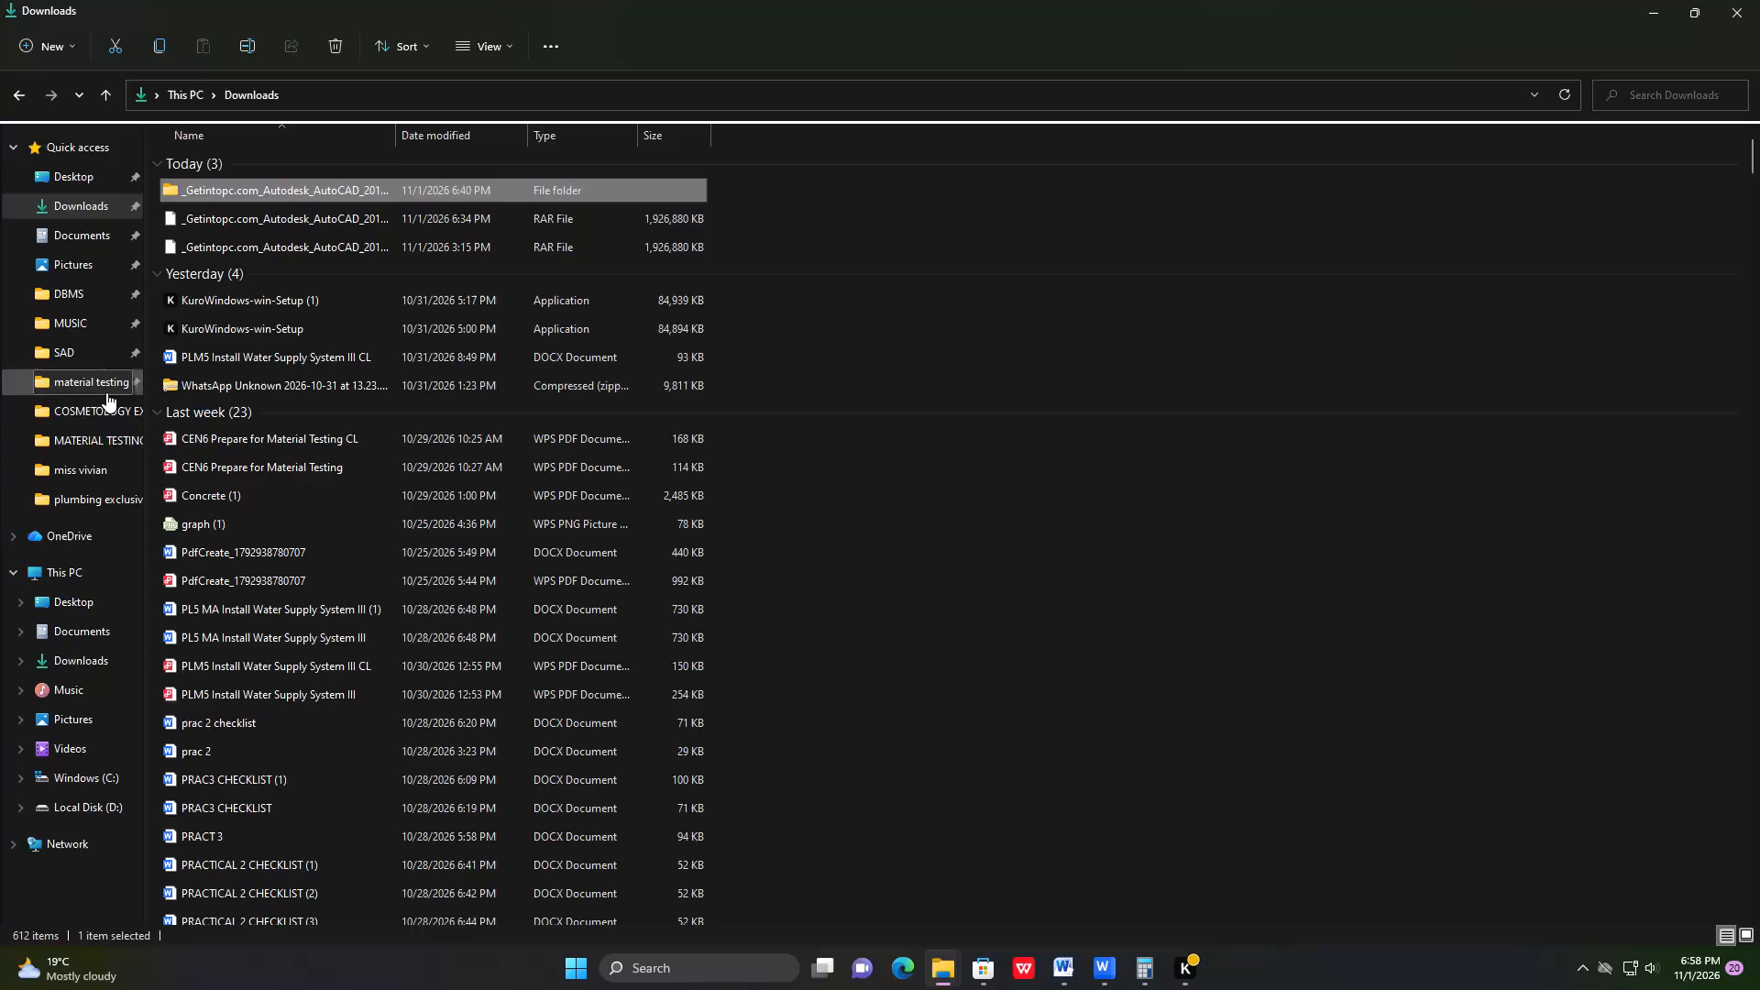
Open the miss vivian folder.
{"action": "left_click", "coordinate": [97, 465]}
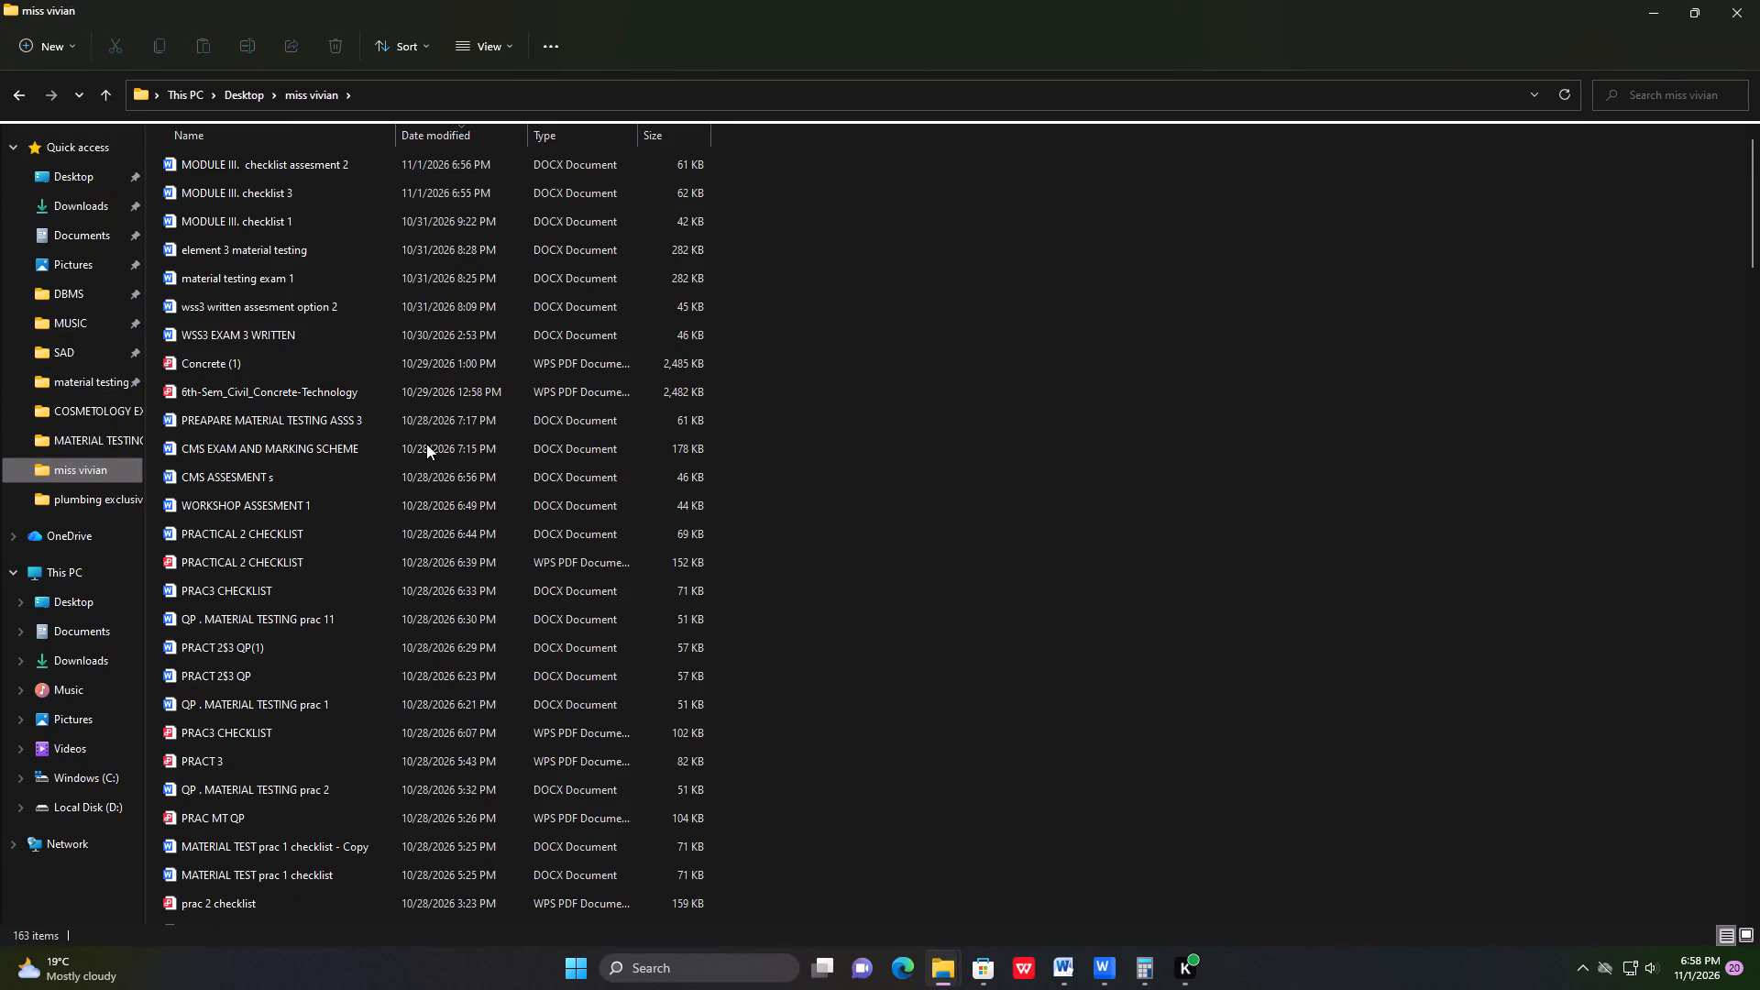
Look through the documents in the miss vivian folder to locate the score sheet file.
{"action": "scroll", "coordinate": [293, 401], "scroll_direction": "up", "scroll_amount": 1}
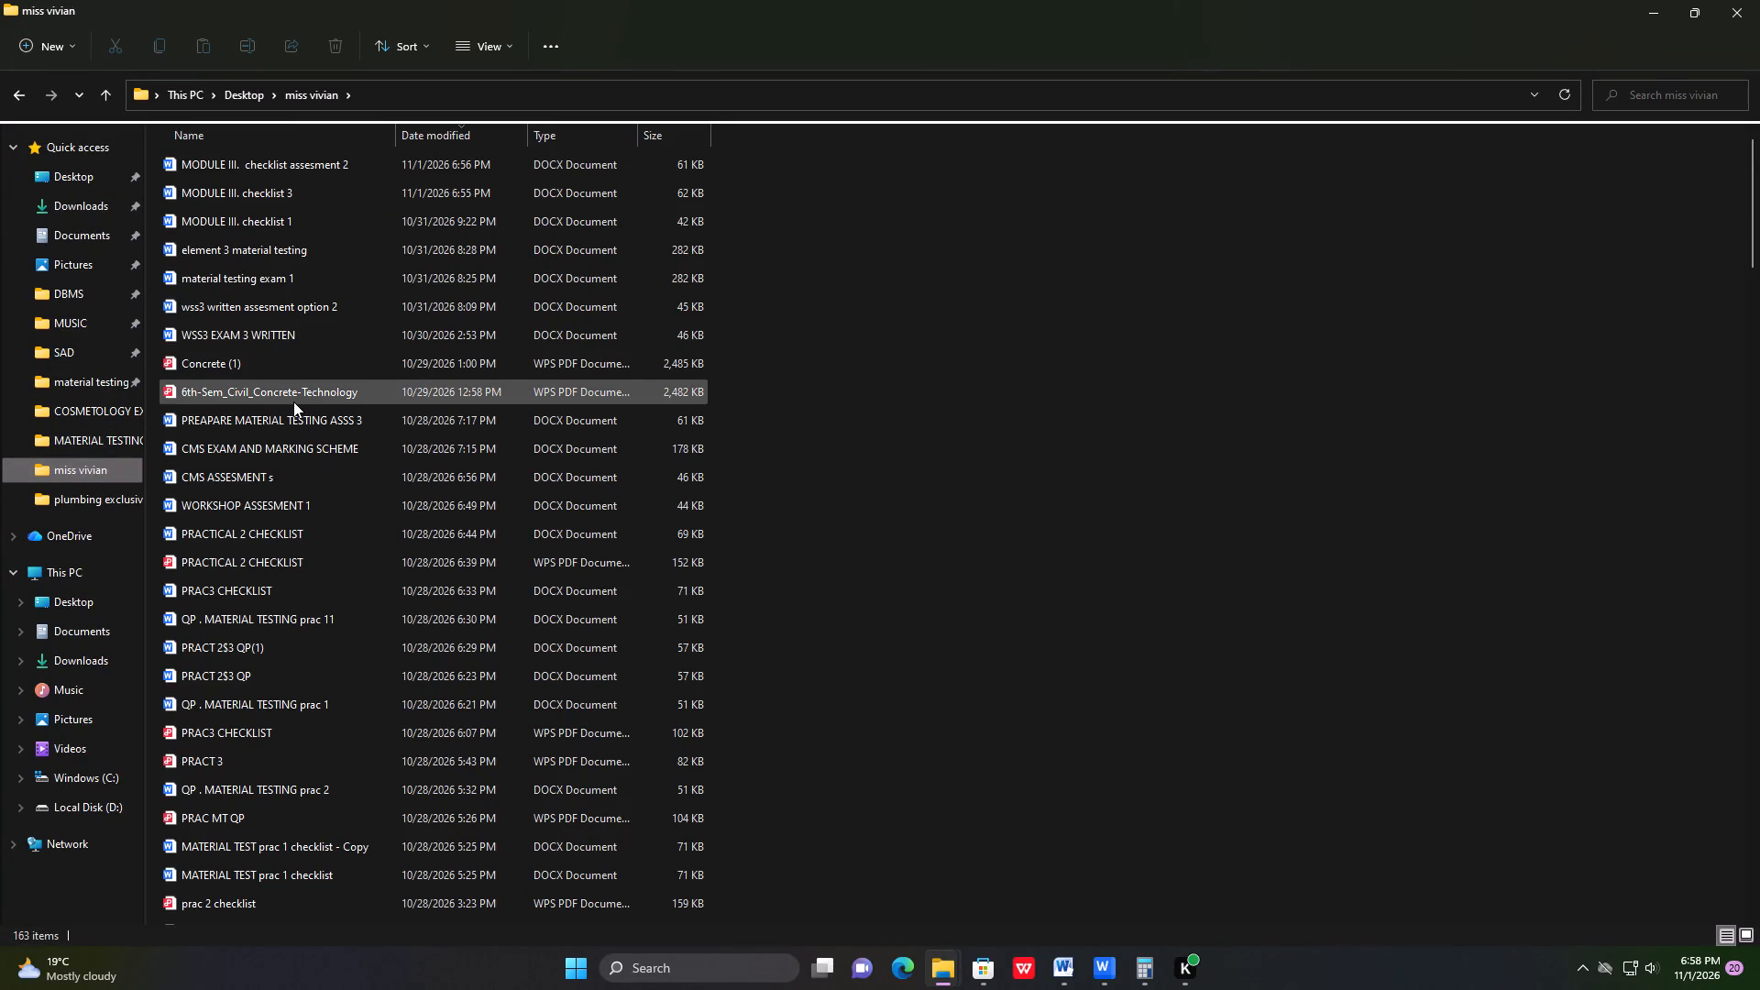
{"action": "scroll", "coordinate": [293, 401], "scroll_direction": "up", "scroll_amount": 1}
{"action": "scroll", "coordinate": [293, 401], "scroll_direction": "down", "scroll_amount": 5}
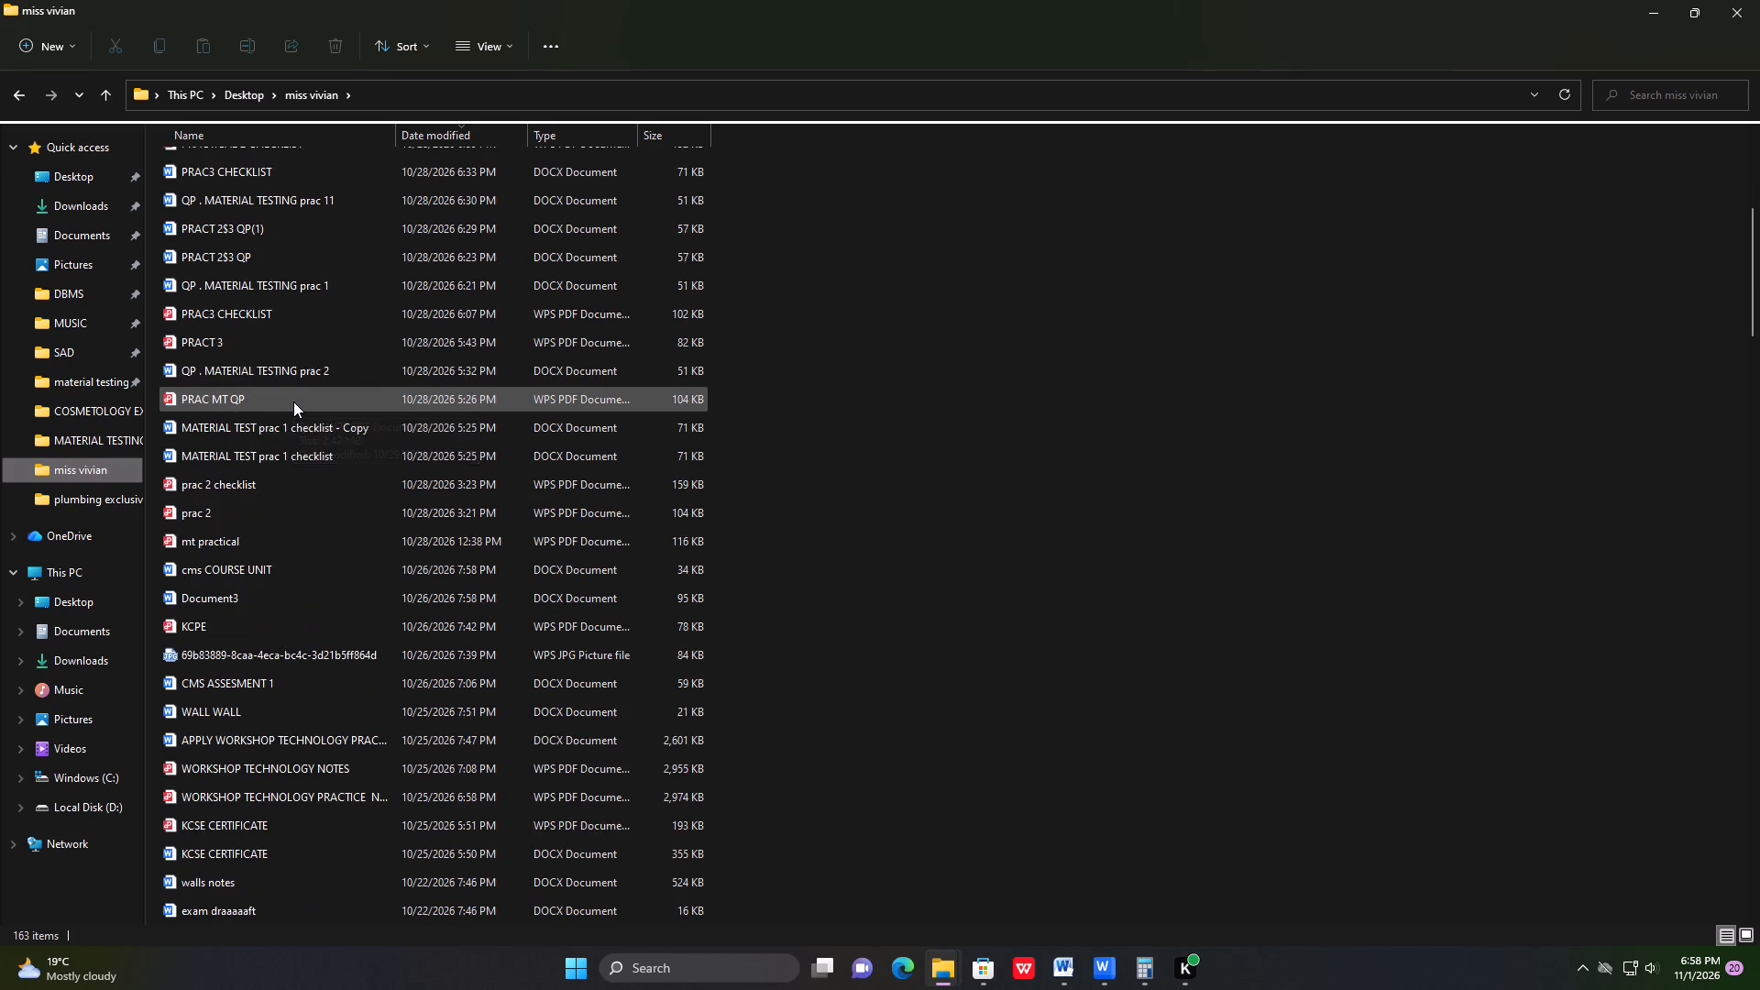
{"action": "scroll", "coordinate": [293, 401], "scroll_direction": "down", "scroll_amount": 6}
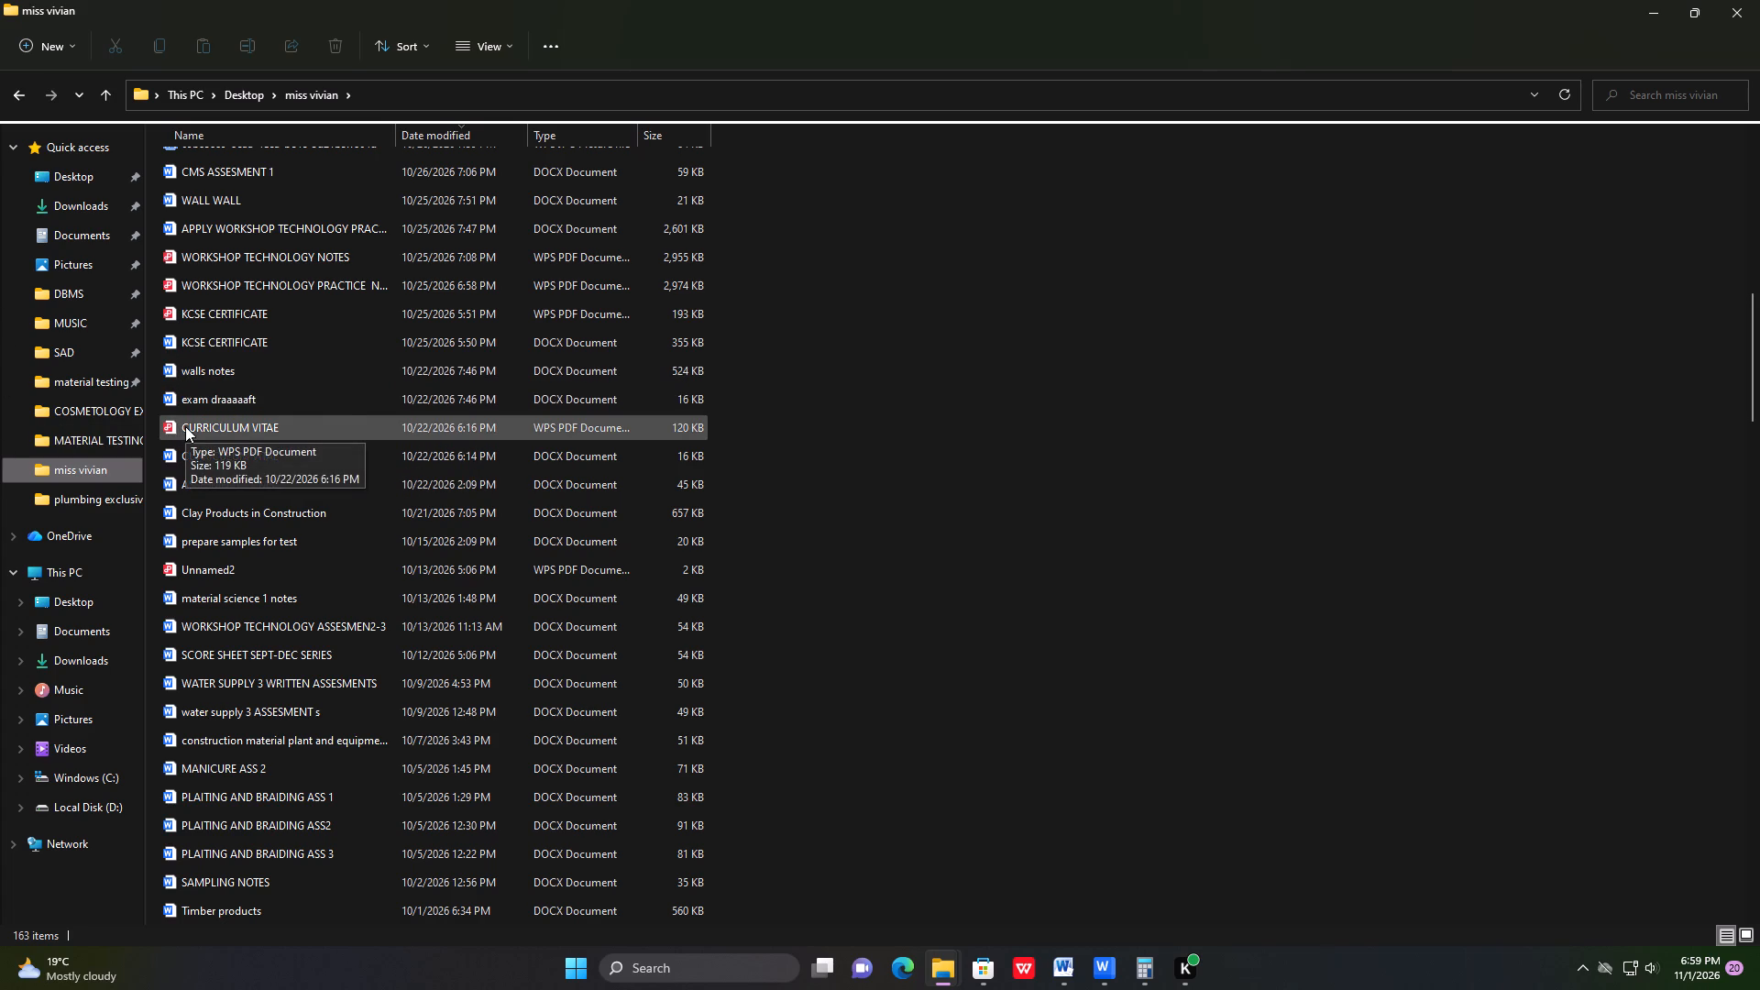
{"action": "scroll", "coordinate": [293, 452], "scroll_direction": "down", "scroll_amount": 1}
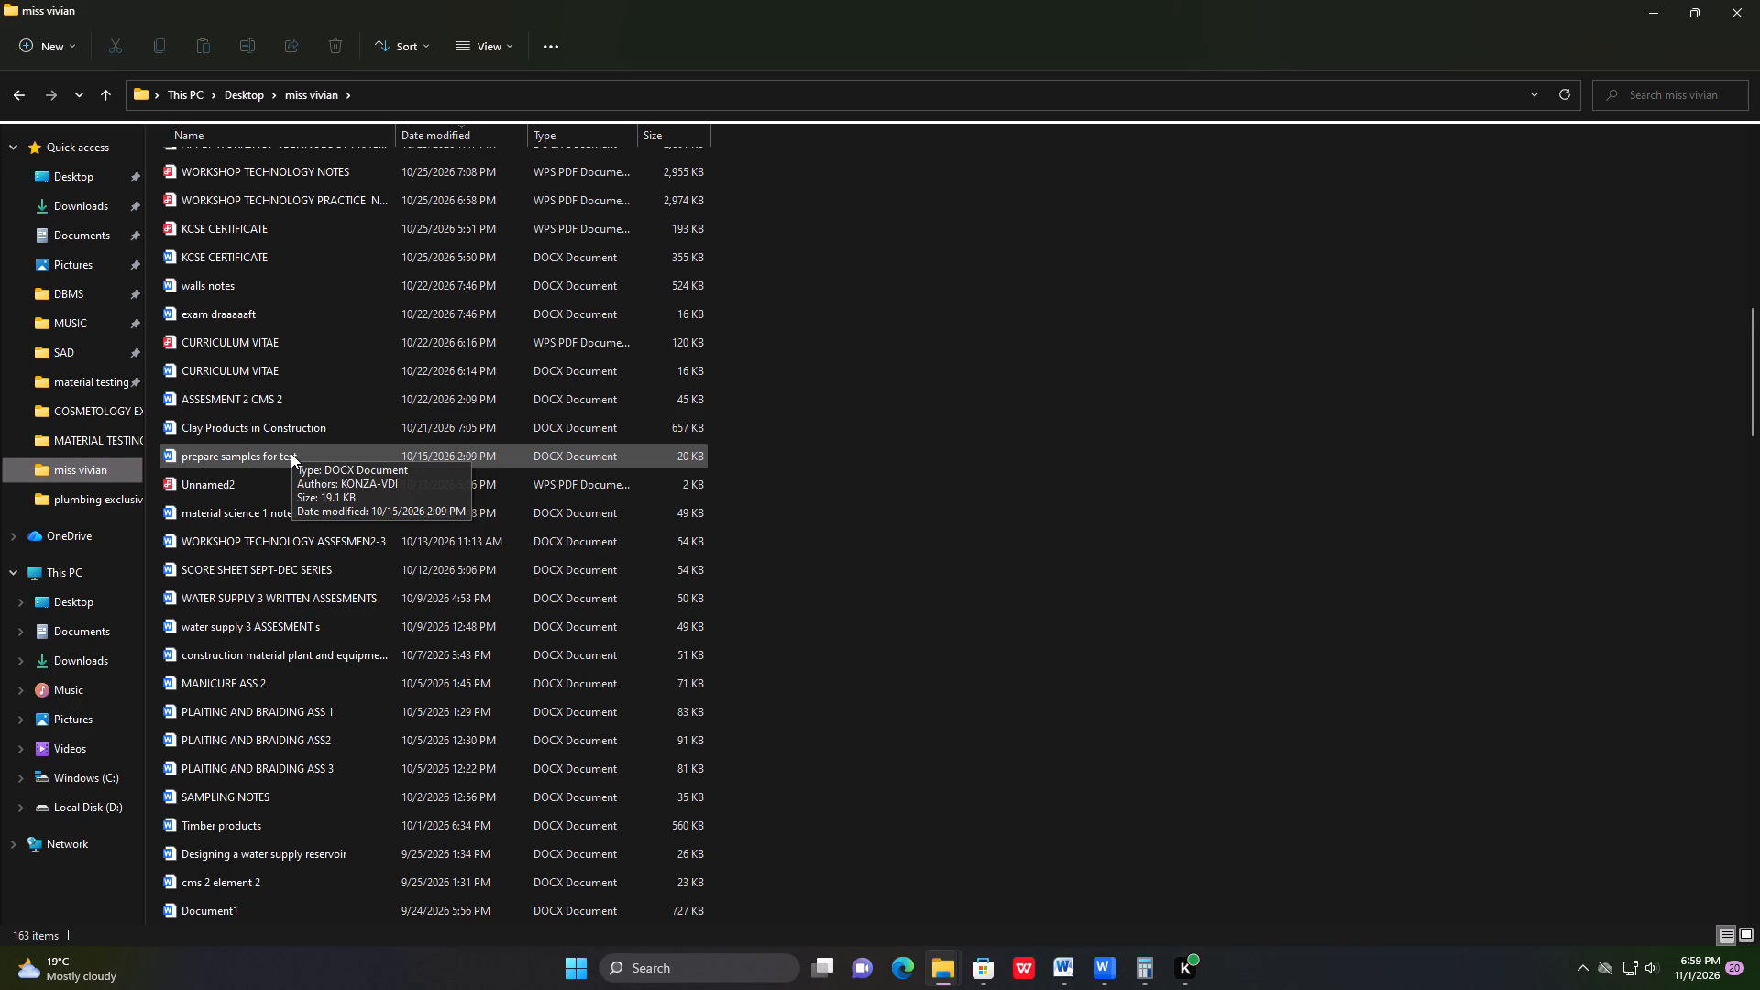
{"action": "scroll", "coordinate": [290, 456], "scroll_direction": "down", "scroll_amount": 1}
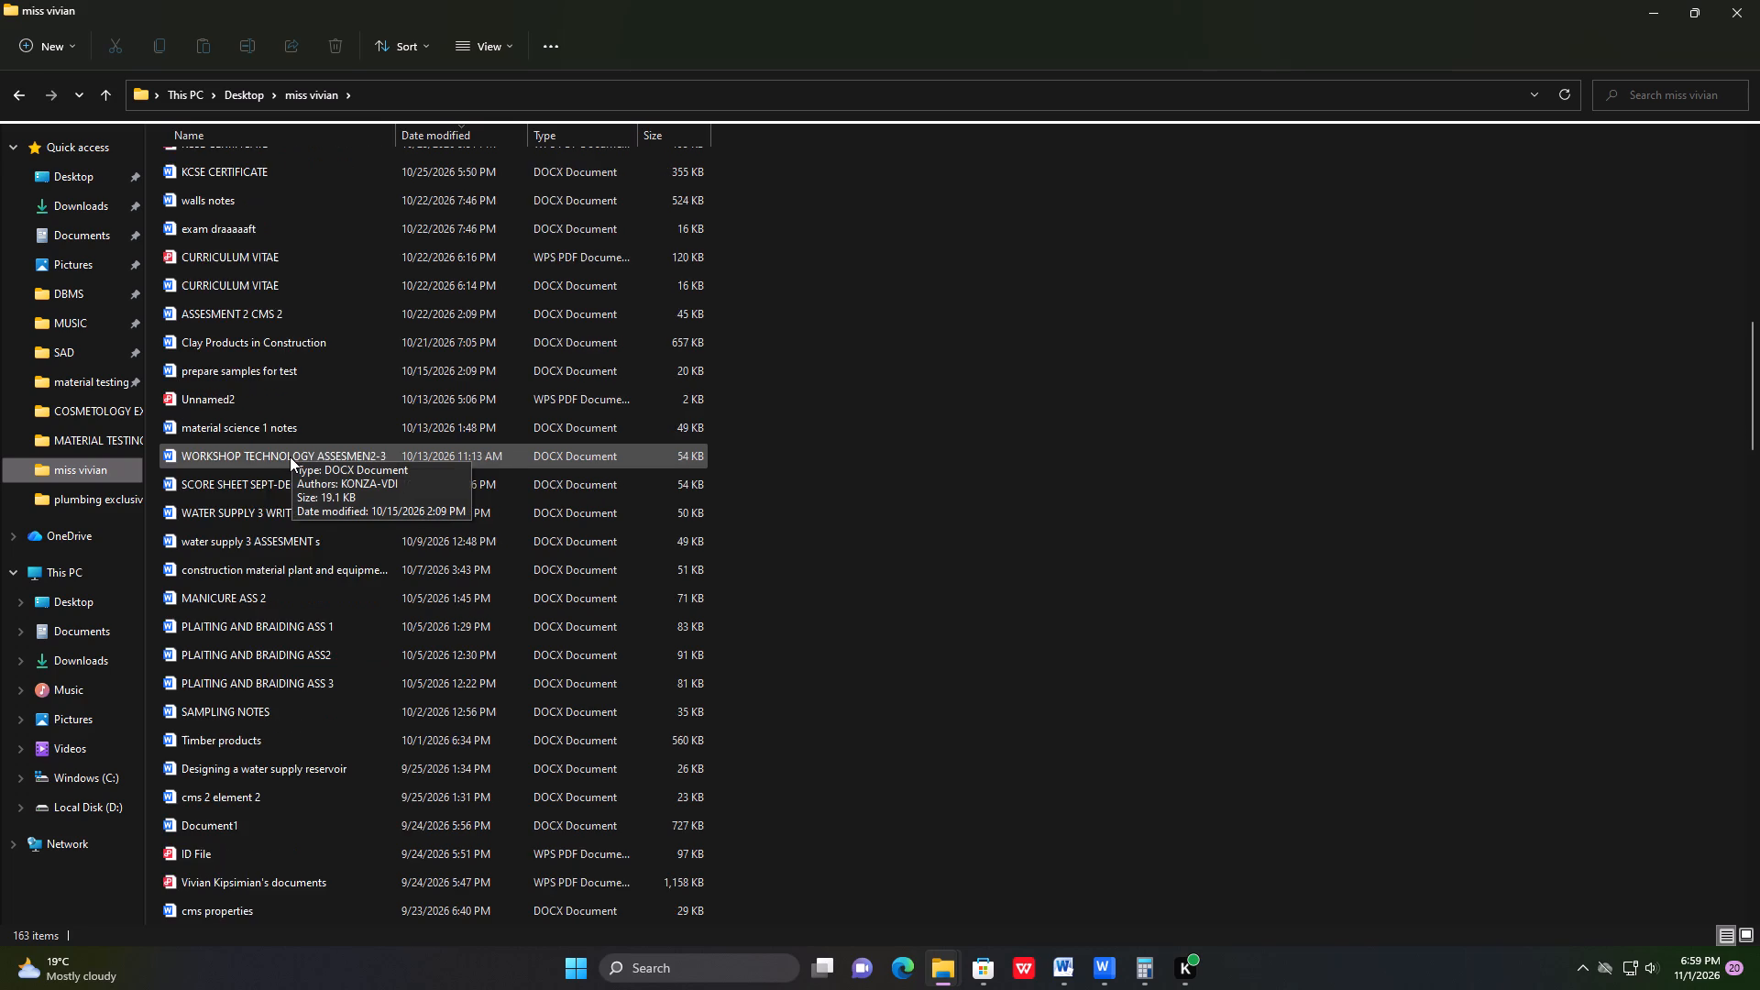
{"action": "scroll", "coordinate": [290, 456], "scroll_direction": "down", "scroll_amount": 13}
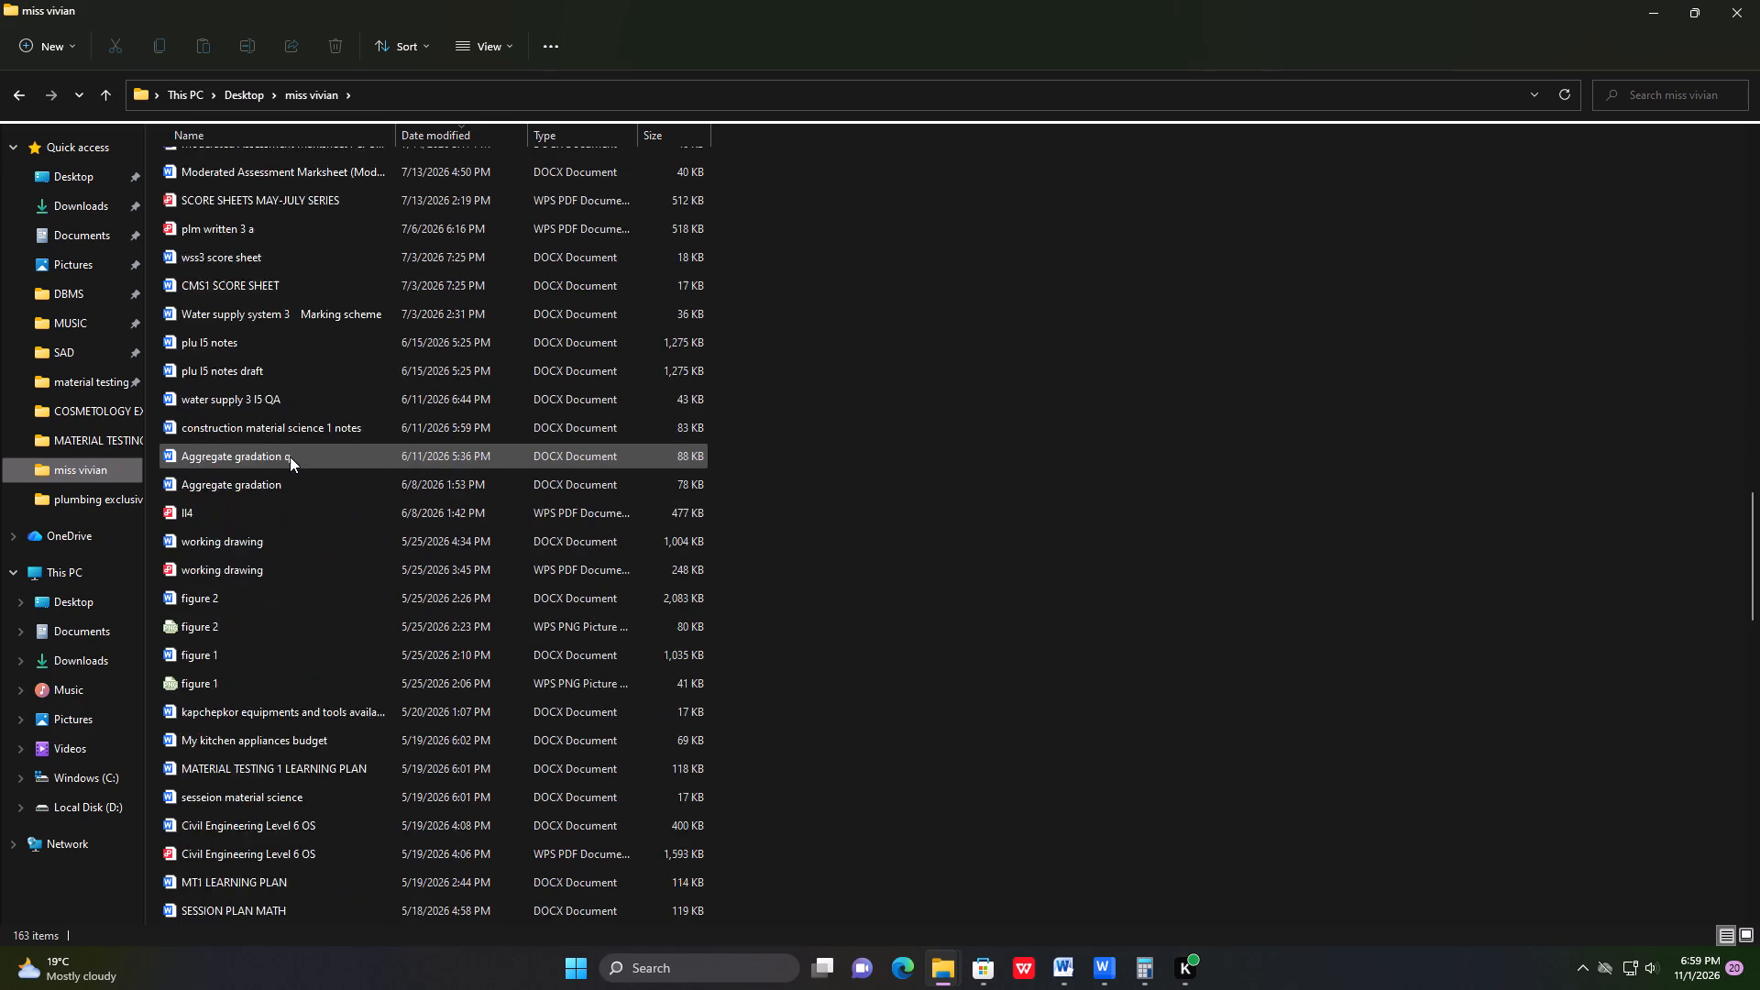
{"action": "scroll", "coordinate": [290, 456], "scroll_direction": "down", "scroll_amount": 20}
{"action": "scroll", "coordinate": [290, 456], "scroll_direction": "down", "scroll_amount": 5}
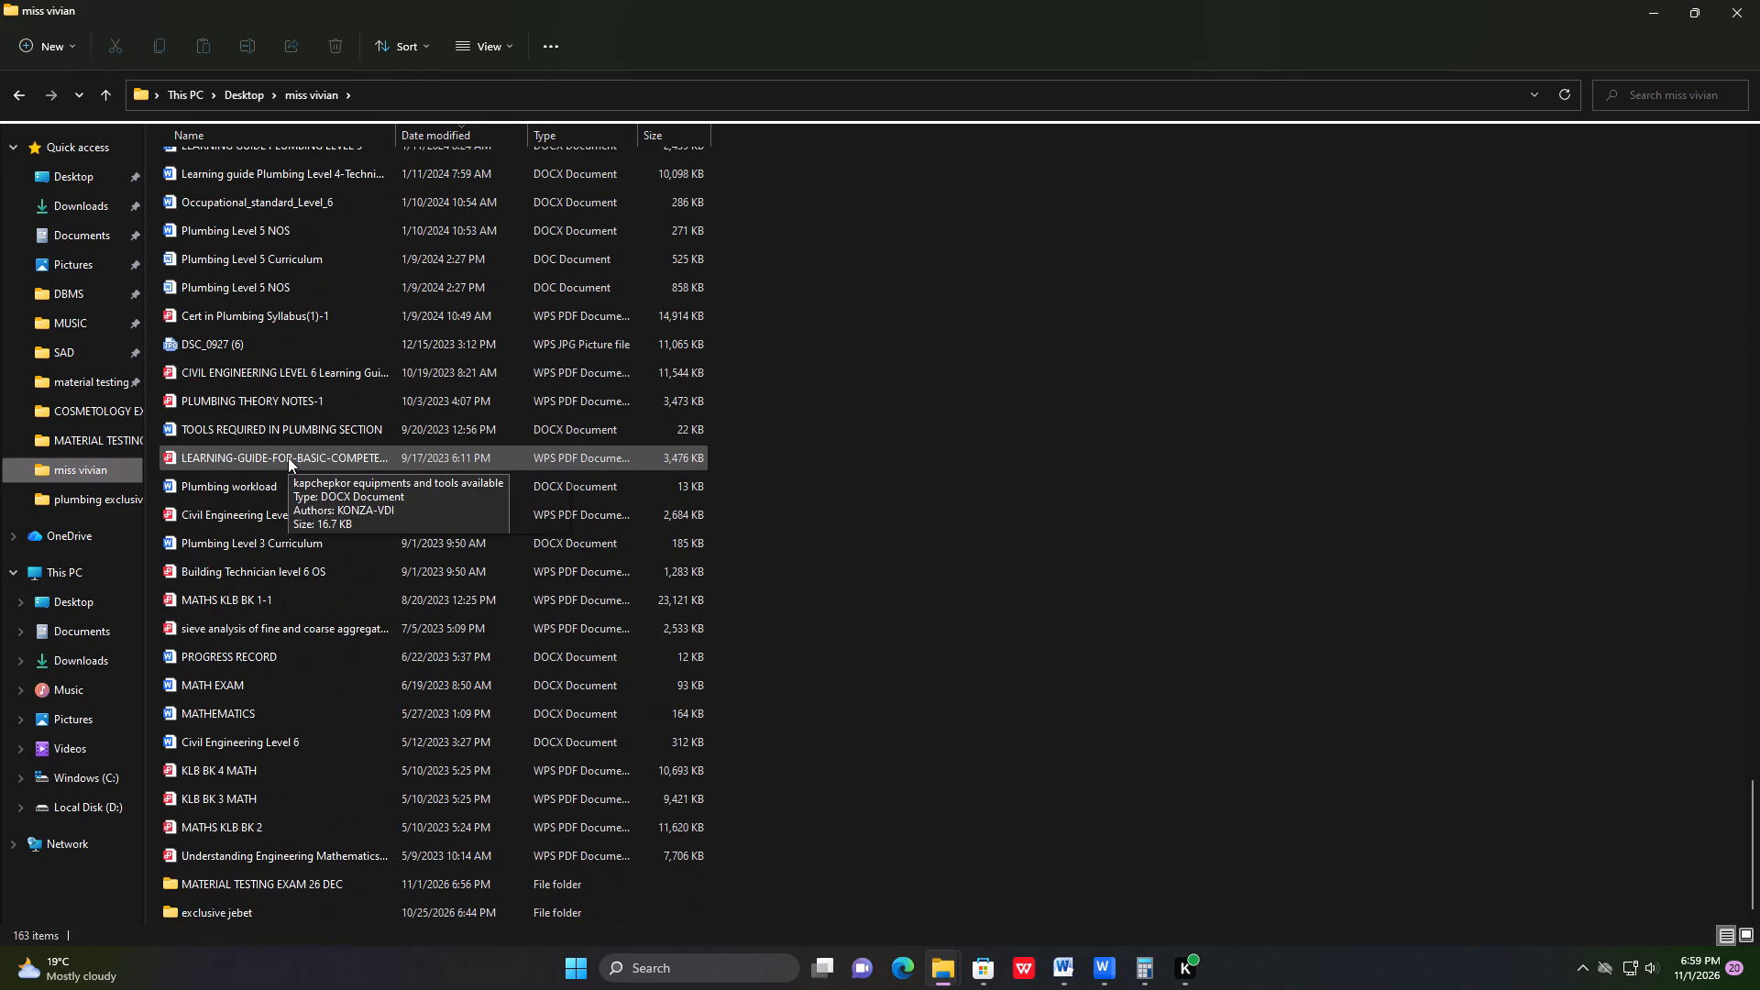
{"action": "scroll", "coordinate": [267, 735], "scroll_direction": "up", "scroll_amount": 8}
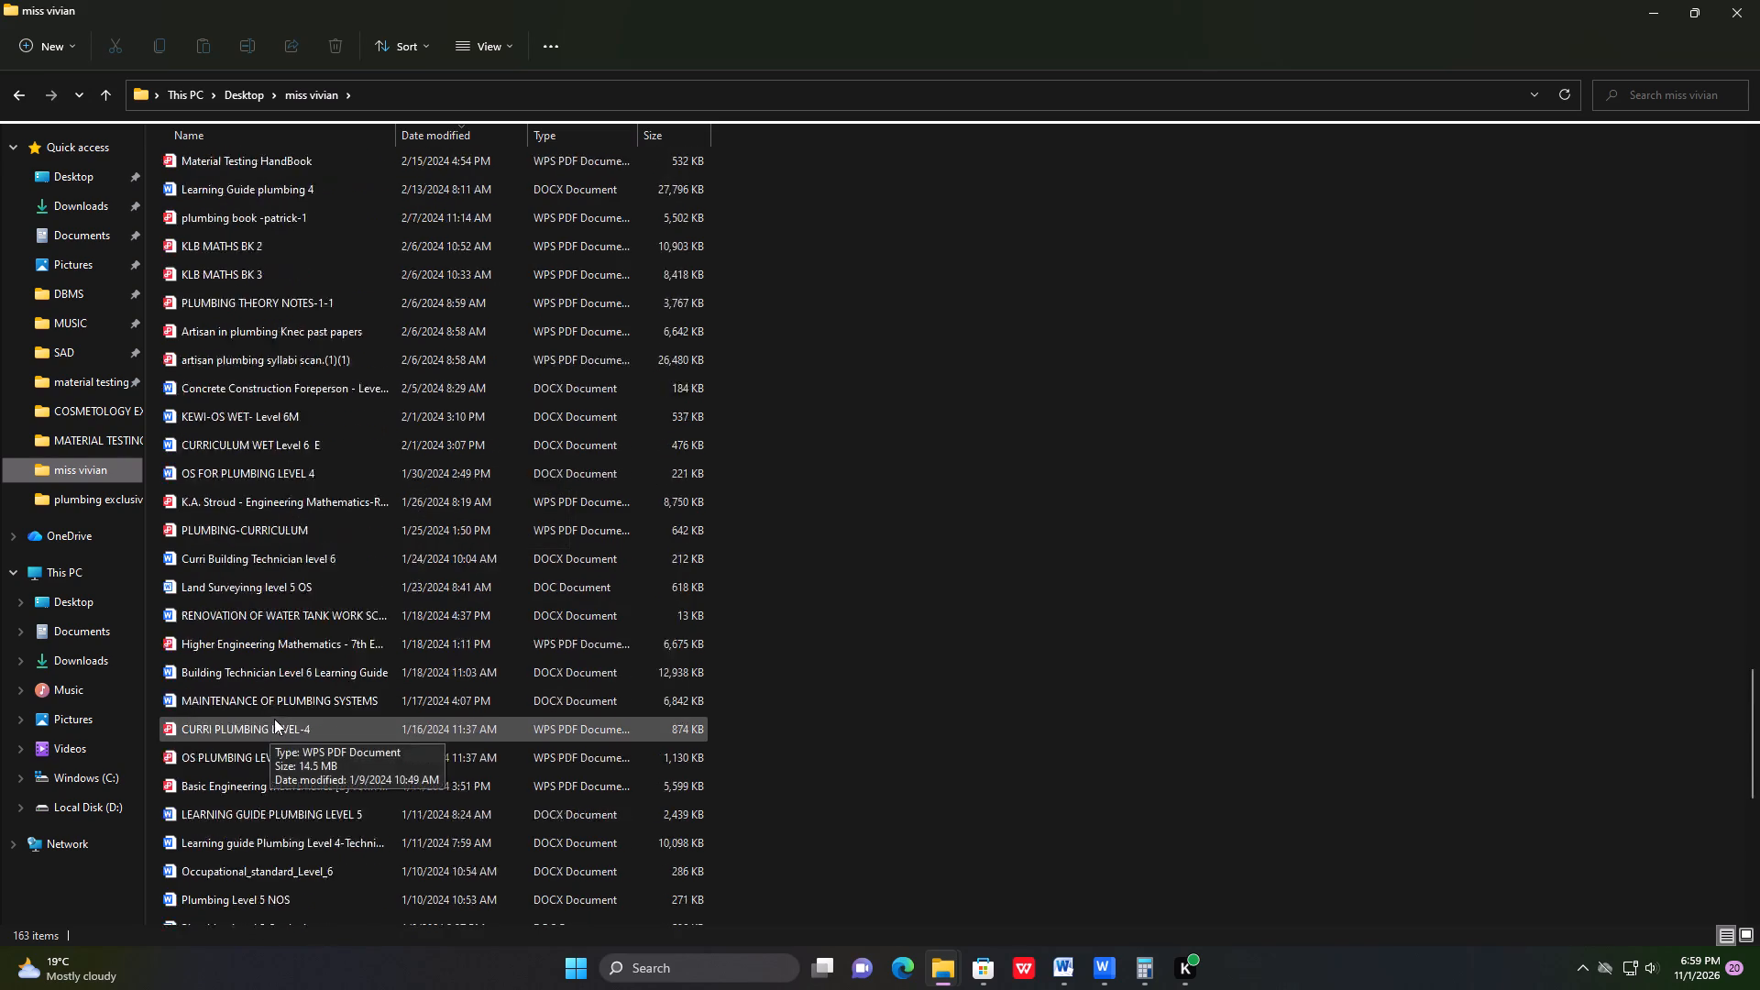
{"action": "scroll", "coordinate": [274, 719], "scroll_direction": "up", "scroll_amount": 18}
{"action": "scroll", "coordinate": [275, 715], "scroll_direction": "up", "scroll_amount": 5}
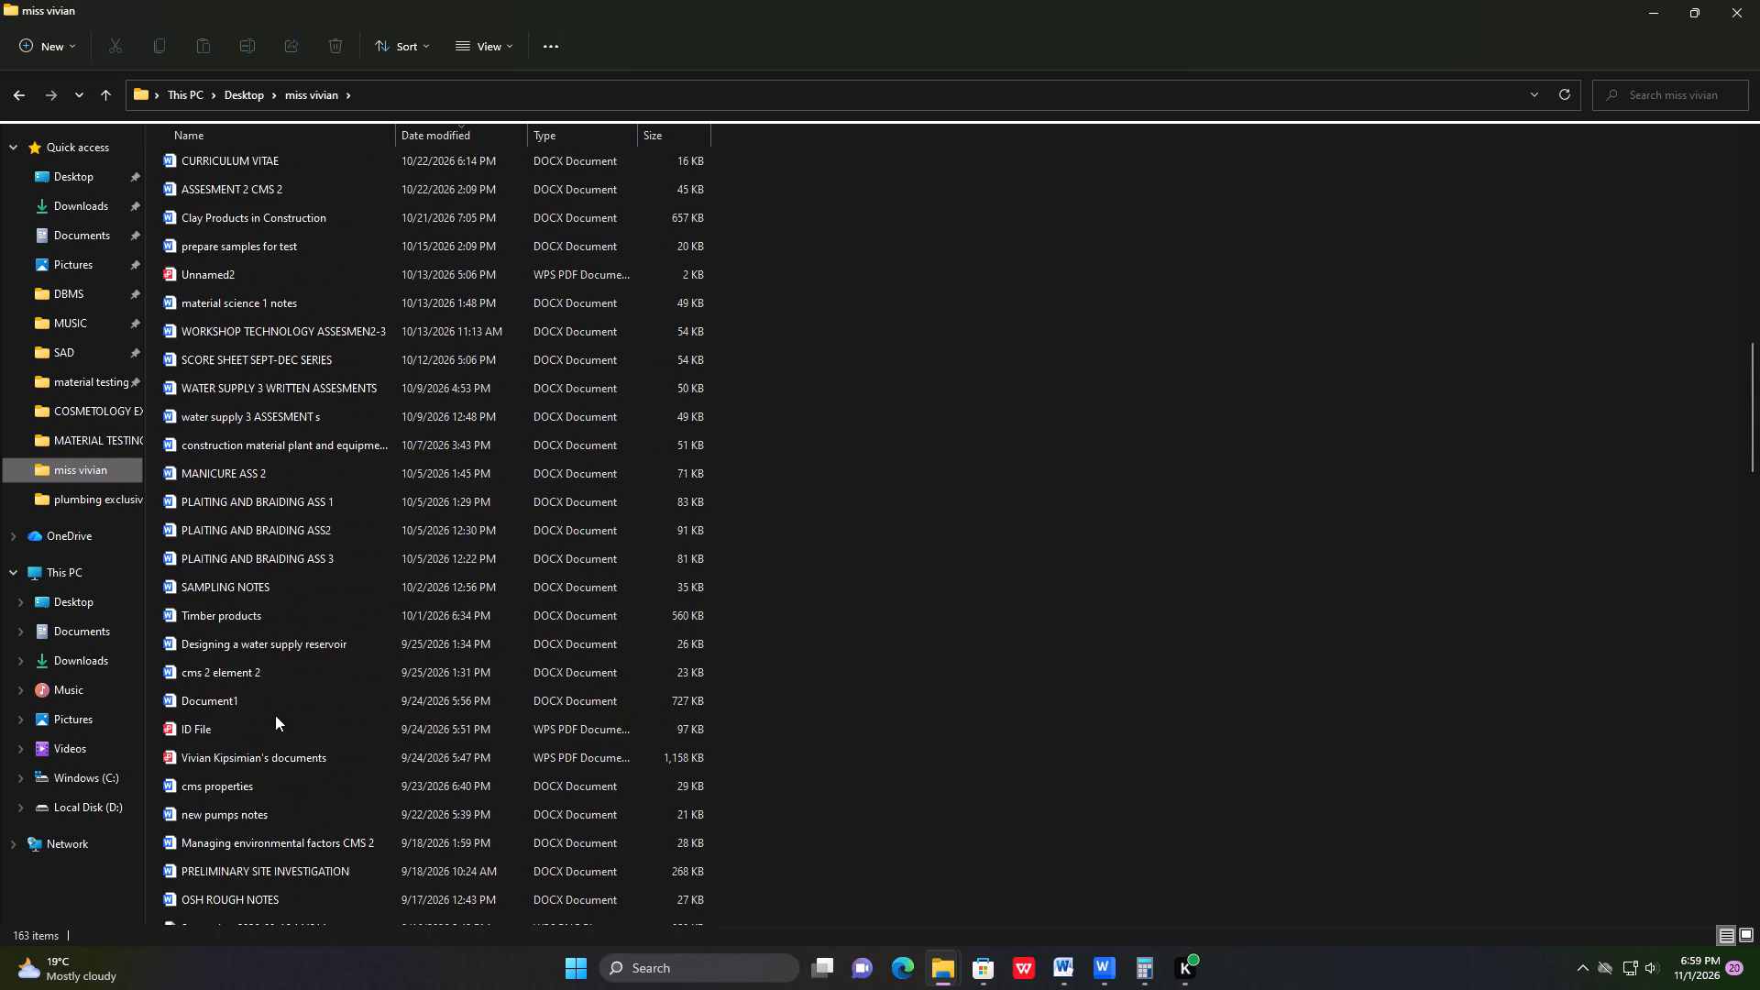
{"action": "scroll", "coordinate": [275, 715], "scroll_direction": "up", "scroll_amount": 5}
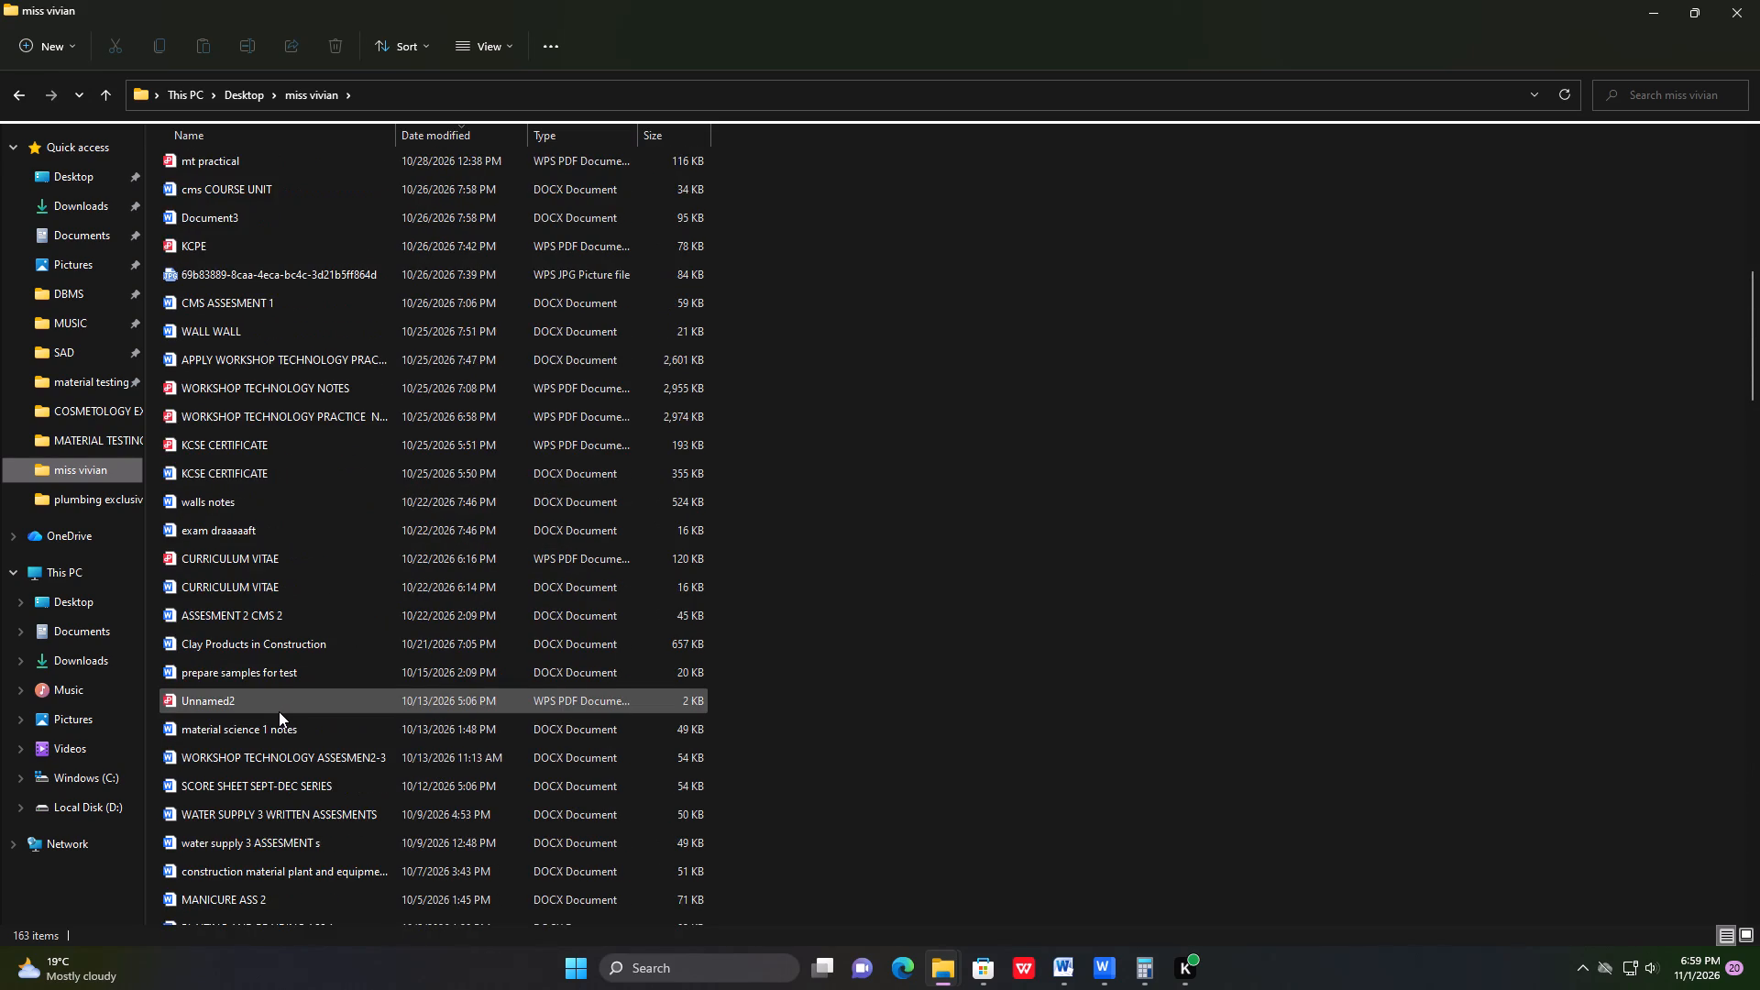
{"action": "scroll", "coordinate": [280, 709], "scroll_direction": "up", "scroll_amount": 7}
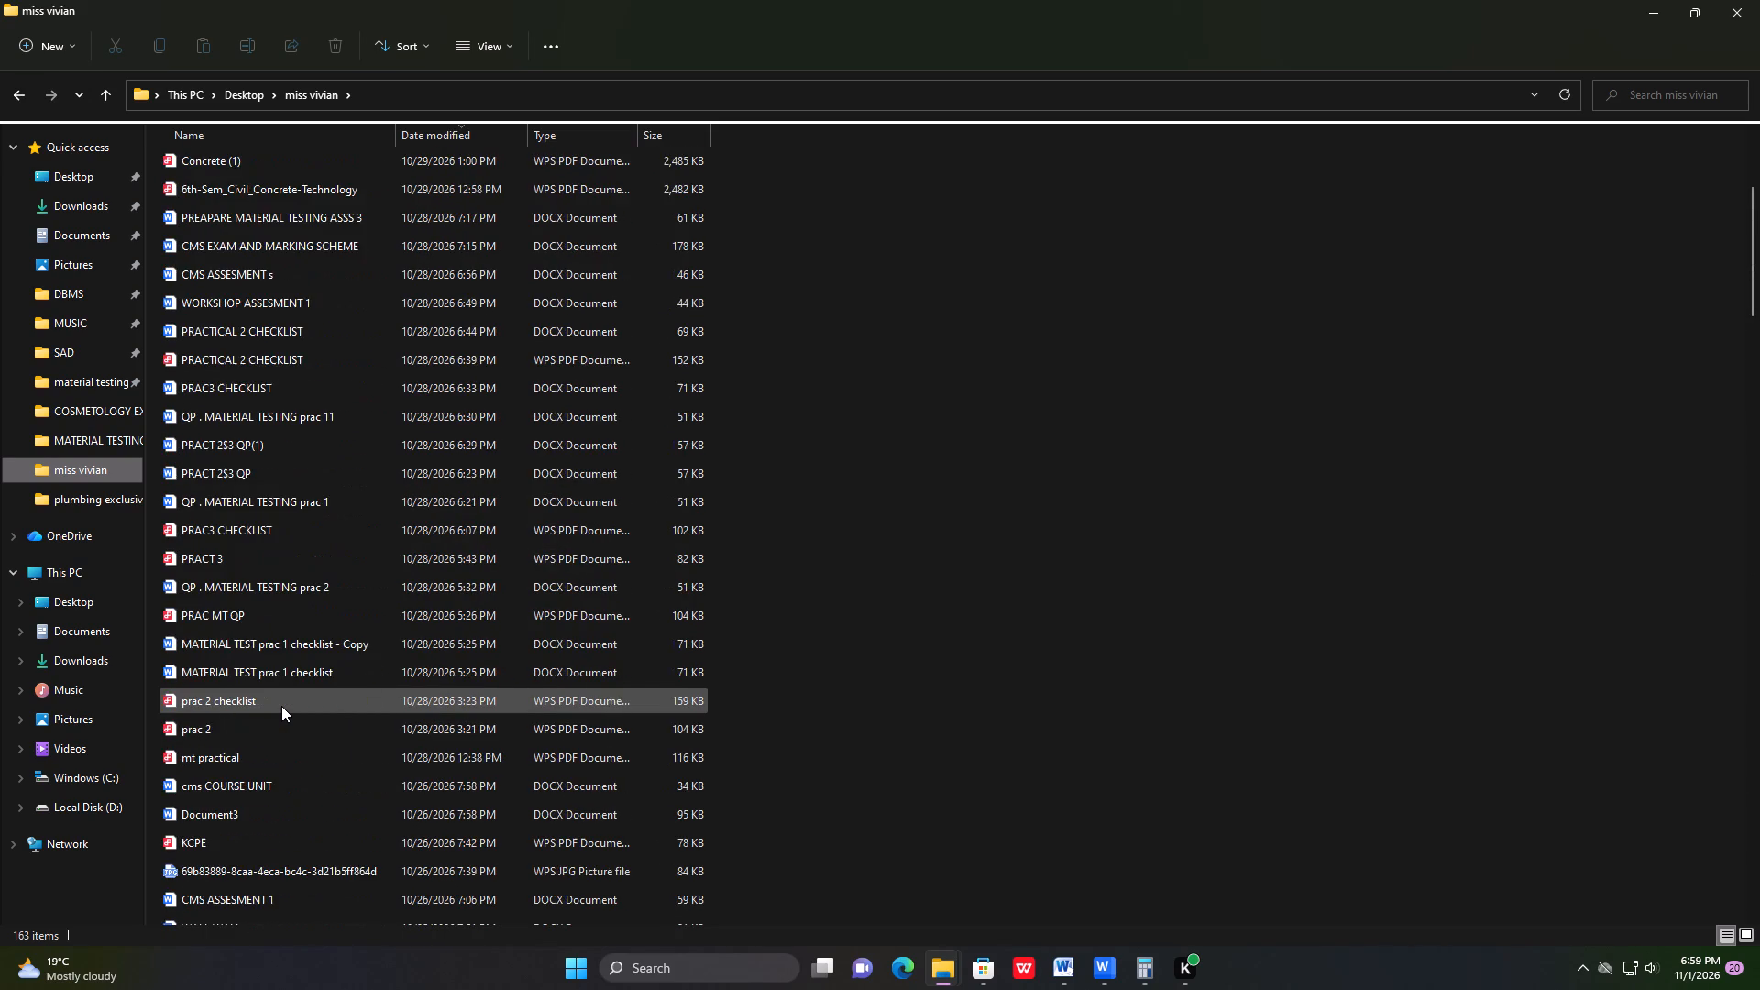
{"action": "scroll", "coordinate": [281, 706], "scroll_direction": "up", "scroll_amount": 4}
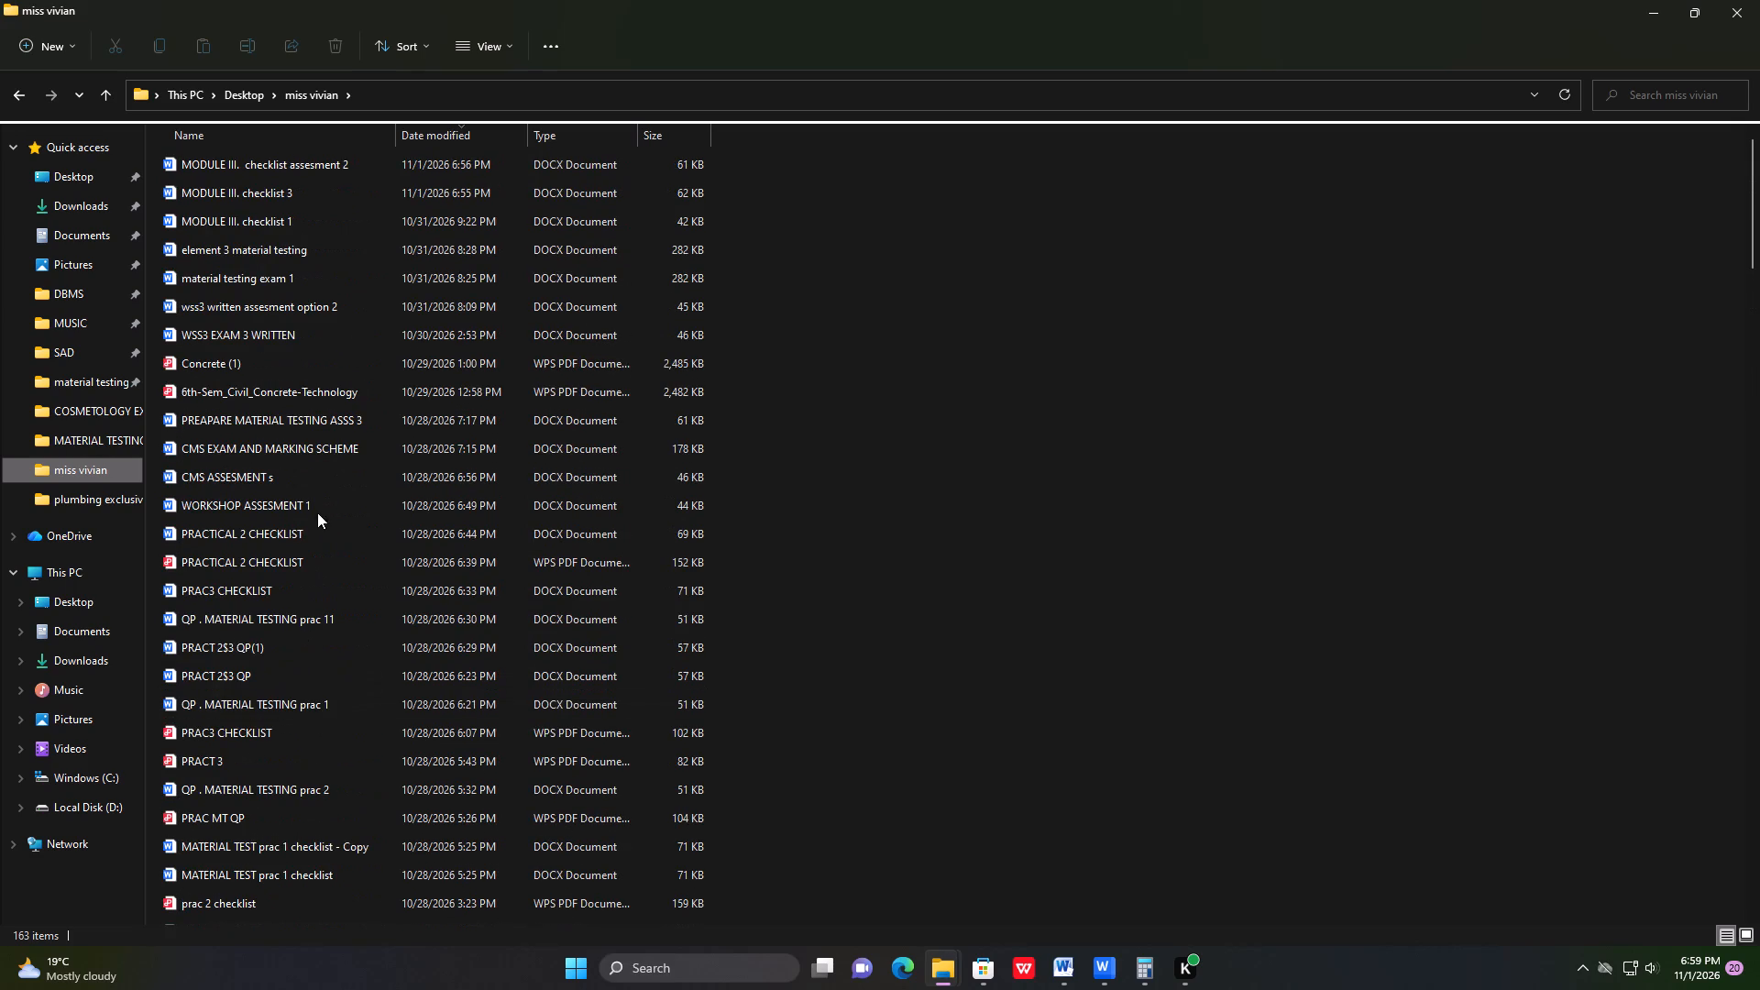
Open the SCORE SHEET SEPT-DEC SERIES document in WPS Office and bring its window to the front.
{"action": "scroll", "coordinate": [300, 601], "scroll_direction": "down", "scroll_amount": 1}
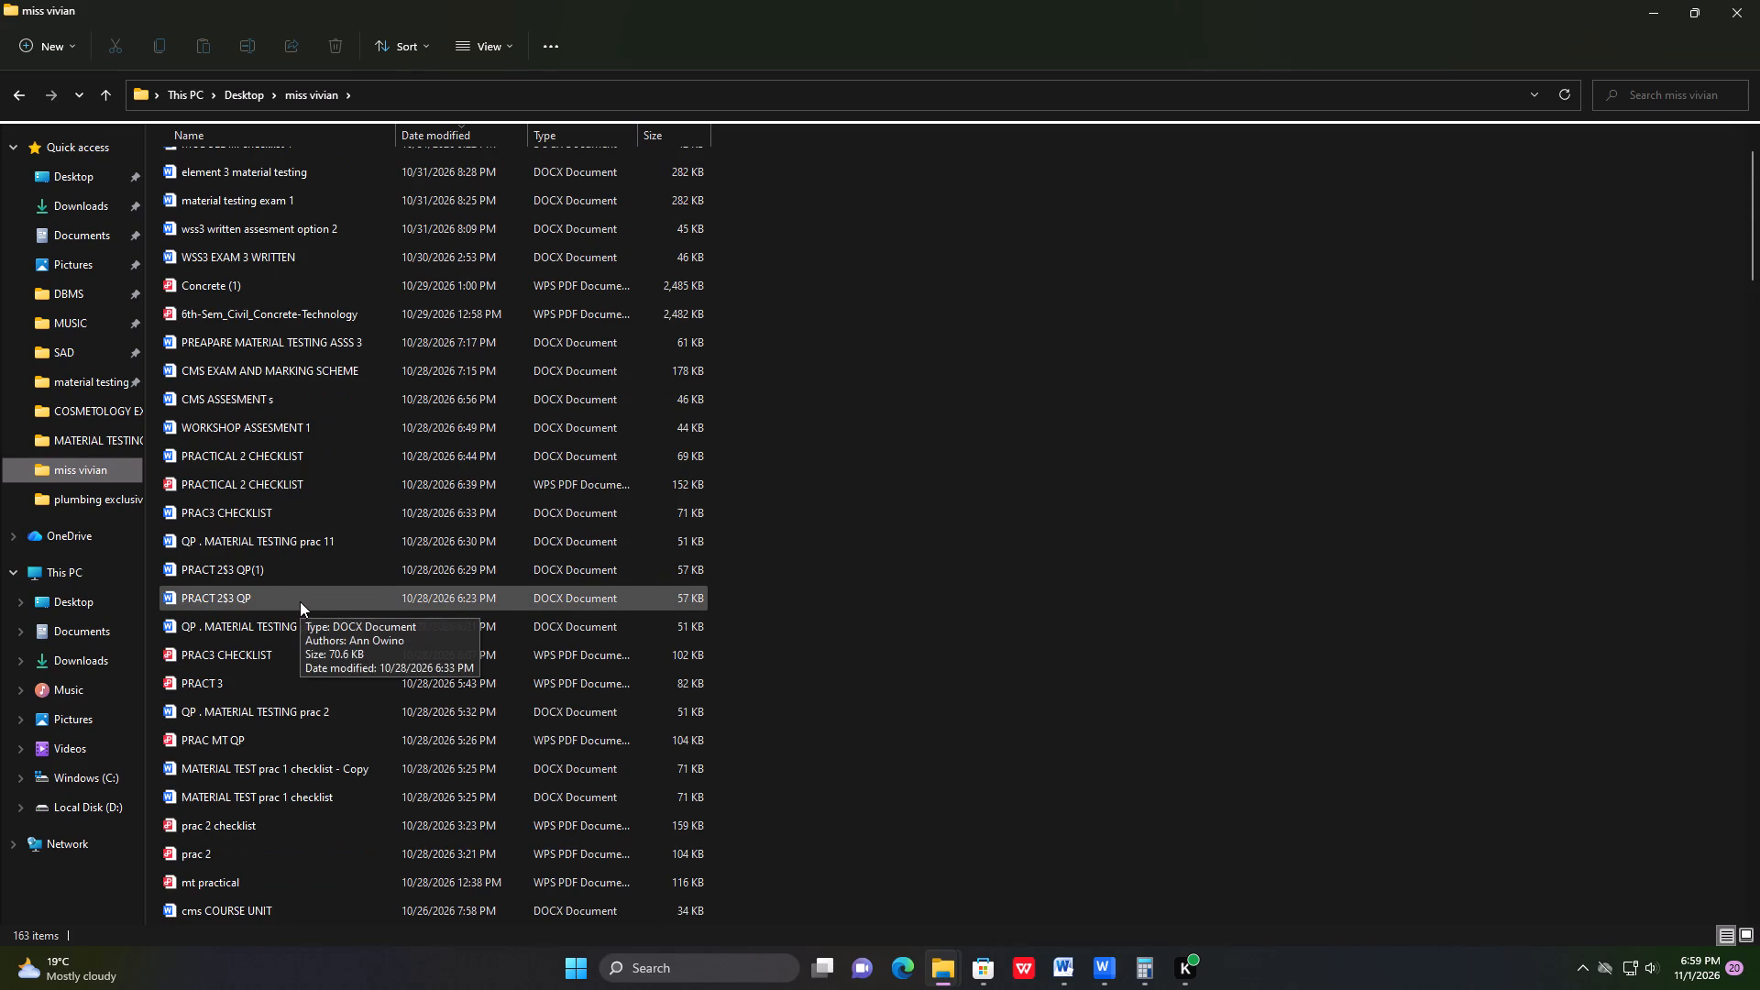
{"action": "scroll", "coordinate": [302, 600], "scroll_direction": "down", "scroll_amount": 1}
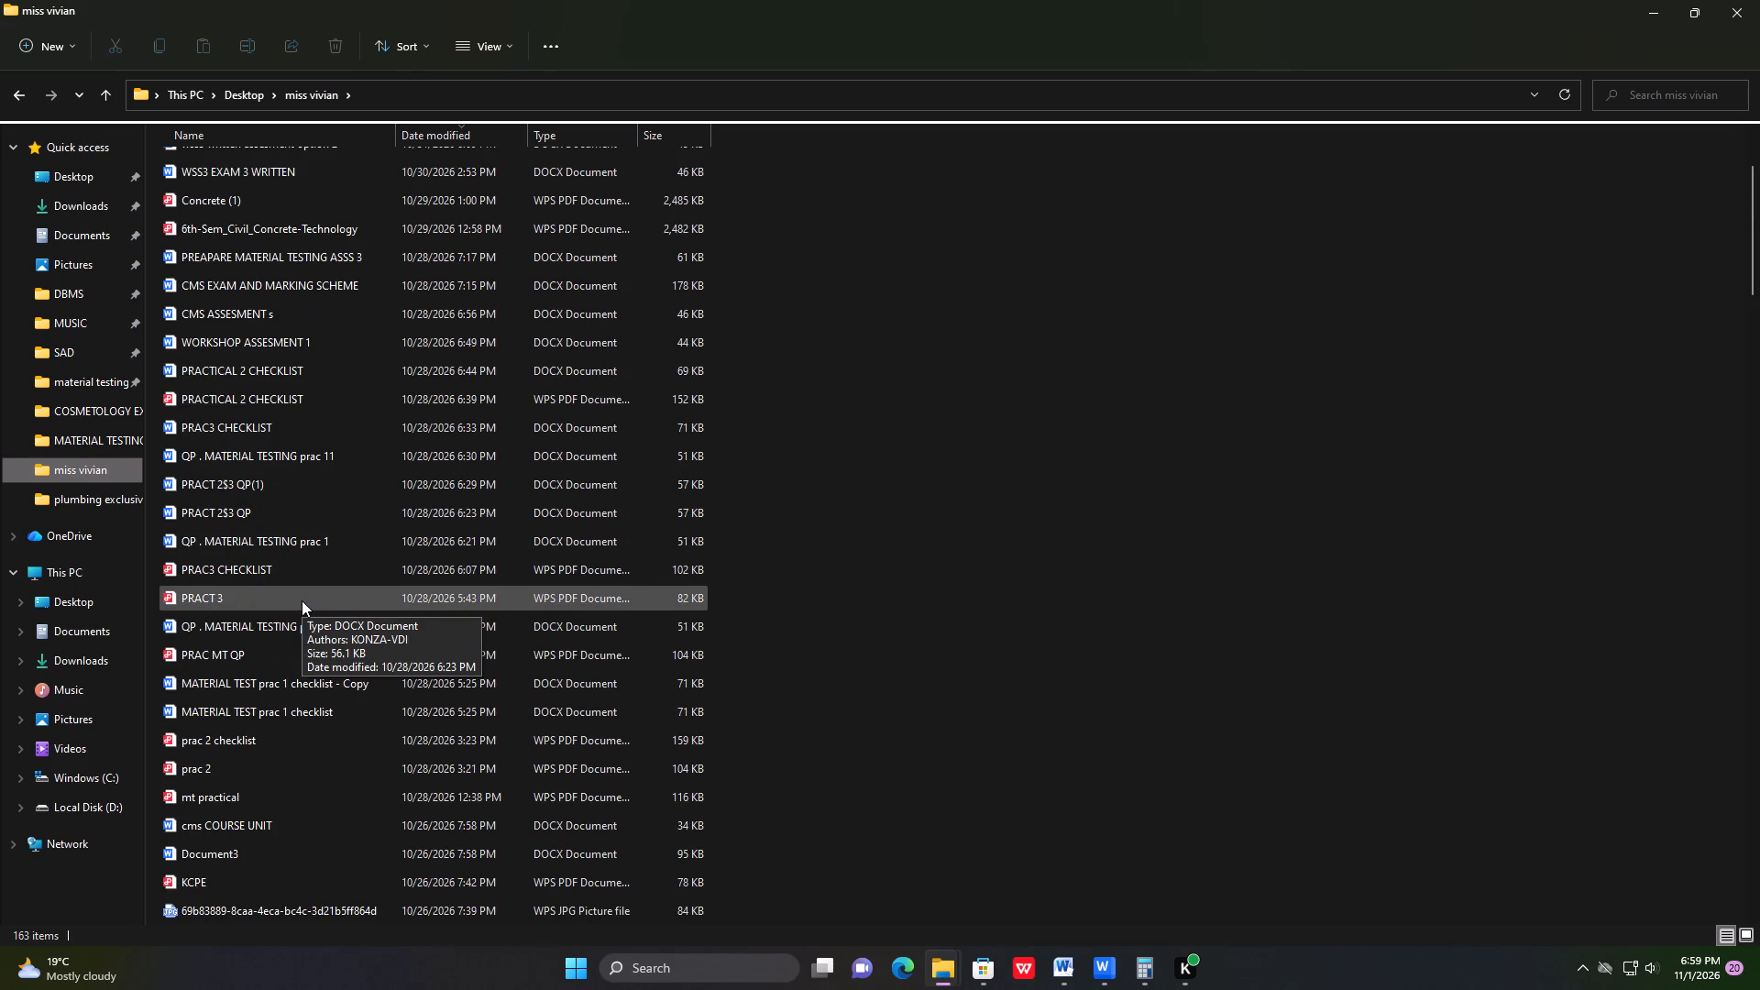
{"action": "scroll", "coordinate": [302, 600], "scroll_direction": "down", "scroll_amount": 1}
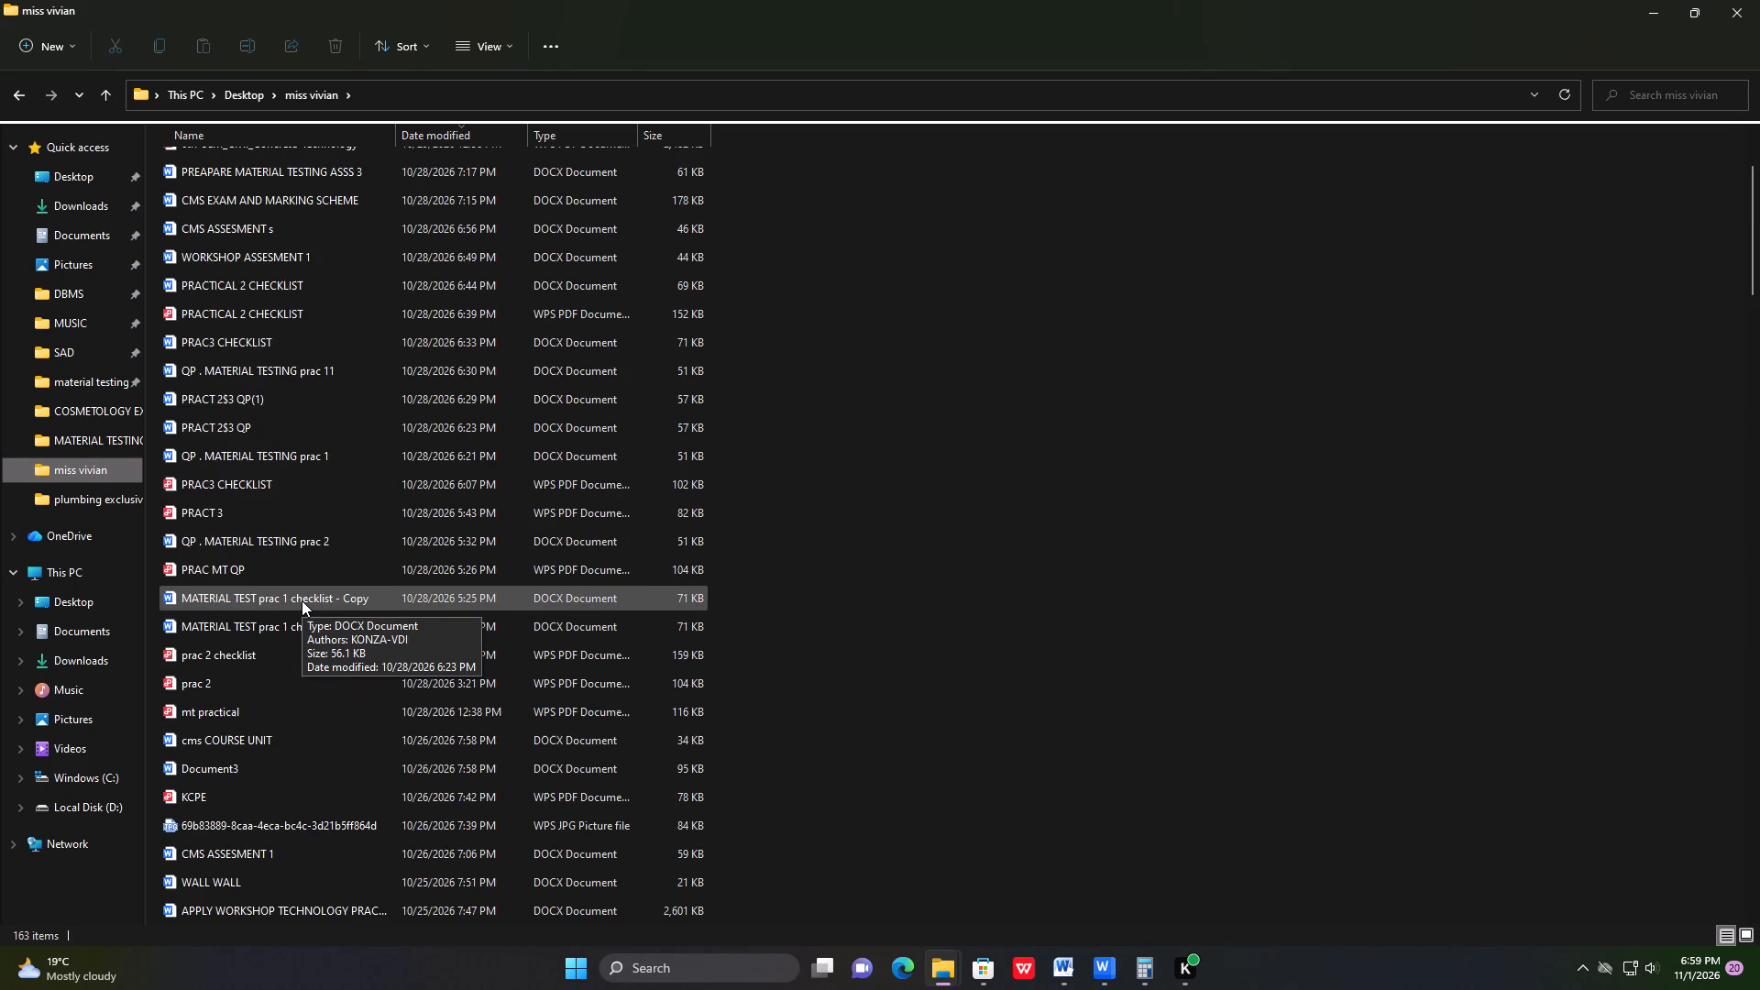
{"action": "scroll", "coordinate": [302, 600], "scroll_direction": "down", "scroll_amount": 5}
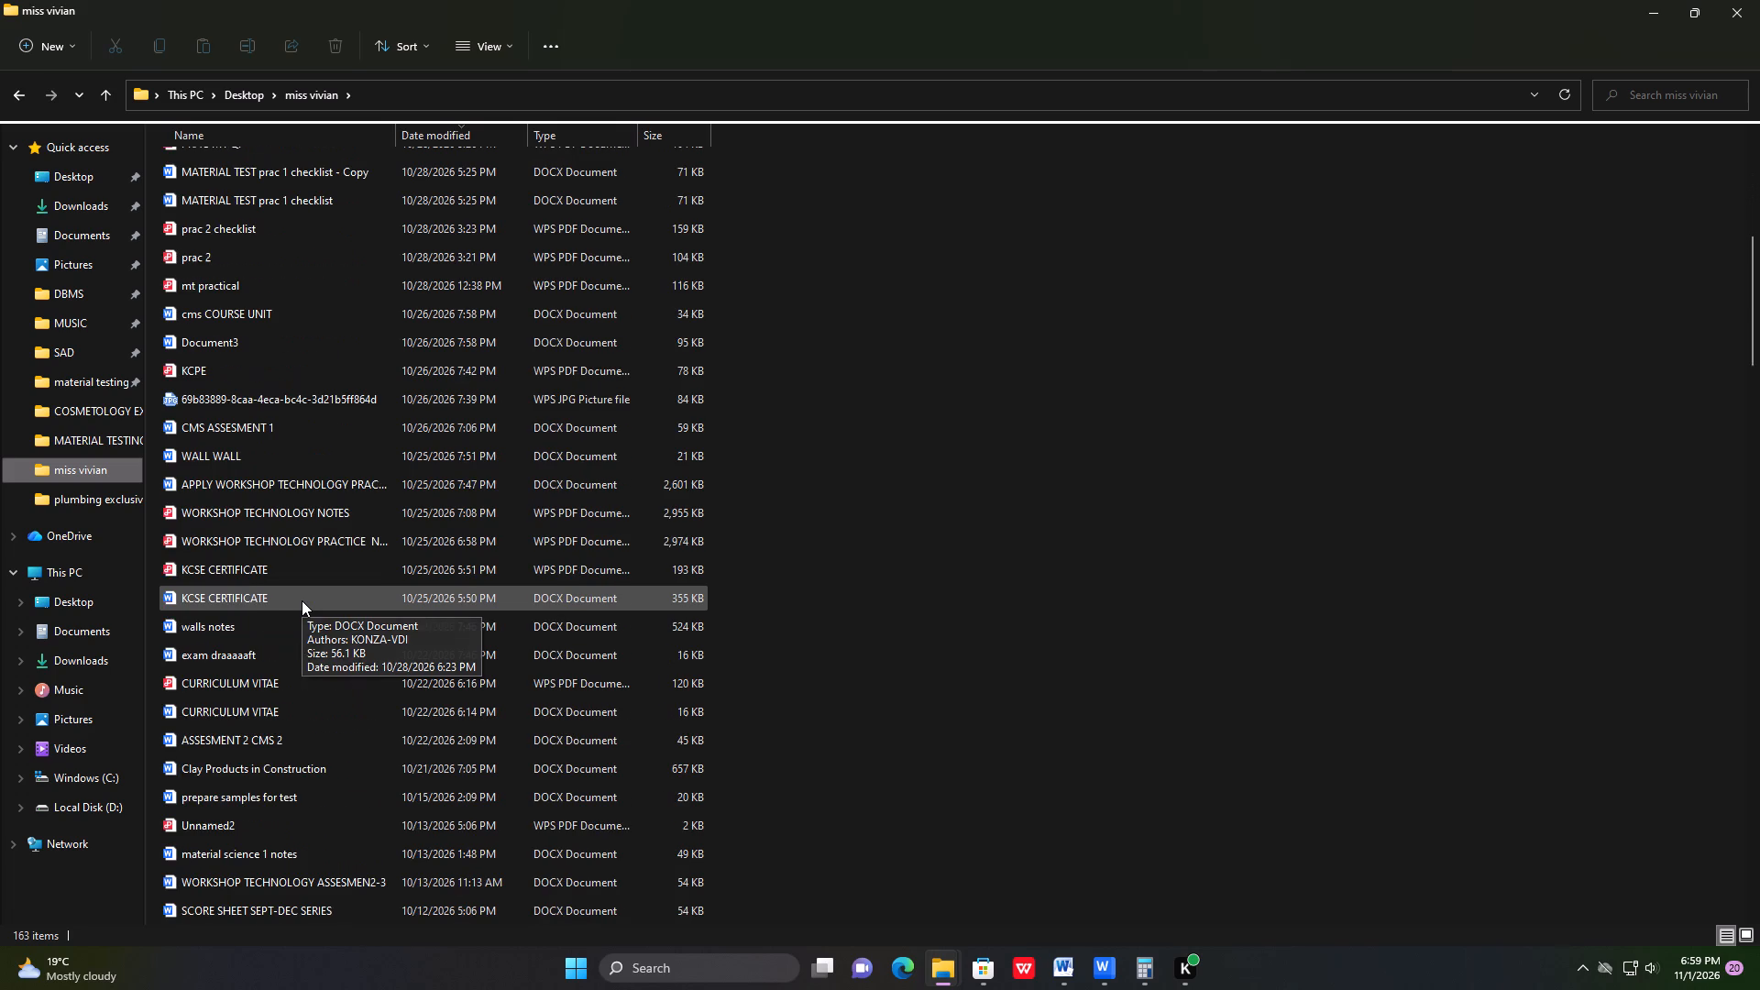
{"action": "scroll", "coordinate": [302, 600], "scroll_direction": "down", "scroll_amount": 2}
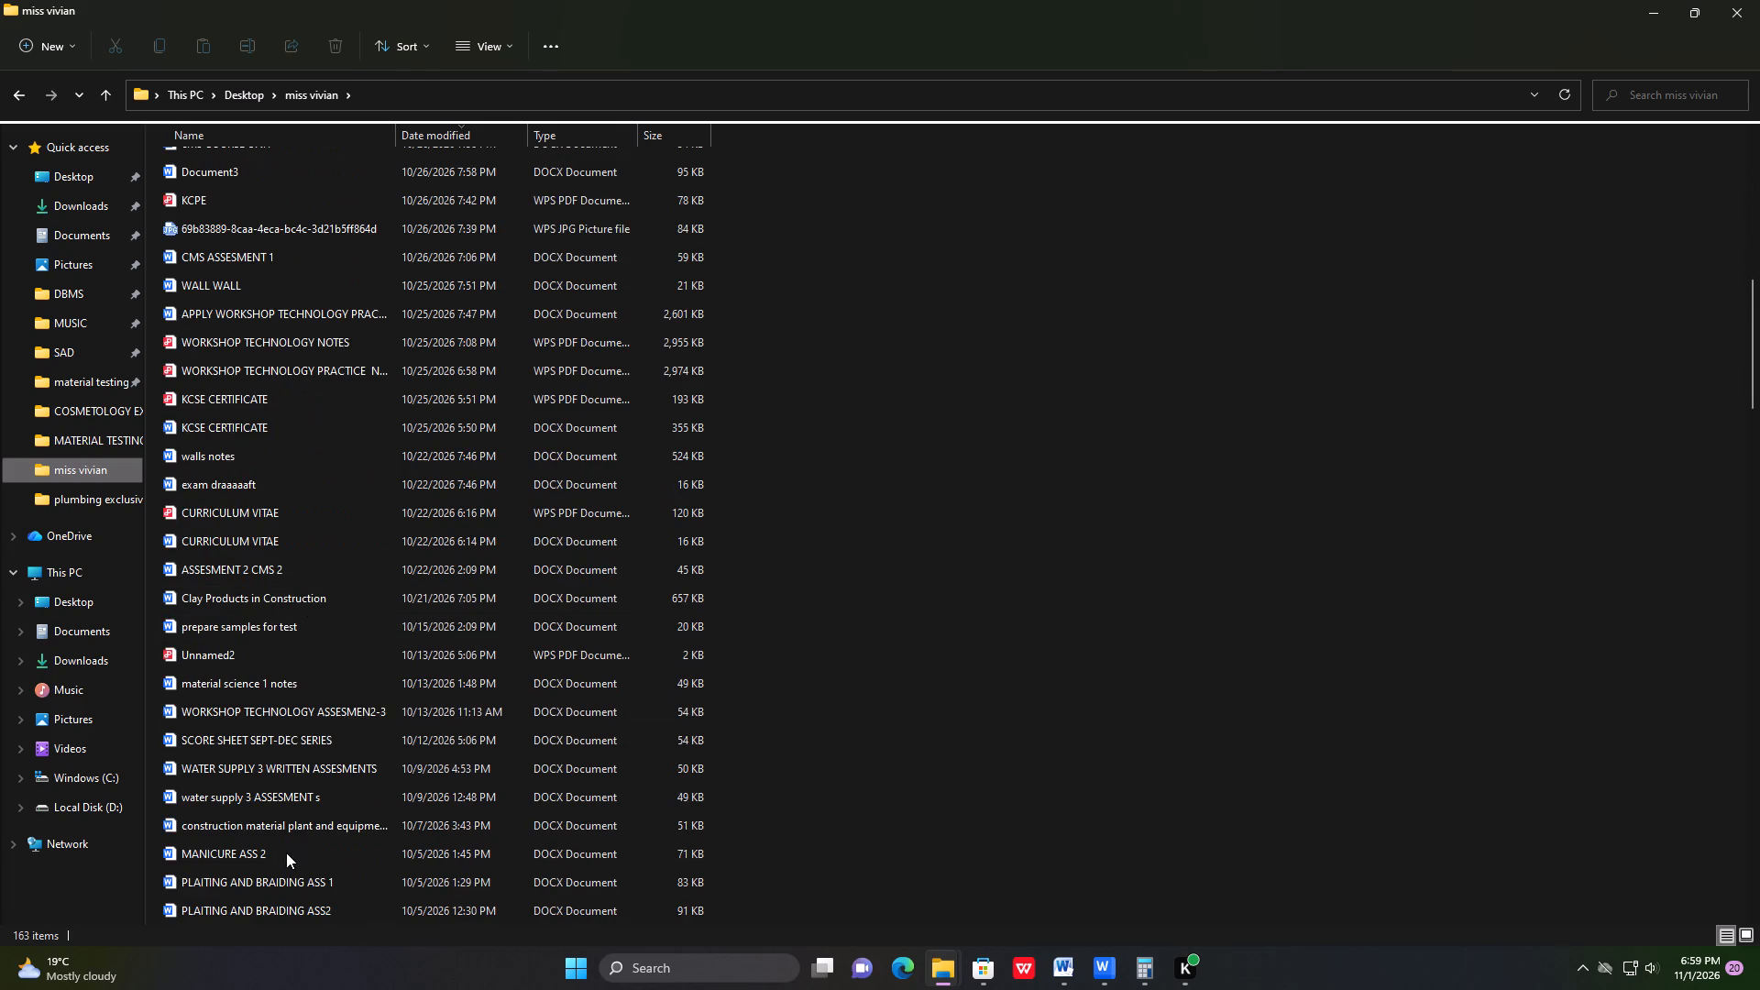
{"action": "double_click", "coordinate": [284, 742]}
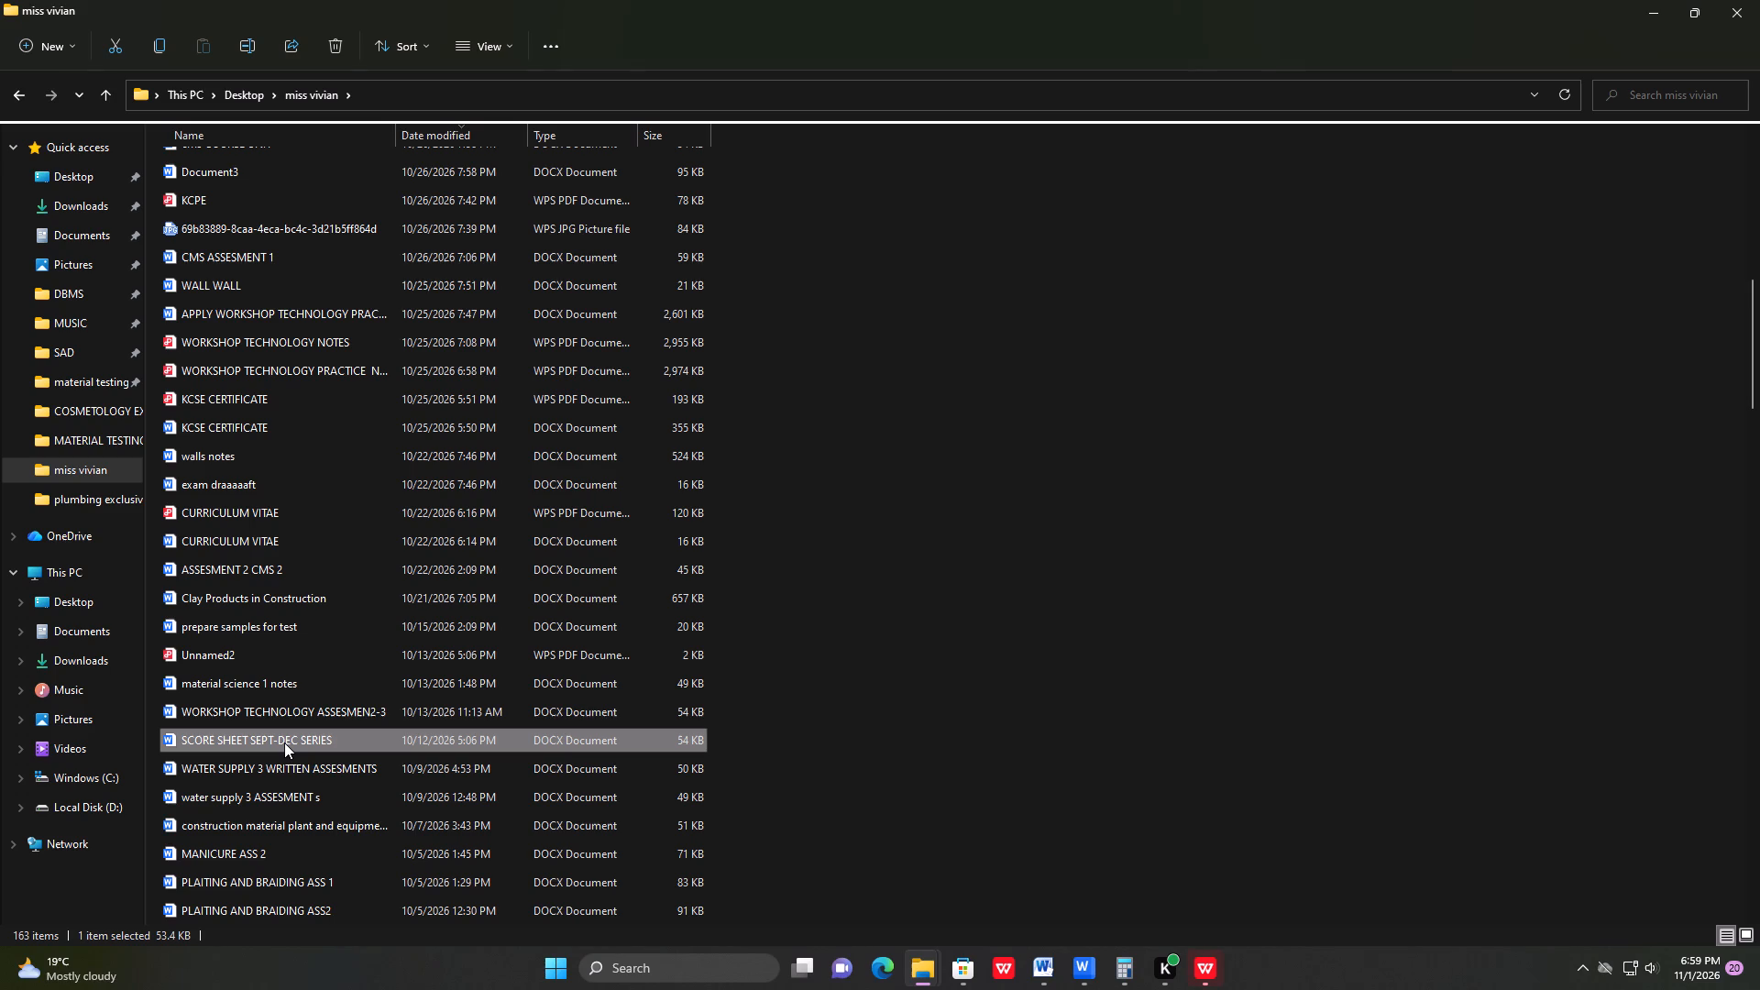
{"action": "double_click", "coordinate": [289, 739]}
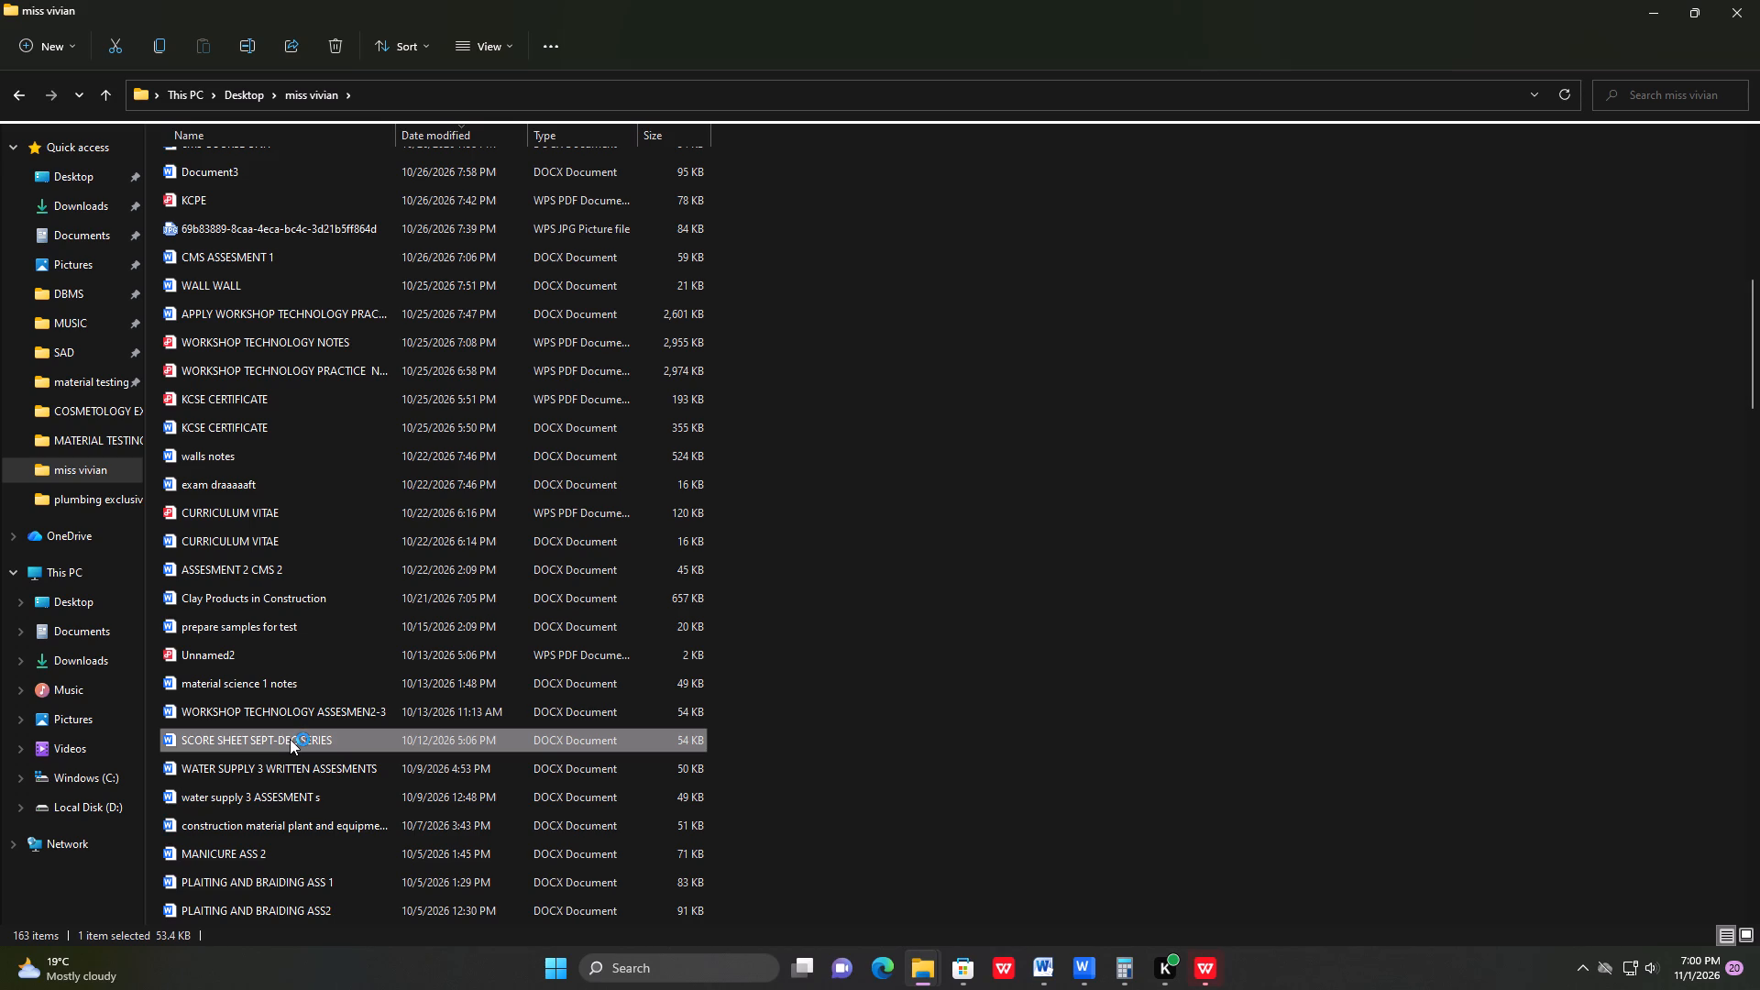
{"action": "double_click", "coordinate": [290, 740]}
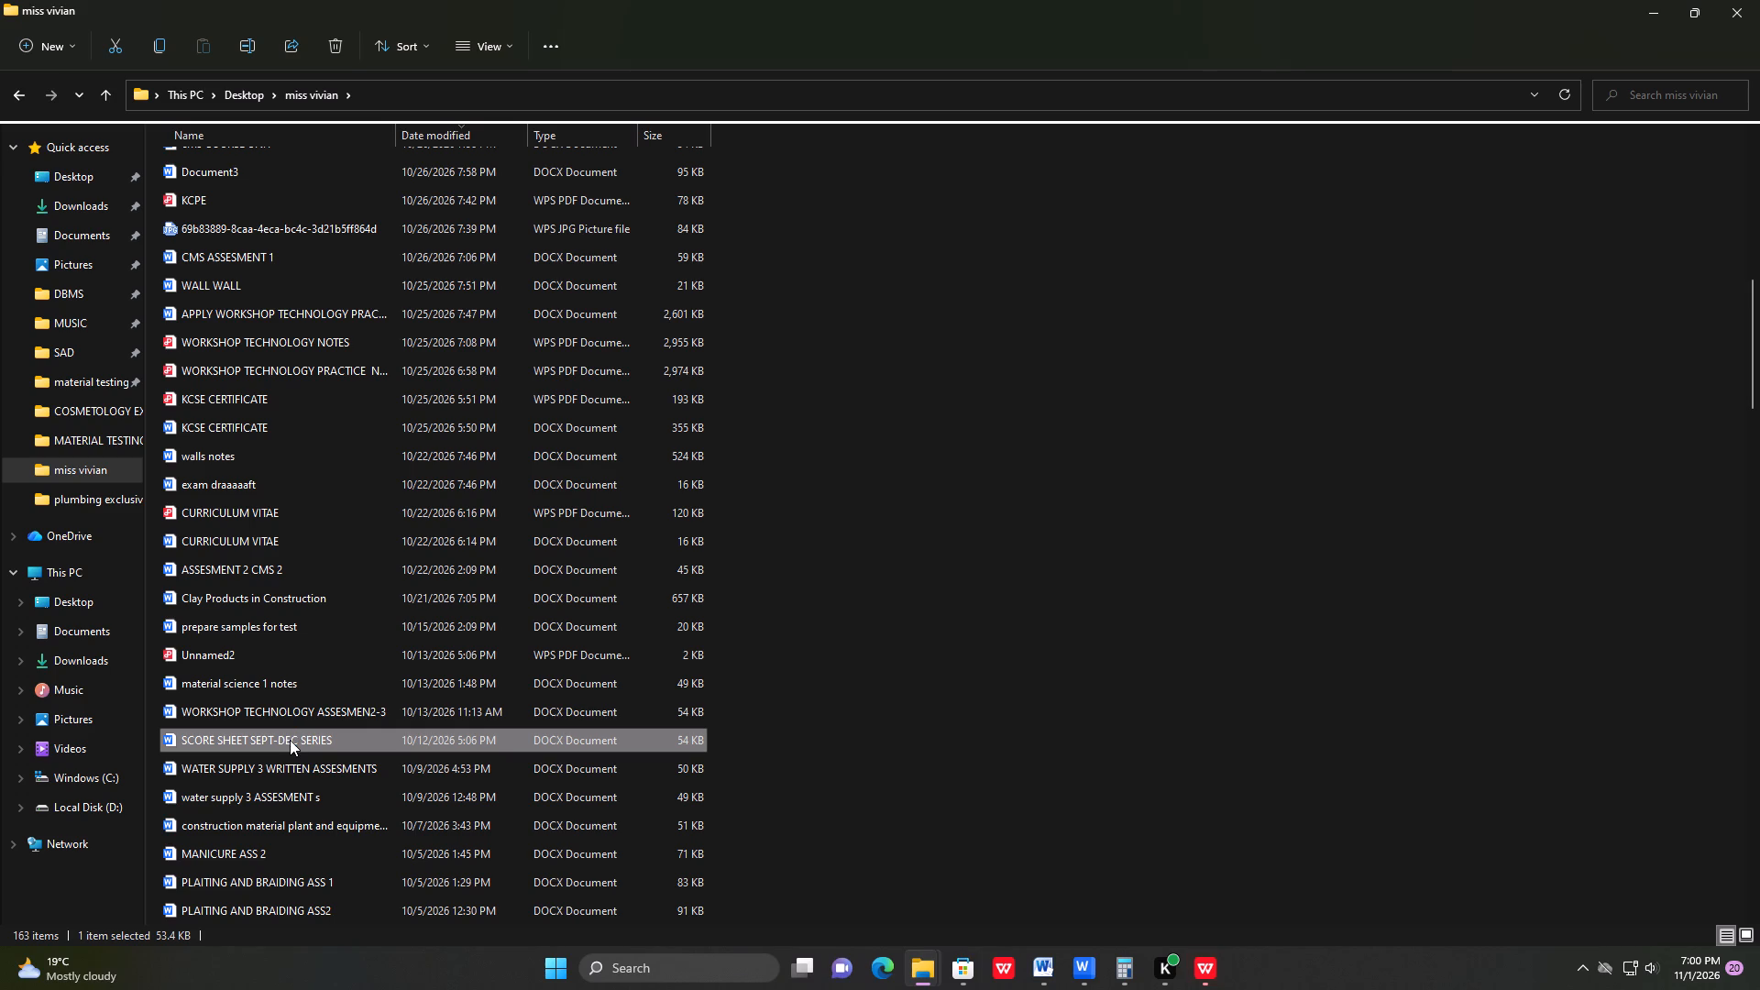
{"action": "right_click", "coordinate": [290, 740]}
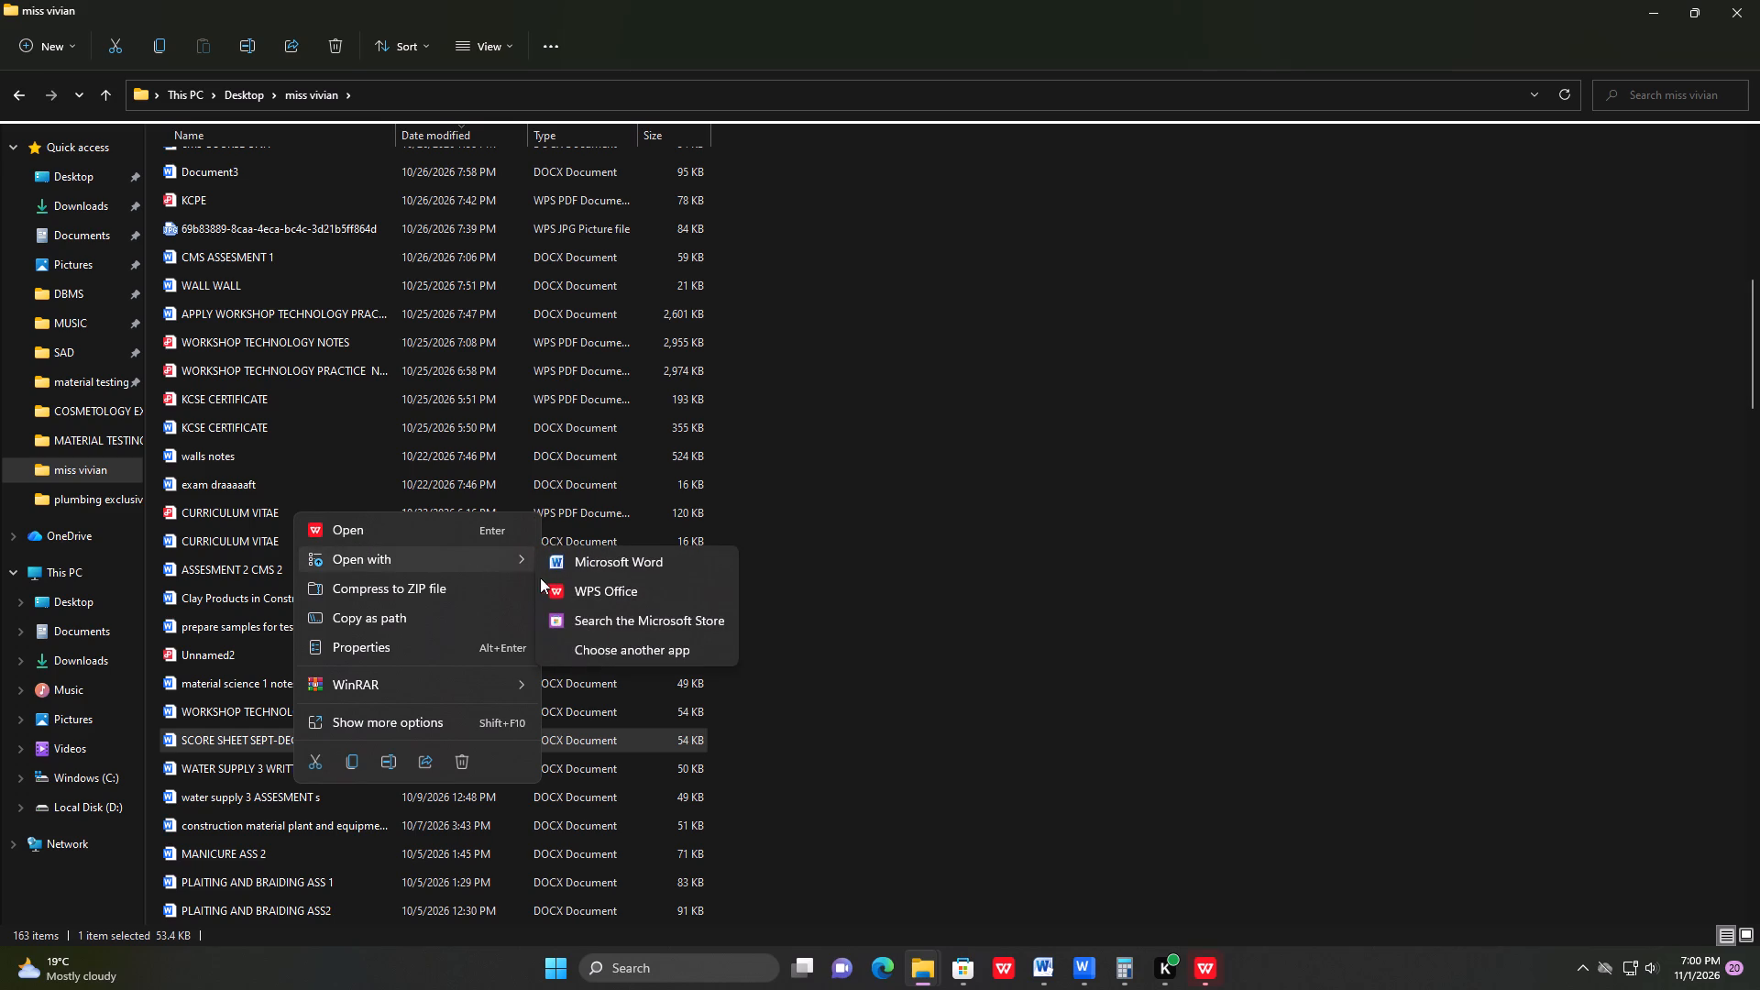
{"action": "left_click", "coordinate": [581, 590]}
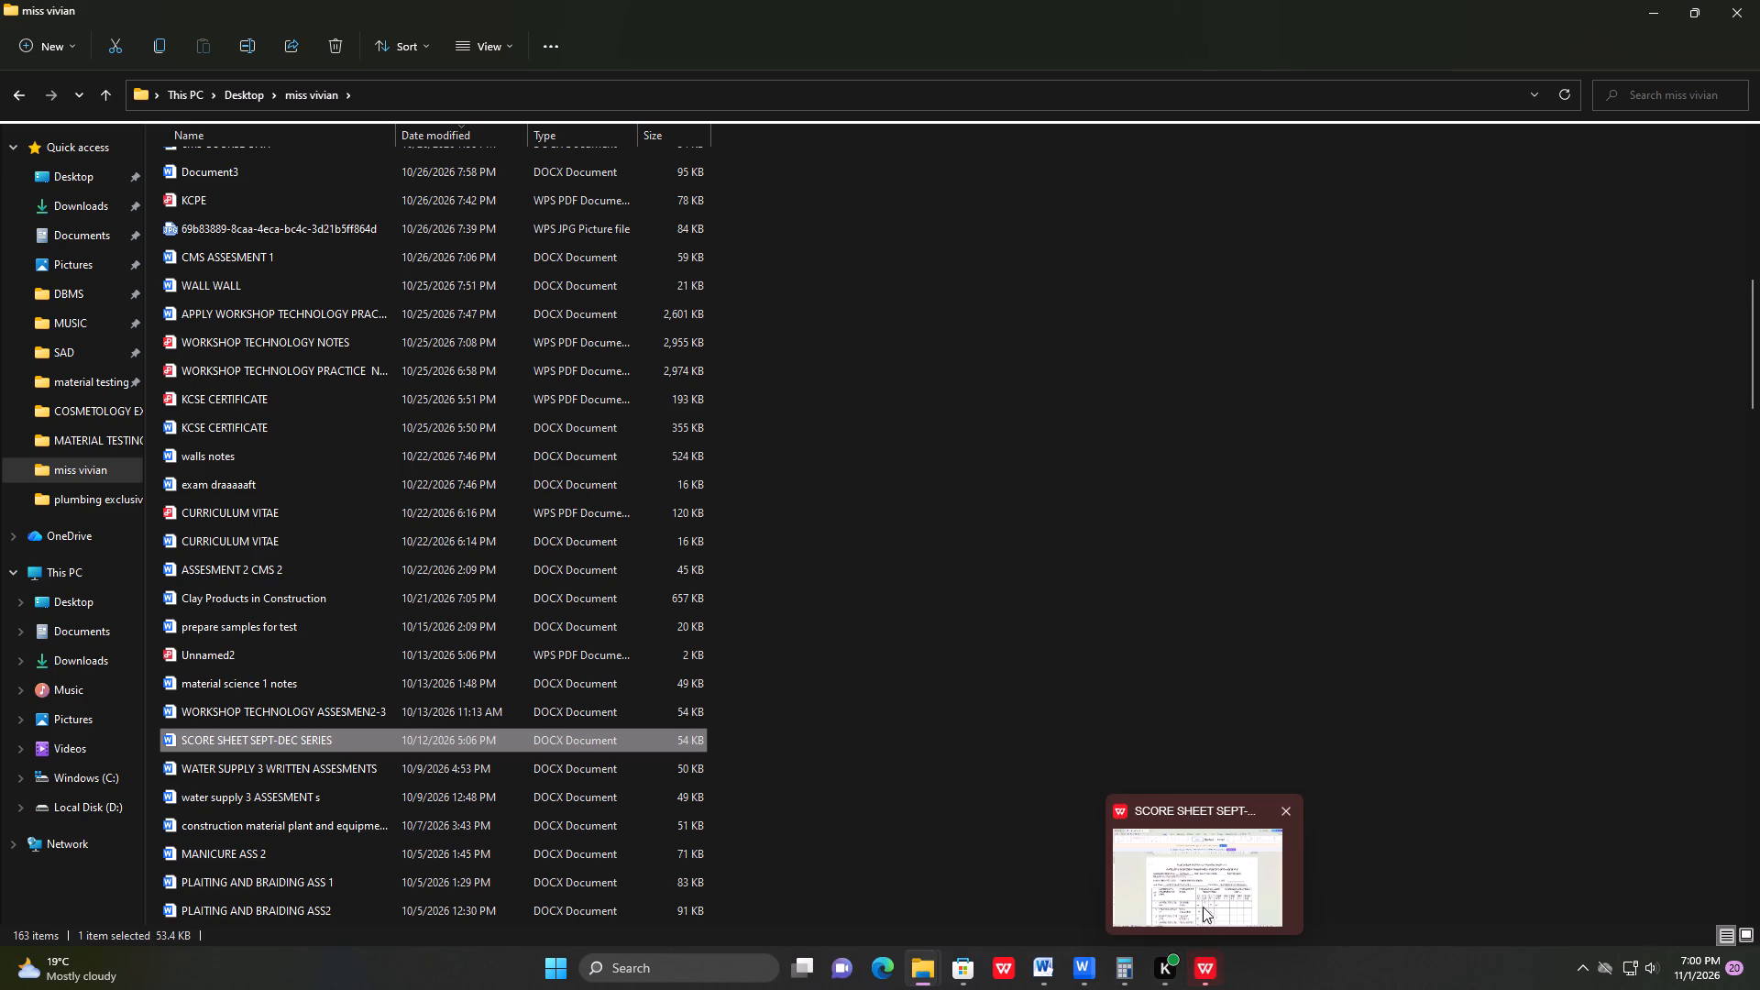
{"action": "left_click", "coordinate": [1202, 900]}
Examine the Workshop Technology marks sheet, from its header details through the candidate rows to the approval section.
{"action": "scroll", "coordinate": [905, 633], "scroll_direction": "down", "scroll_amount": 4}
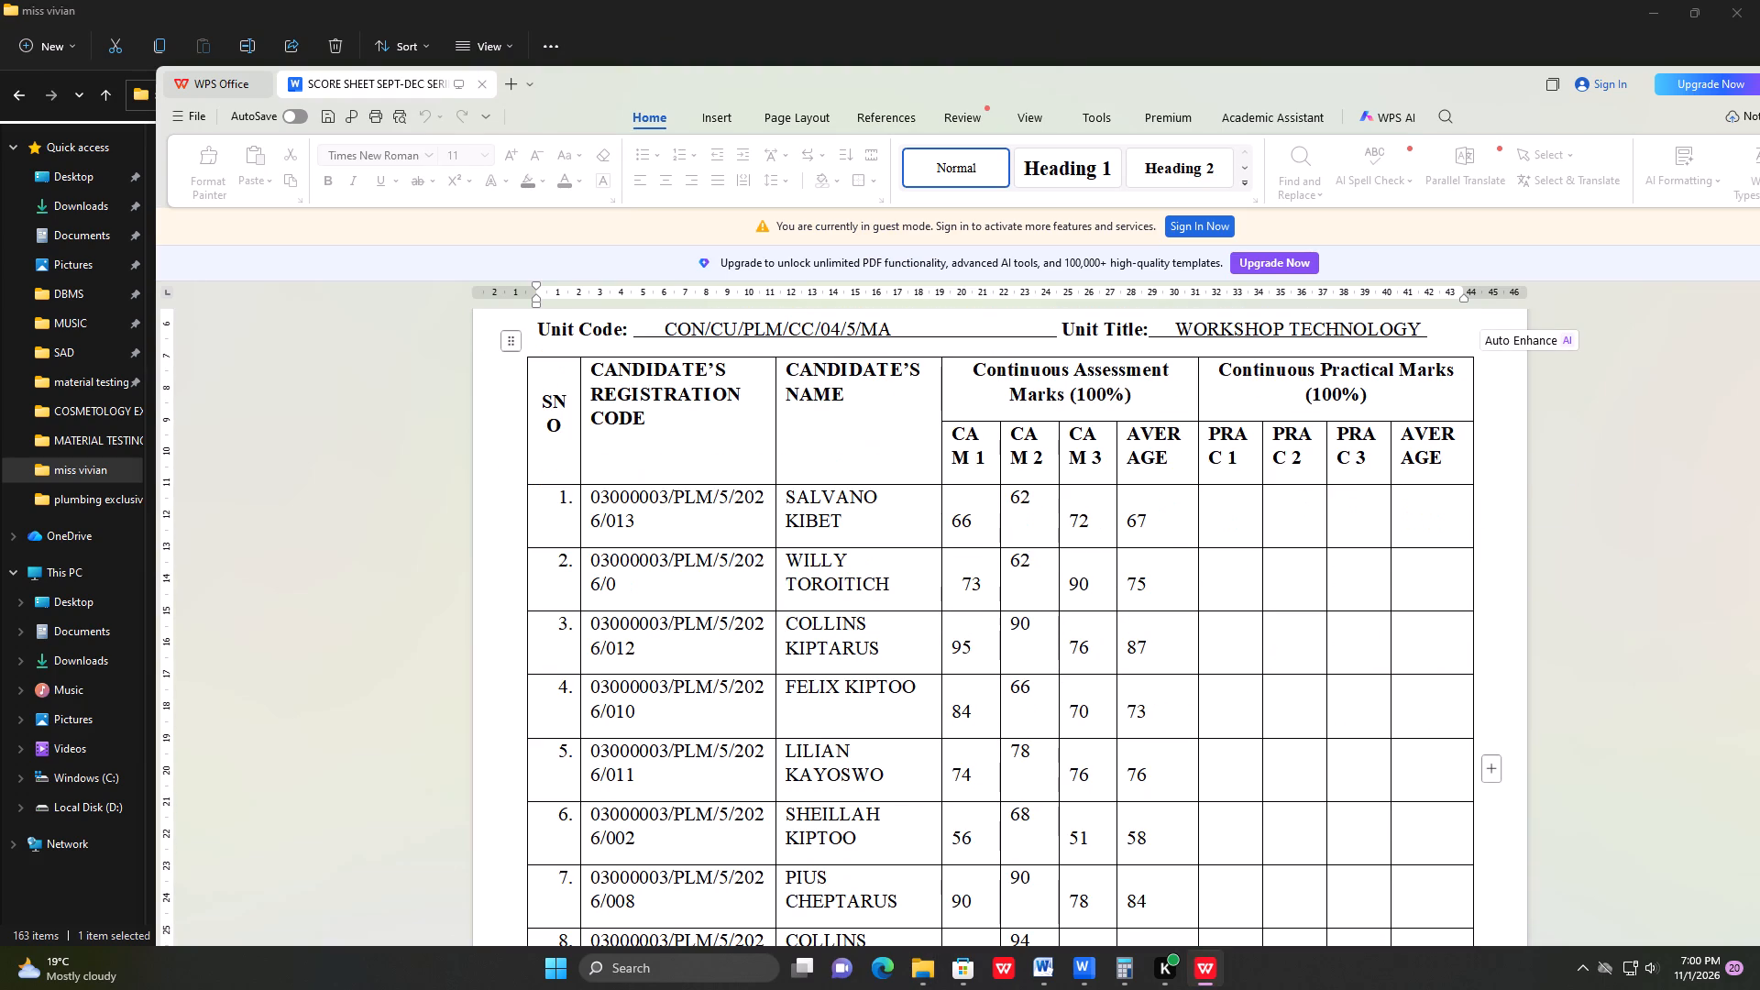
{"action": "scroll", "coordinate": [926, 556], "scroll_direction": "up", "scroll_amount": 2}
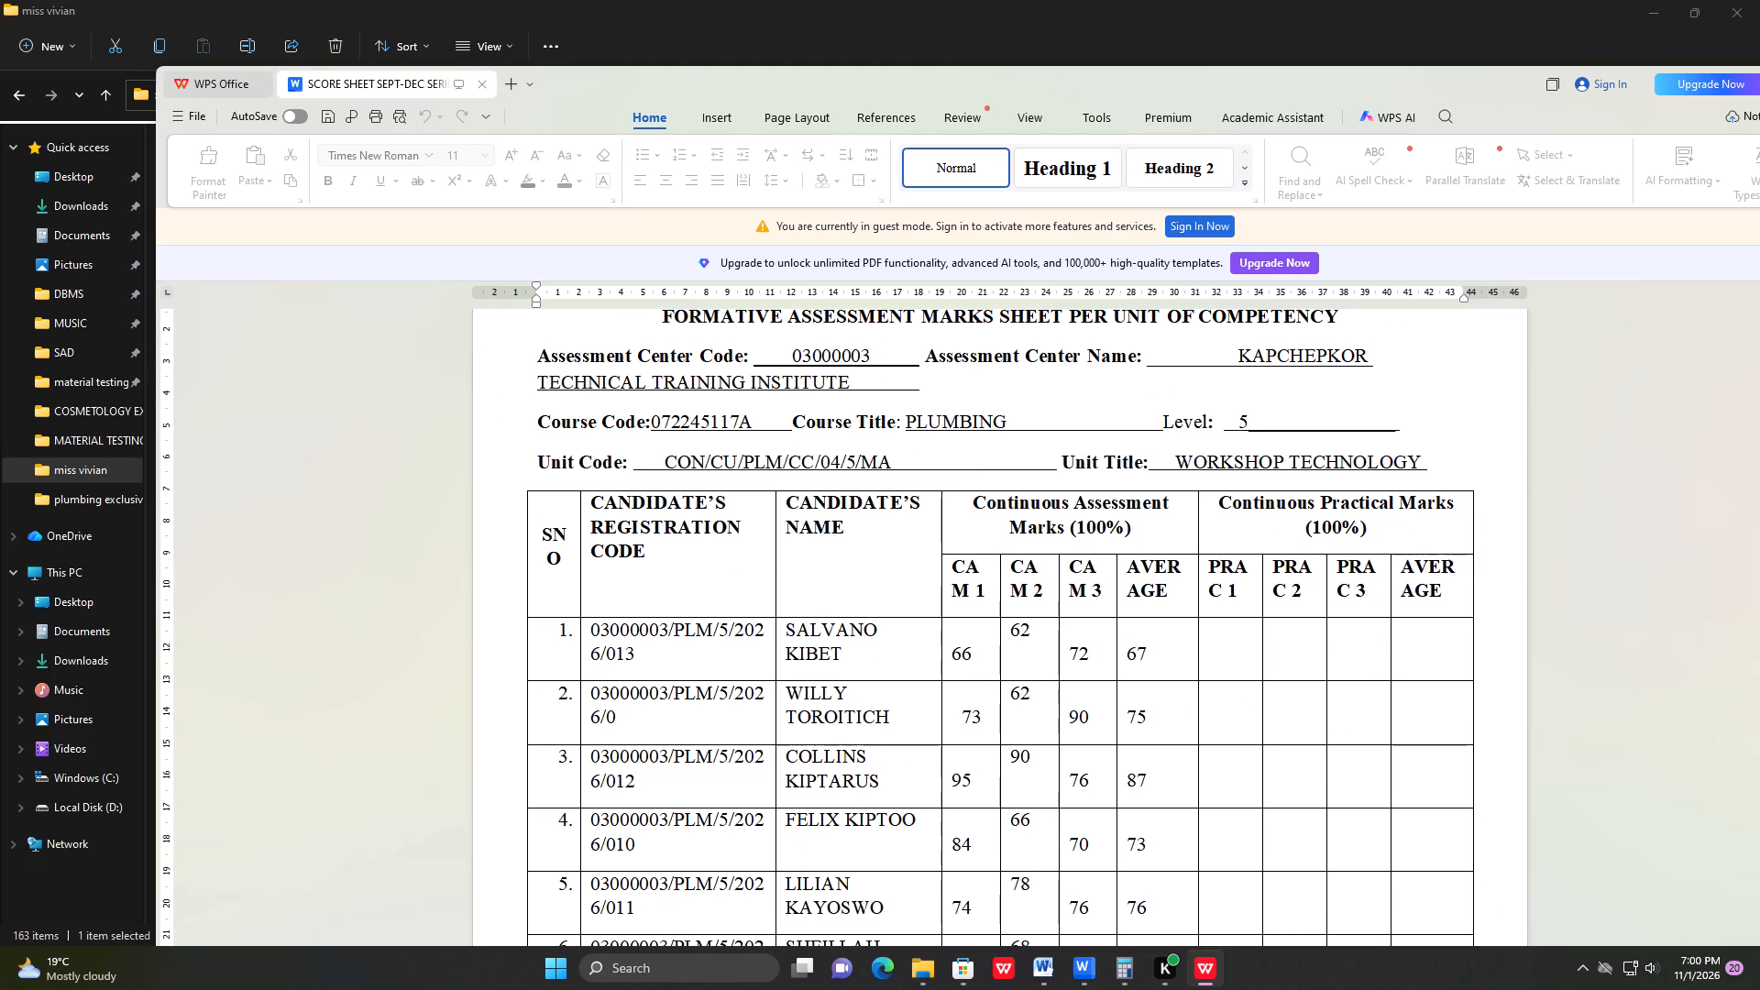
{"action": "scroll", "coordinate": [984, 357], "scroll_direction": "down", "scroll_amount": 1}
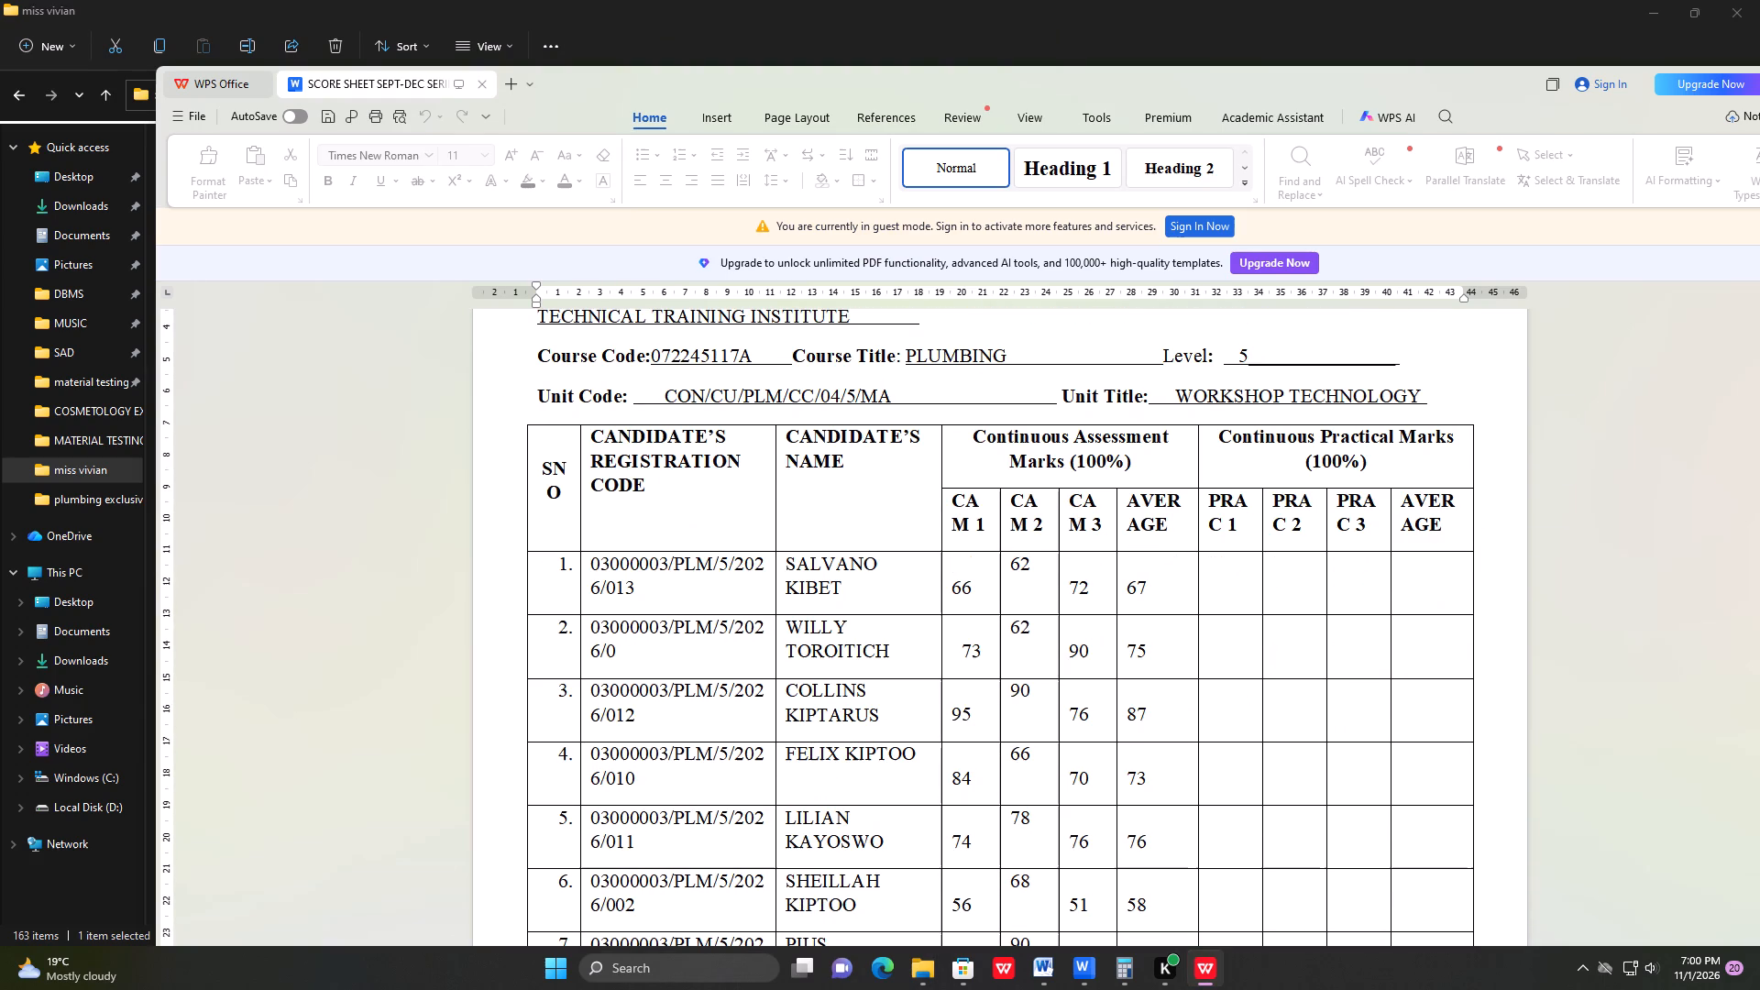
{"action": "scroll", "coordinate": [980, 371], "scroll_direction": "up", "scroll_amount": 1}
{"action": "scroll", "coordinate": [986, 385], "scroll_direction": "down", "scroll_amount": 4}
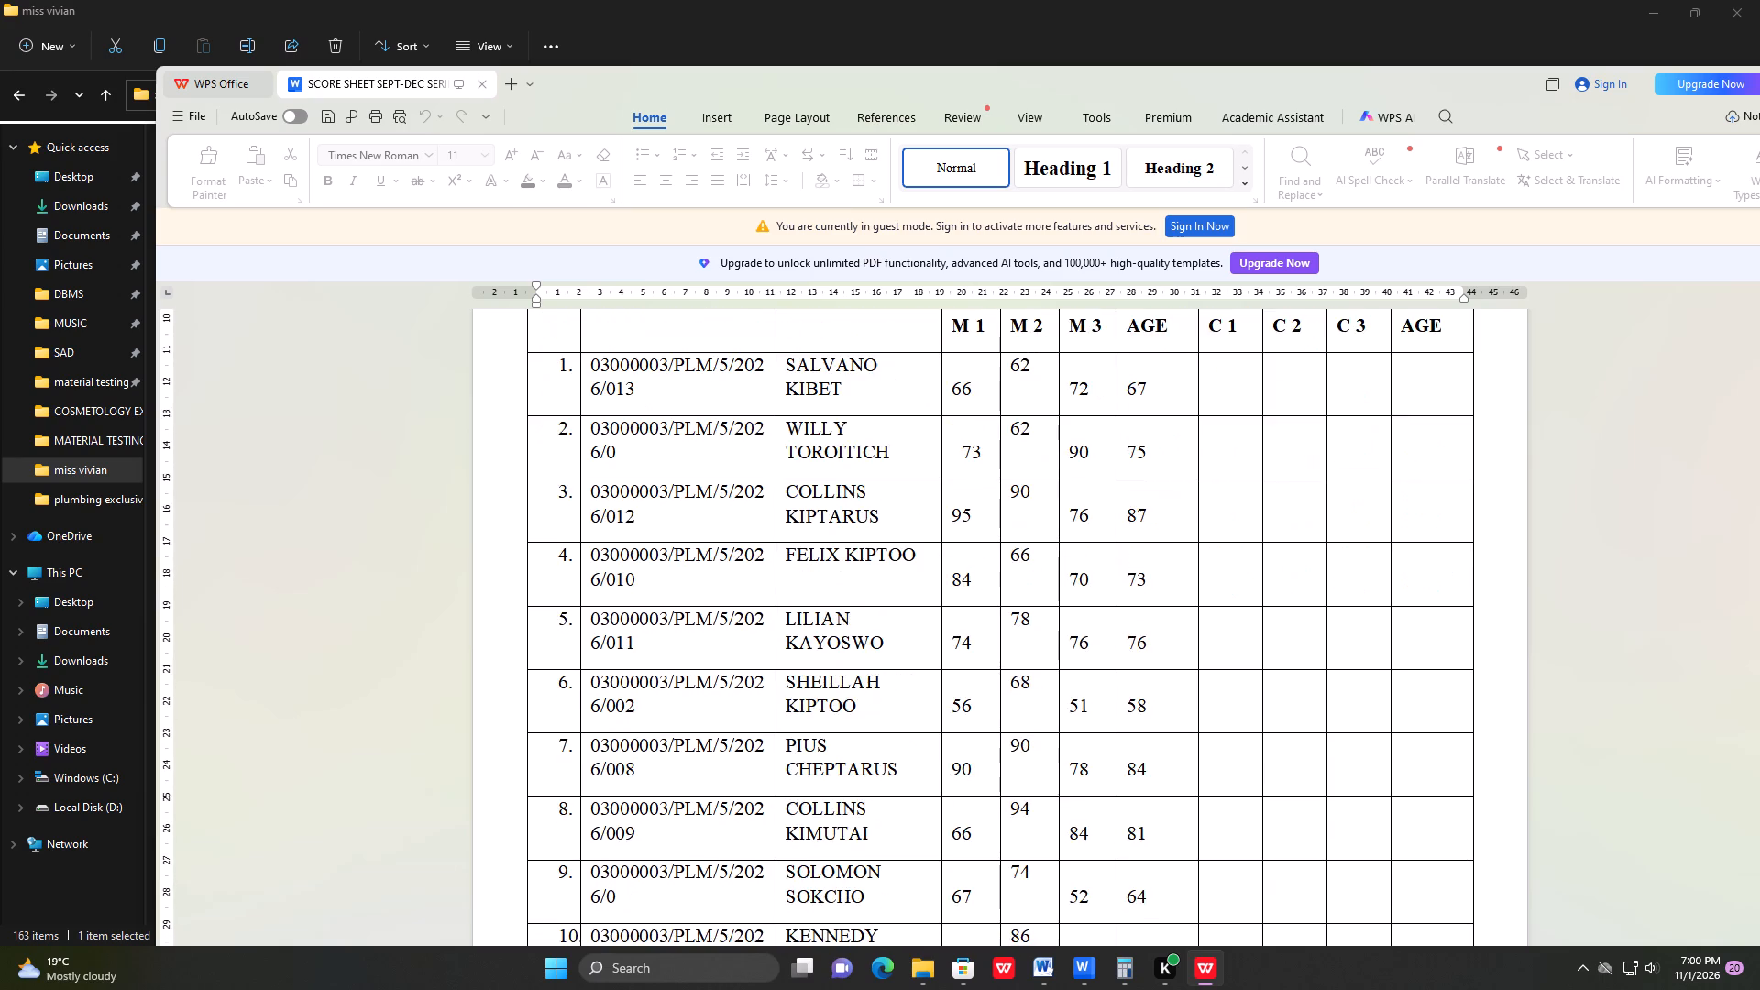
{"action": "scroll", "coordinate": [989, 387], "scroll_direction": "down", "scroll_amount": 6}
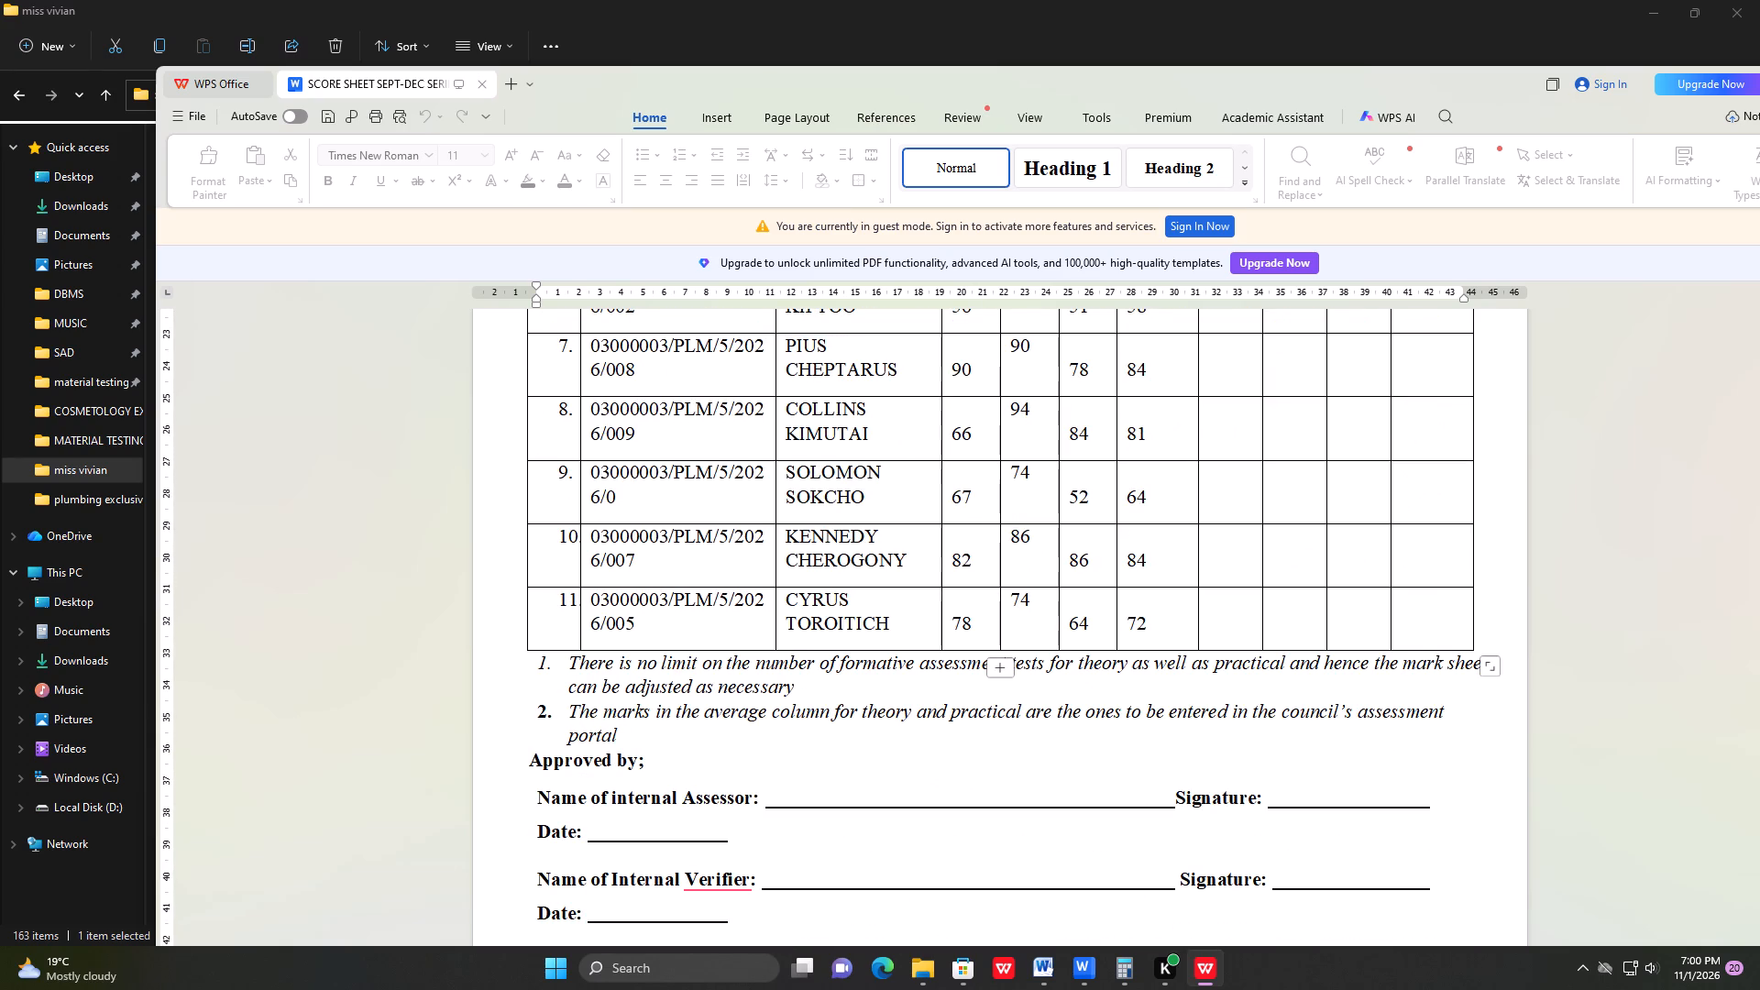
{"action": "scroll", "coordinate": [634, 612], "scroll_direction": "up", "scroll_amount": 3}
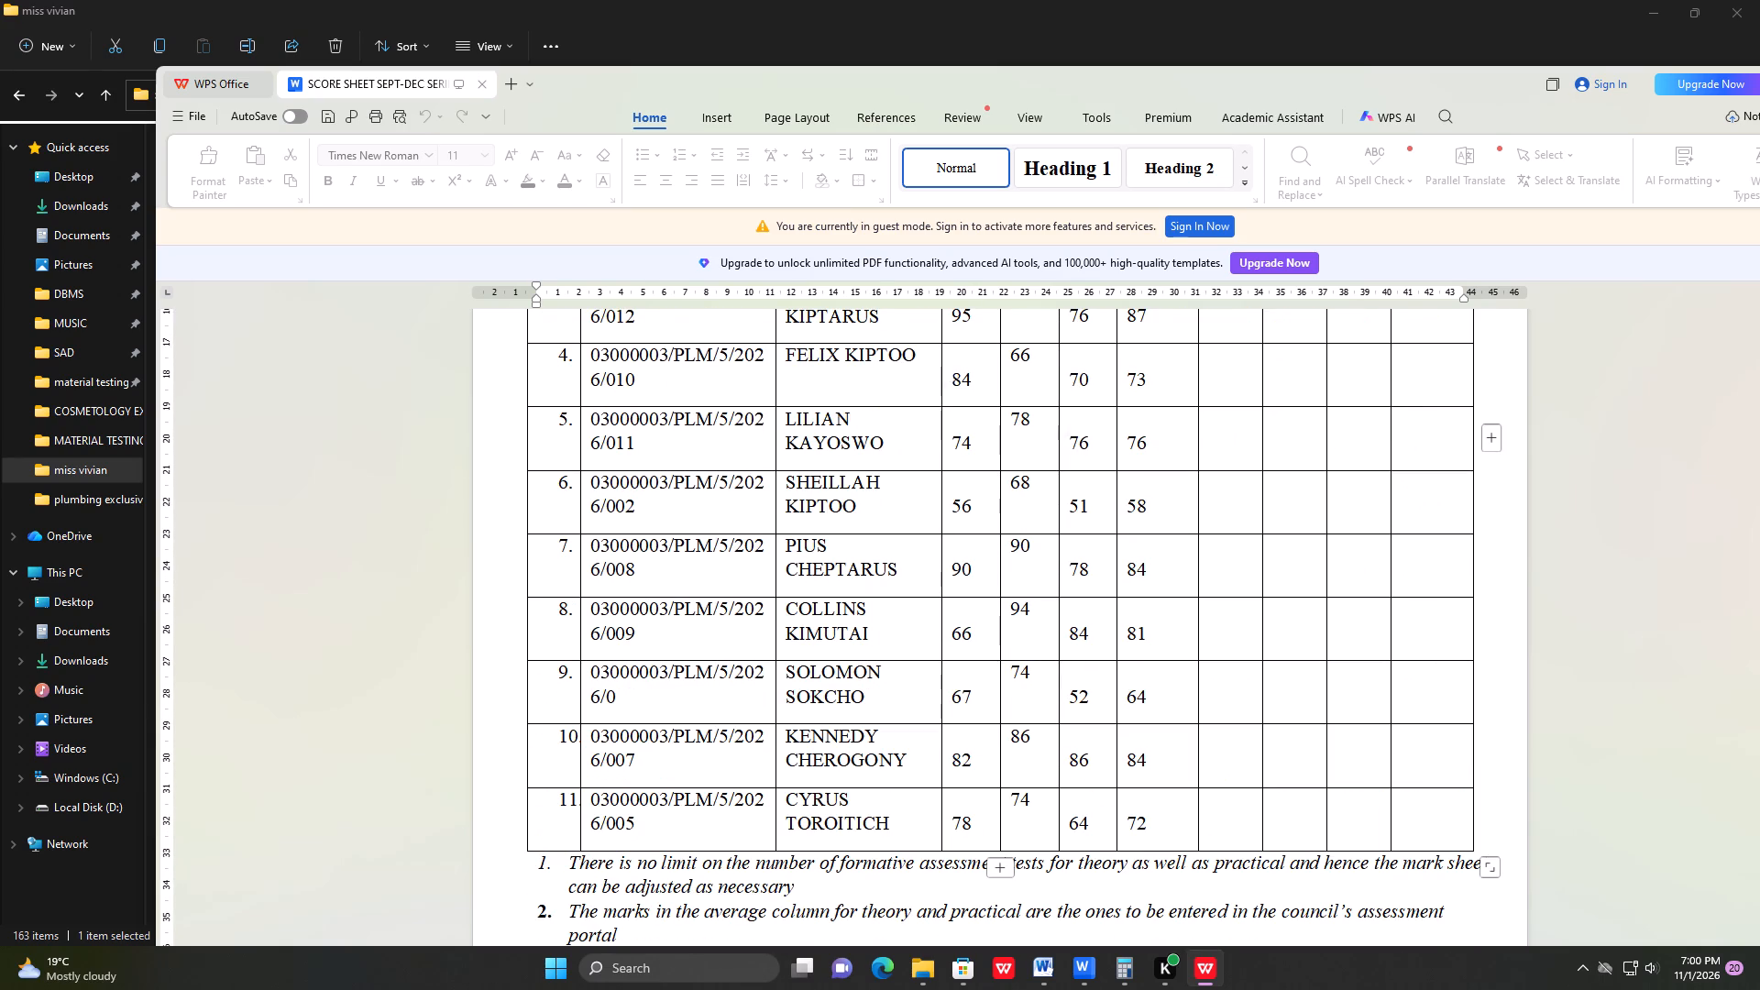
Delete the entire table rows for candidates 5 to 11 in the Workshop Technology marks sheet.
{"action": "left_click_drag", "start_coordinate": [687, 832], "coordinate": [680, 631]}
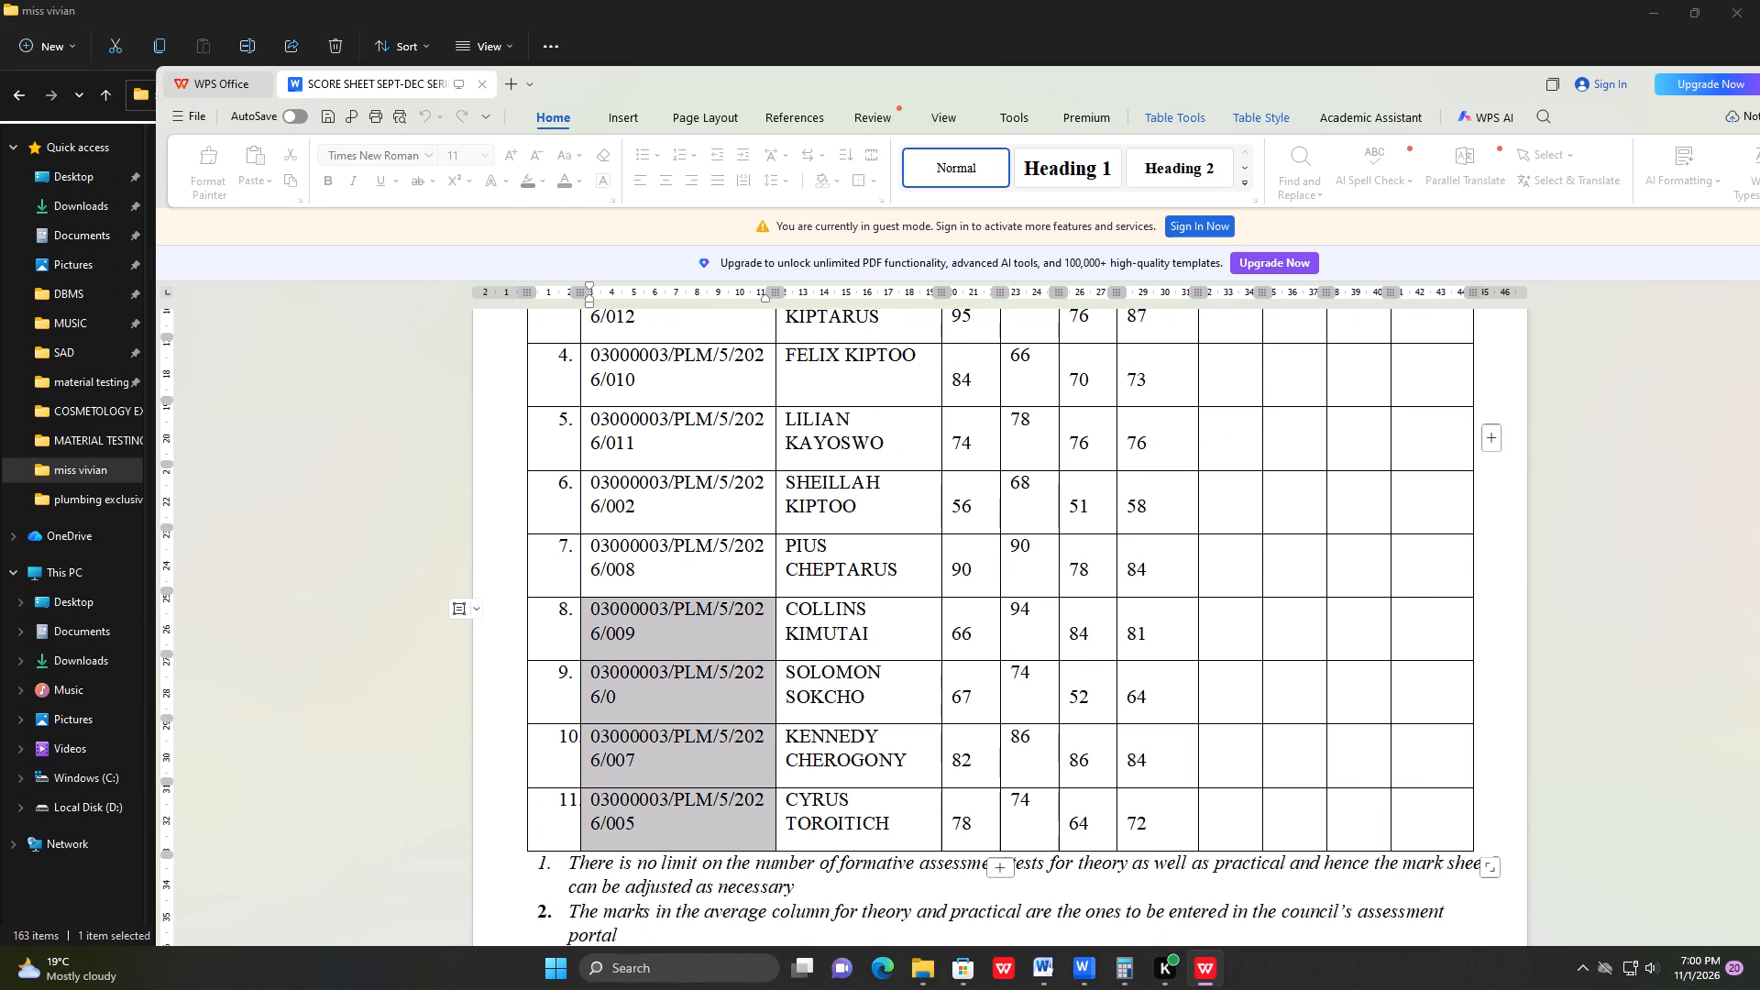
{"action": "left_click_drag", "start_coordinate": [680, 631], "coordinate": [681, 456]}
{"action": "right_click", "coordinate": [681, 456]}
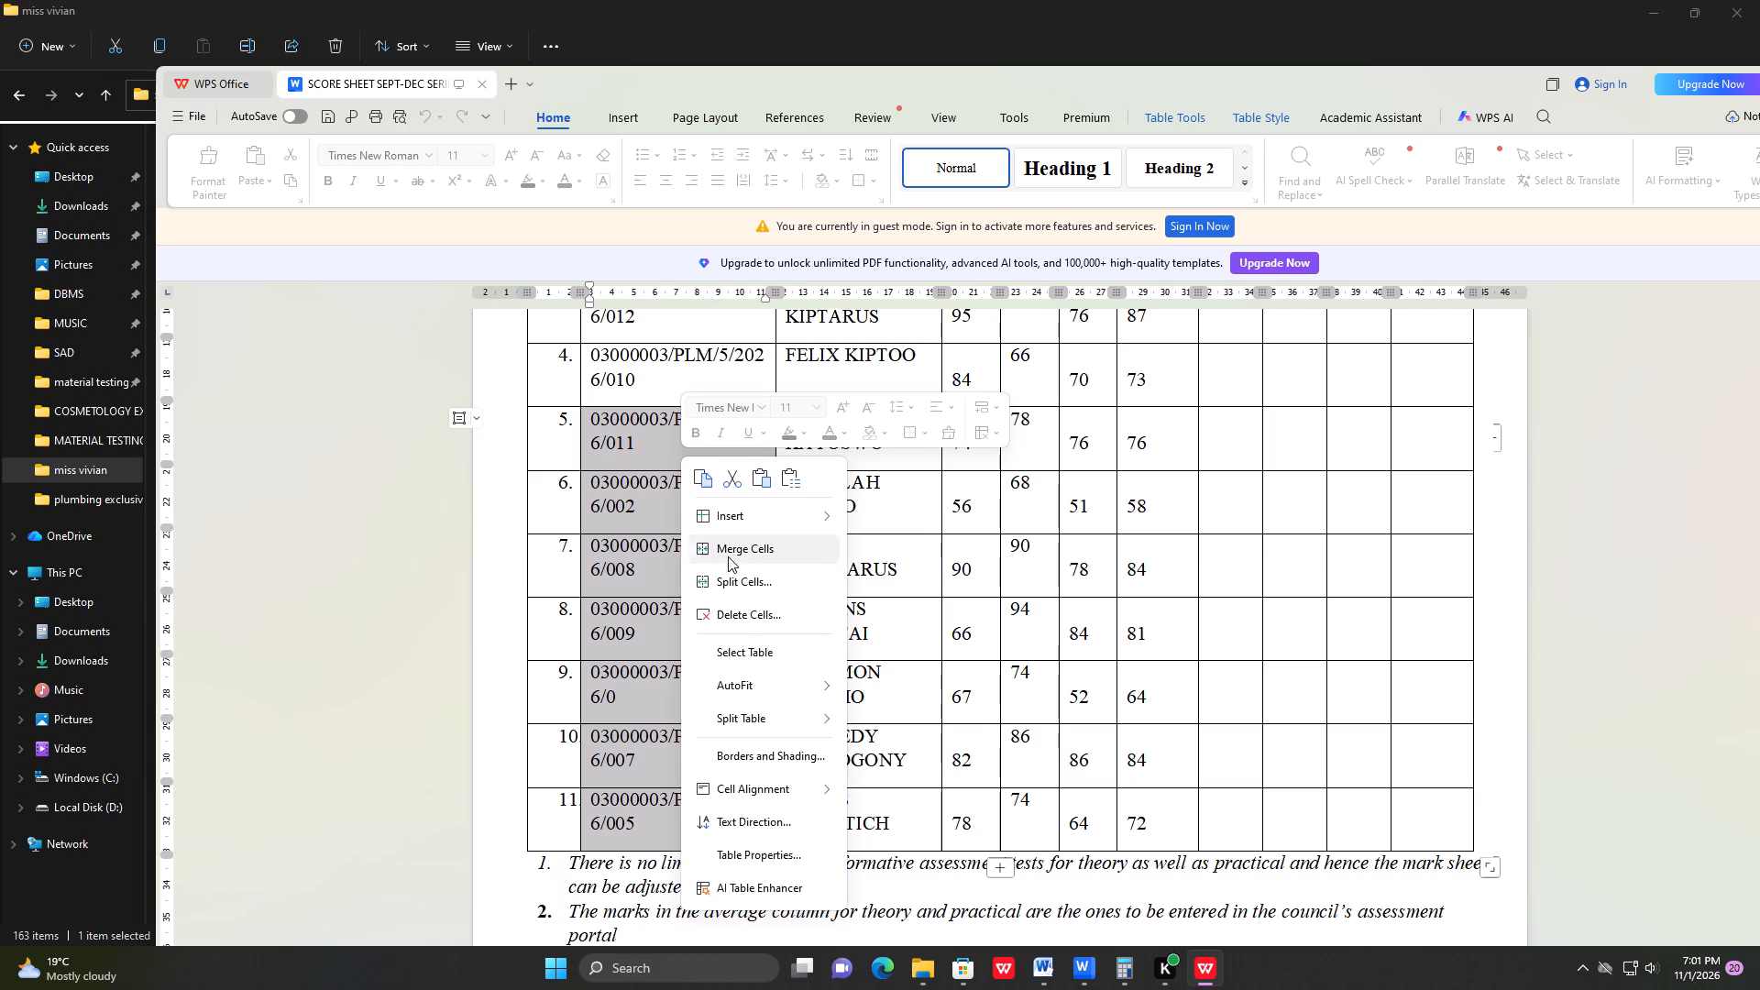
{"action": "left_click", "coordinate": [734, 614]}
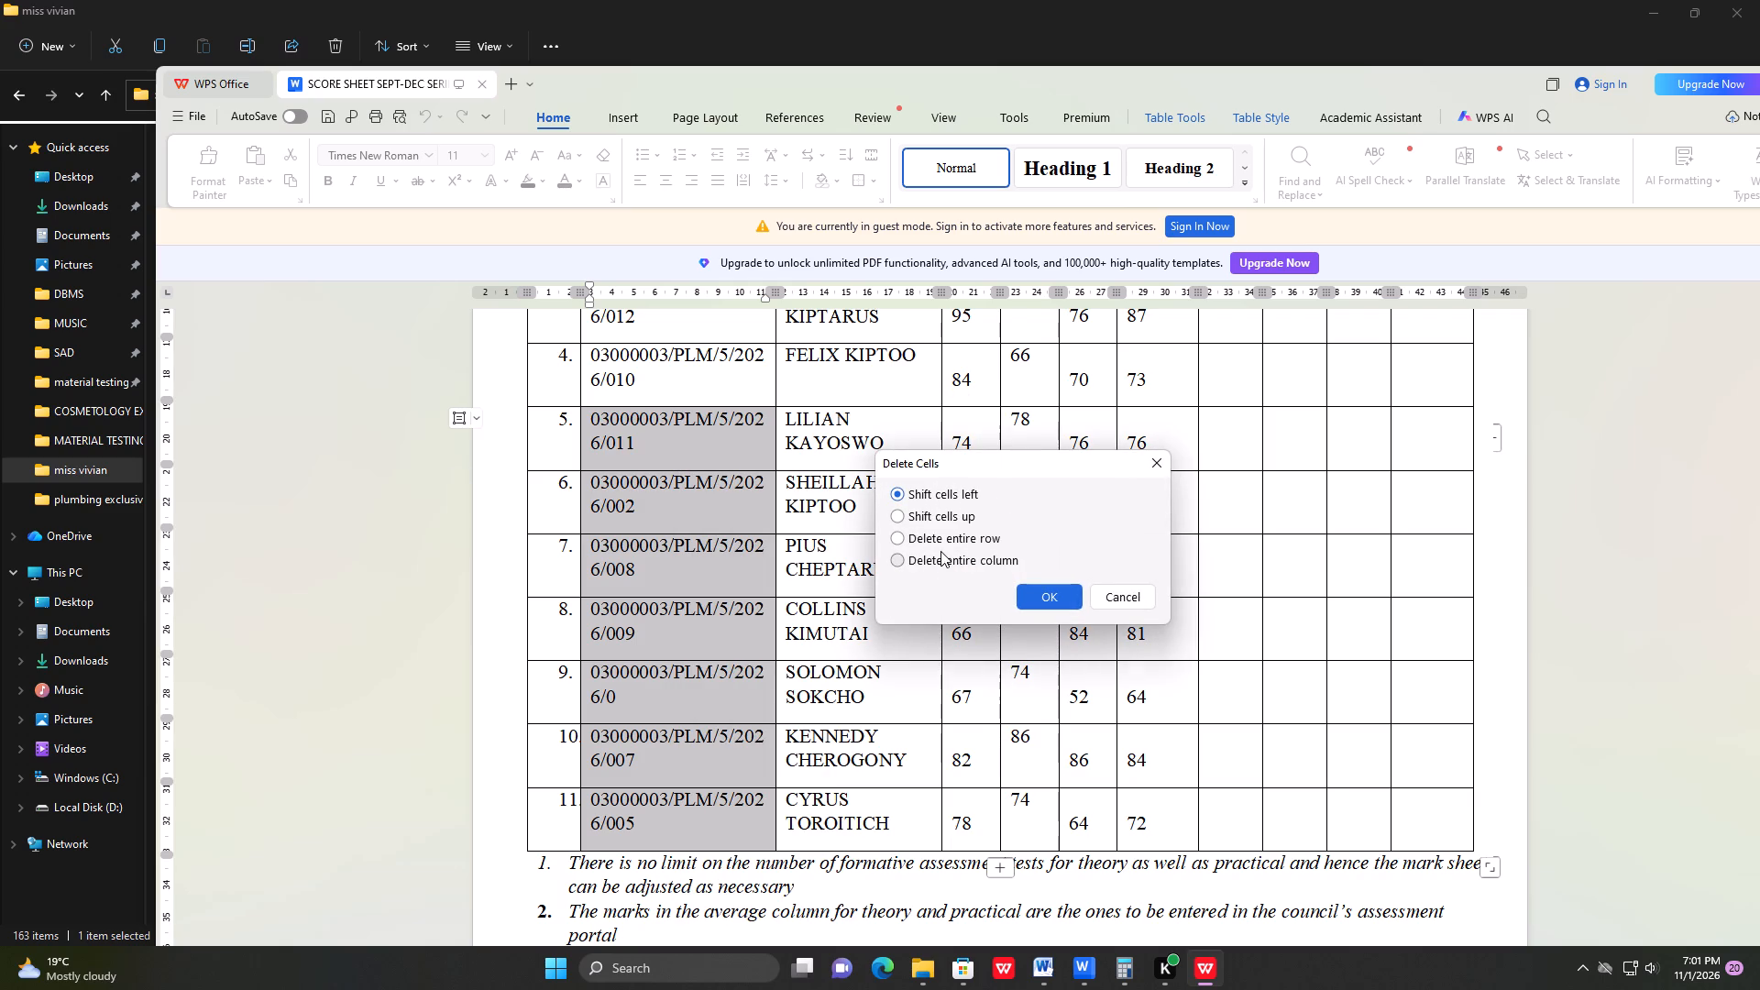
{"action": "left_click", "coordinate": [938, 533]}
{"action": "left_click", "coordinate": [1049, 600]}
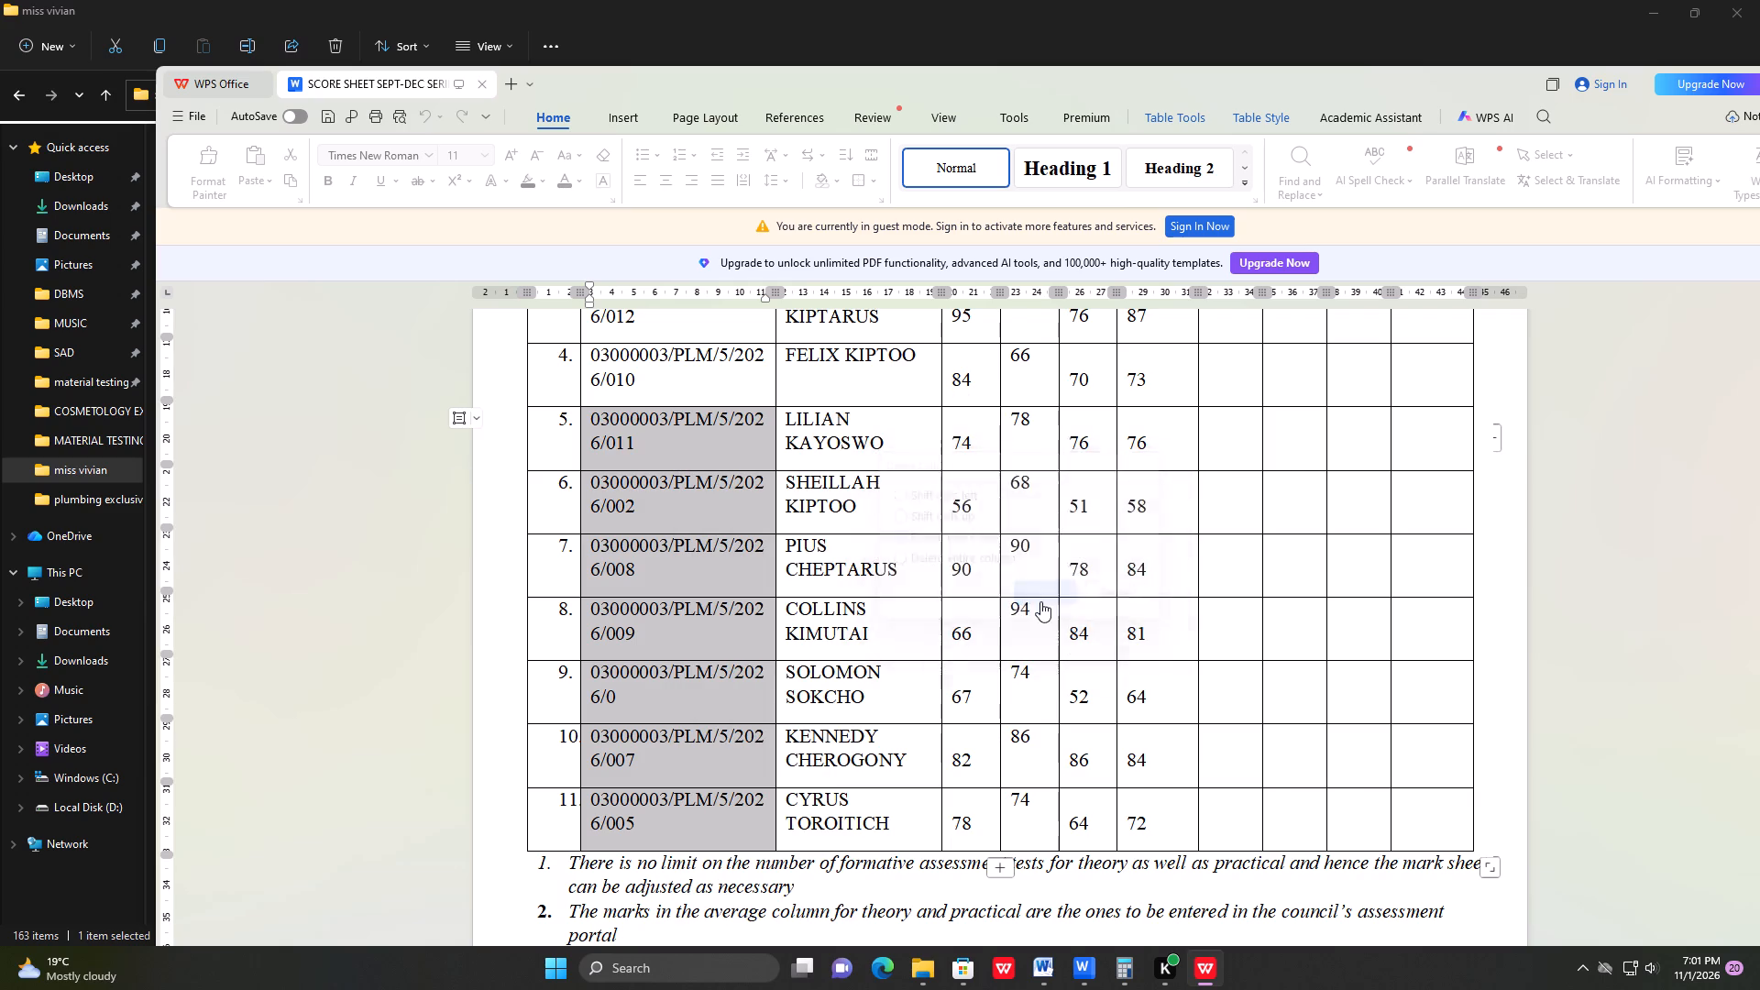
Replace the registration codes and names of candidates 1 and 2 in the Workshop Technology sheet with those copied from the Construction Material Science sheet.
{"action": "scroll", "coordinate": [894, 581], "scroll_direction": "up", "scroll_amount": 5}
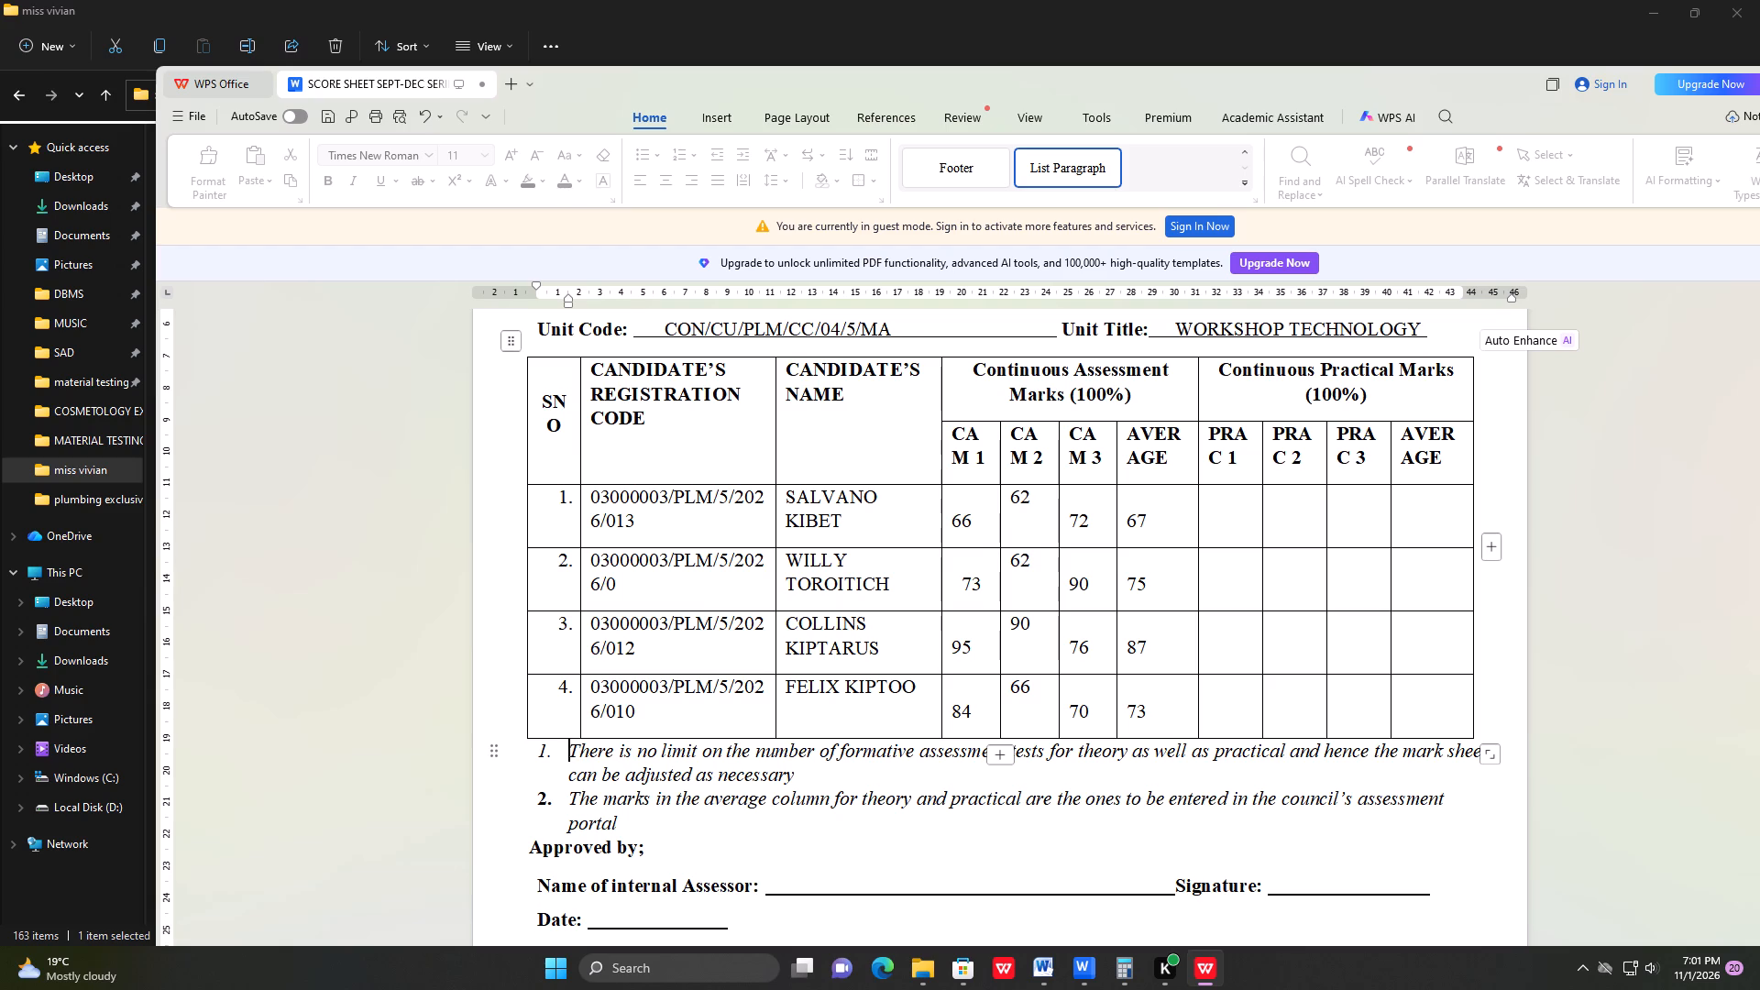
{"action": "scroll", "coordinate": [774, 588], "scroll_direction": "down", "scroll_amount": 13}
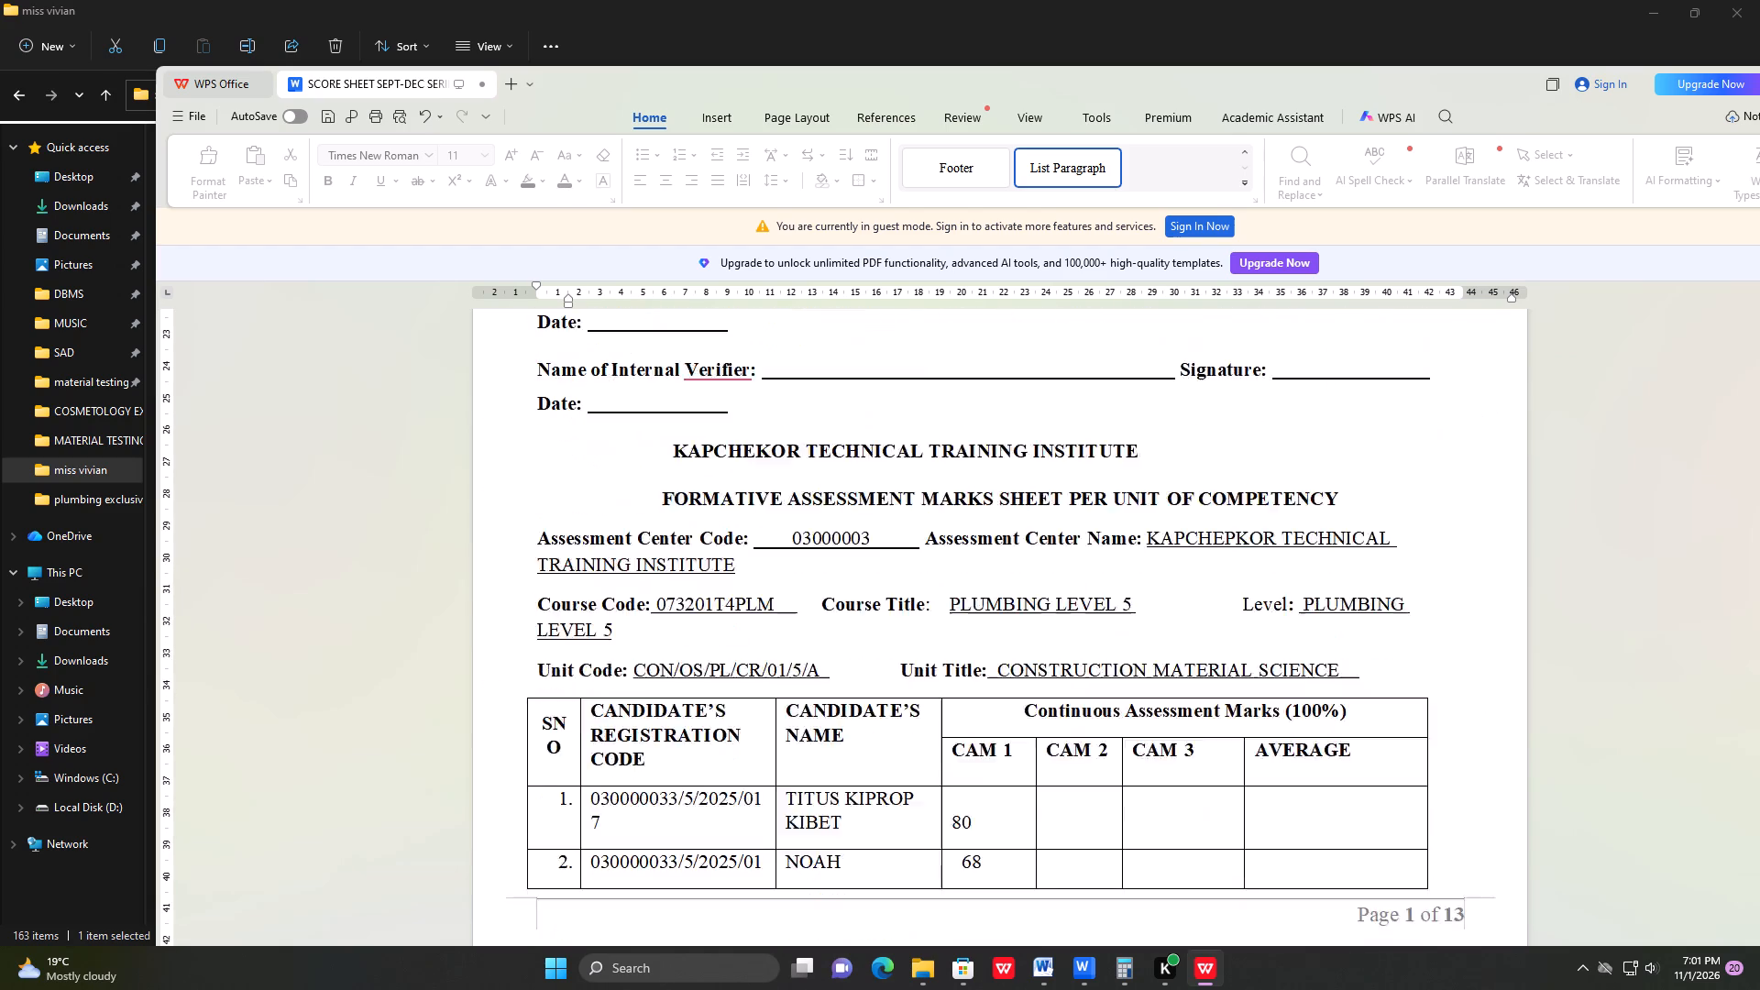
{"action": "scroll", "coordinate": [791, 606], "scroll_direction": "down", "scroll_amount": 4}
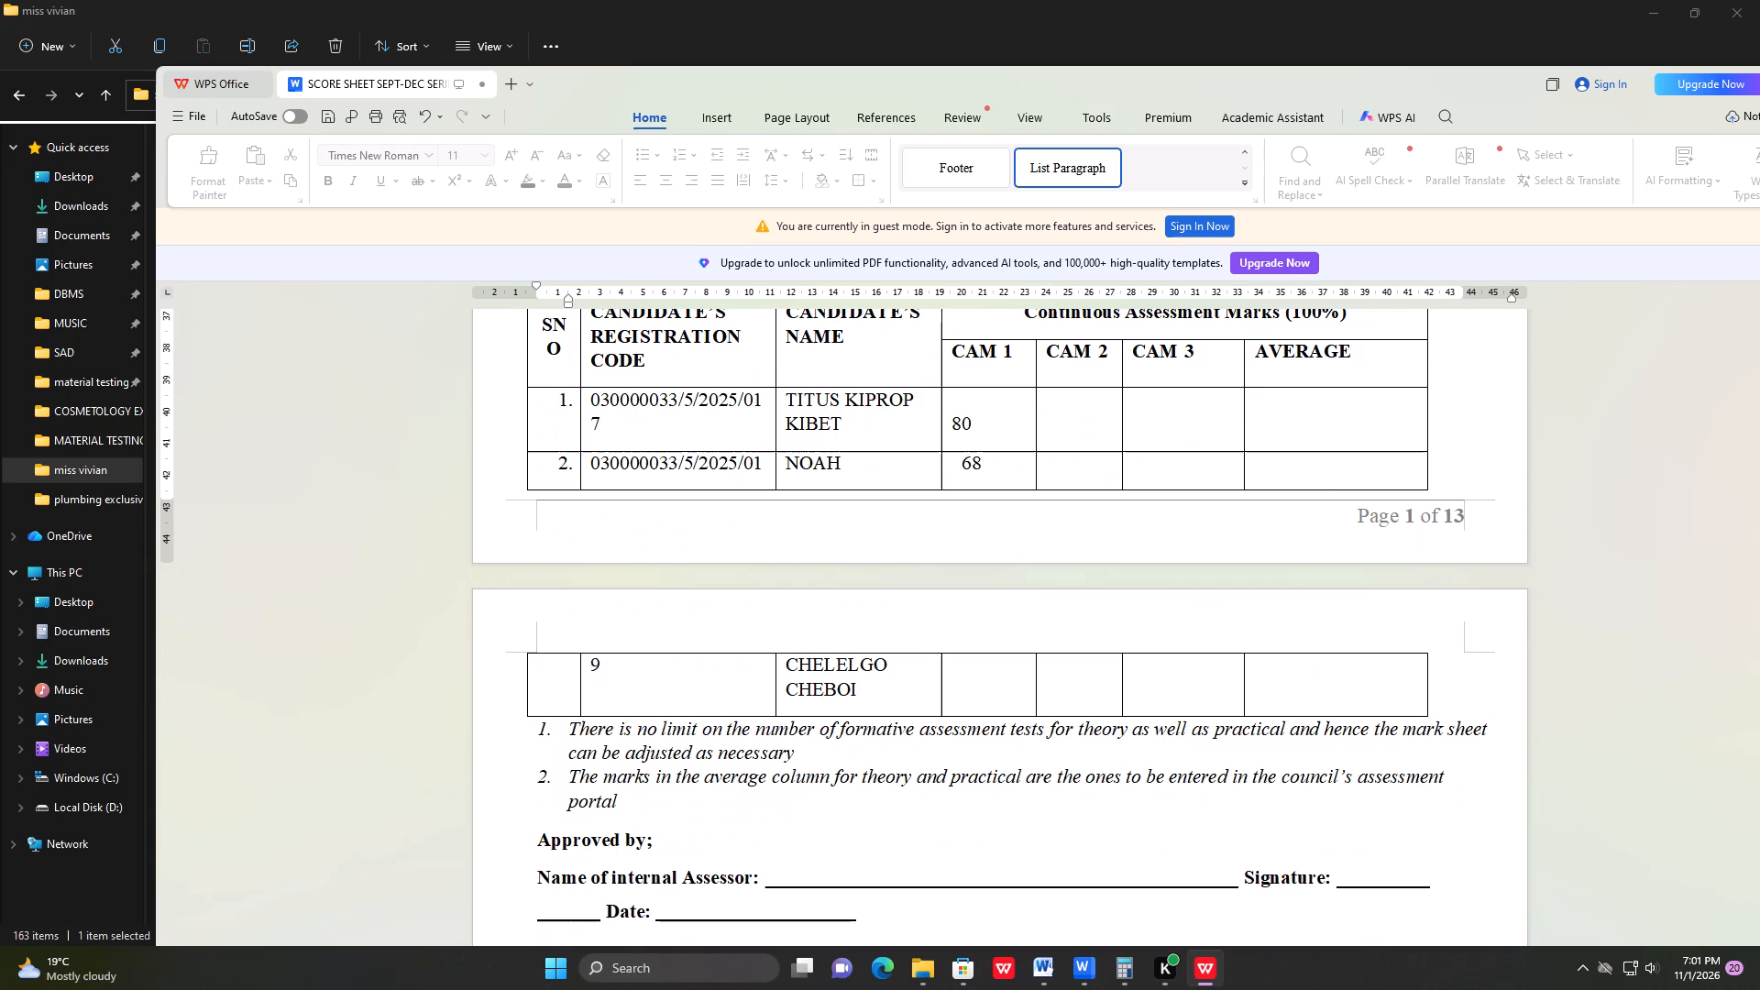
{"action": "scroll", "coordinate": [791, 606], "scroll_direction": "up", "scroll_amount": 4}
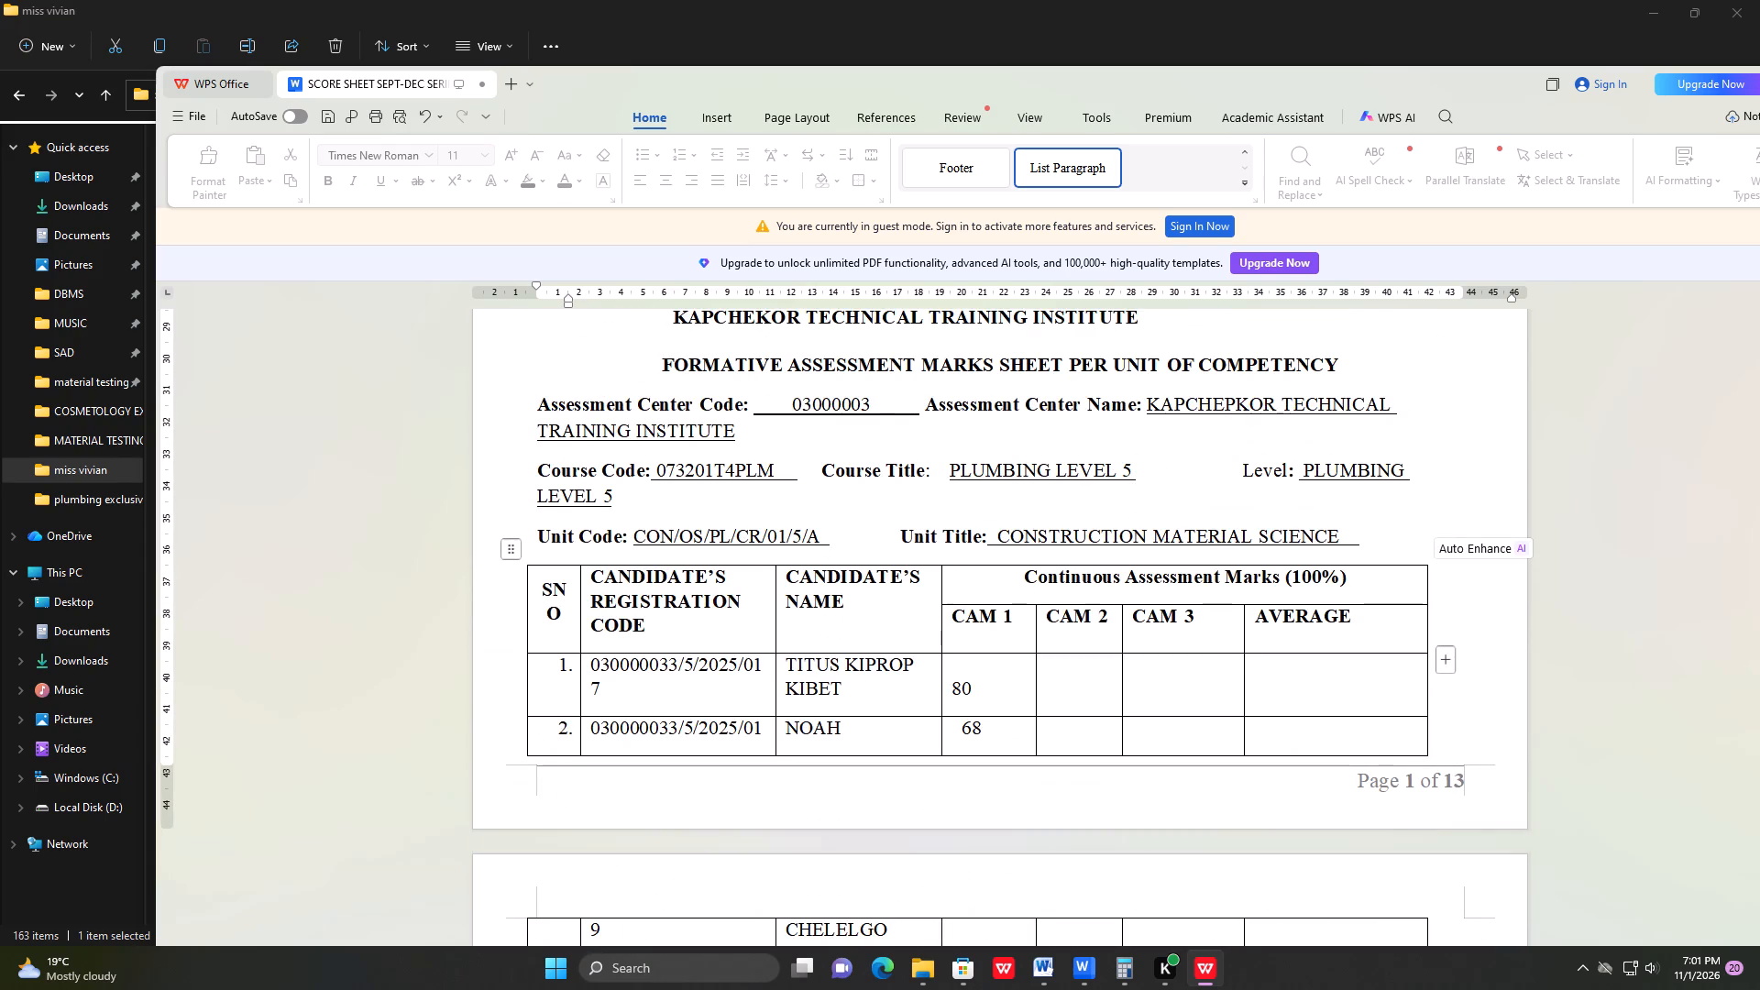
{"action": "scroll", "coordinate": [736, 633], "scroll_direction": "down", "scroll_amount": 3}
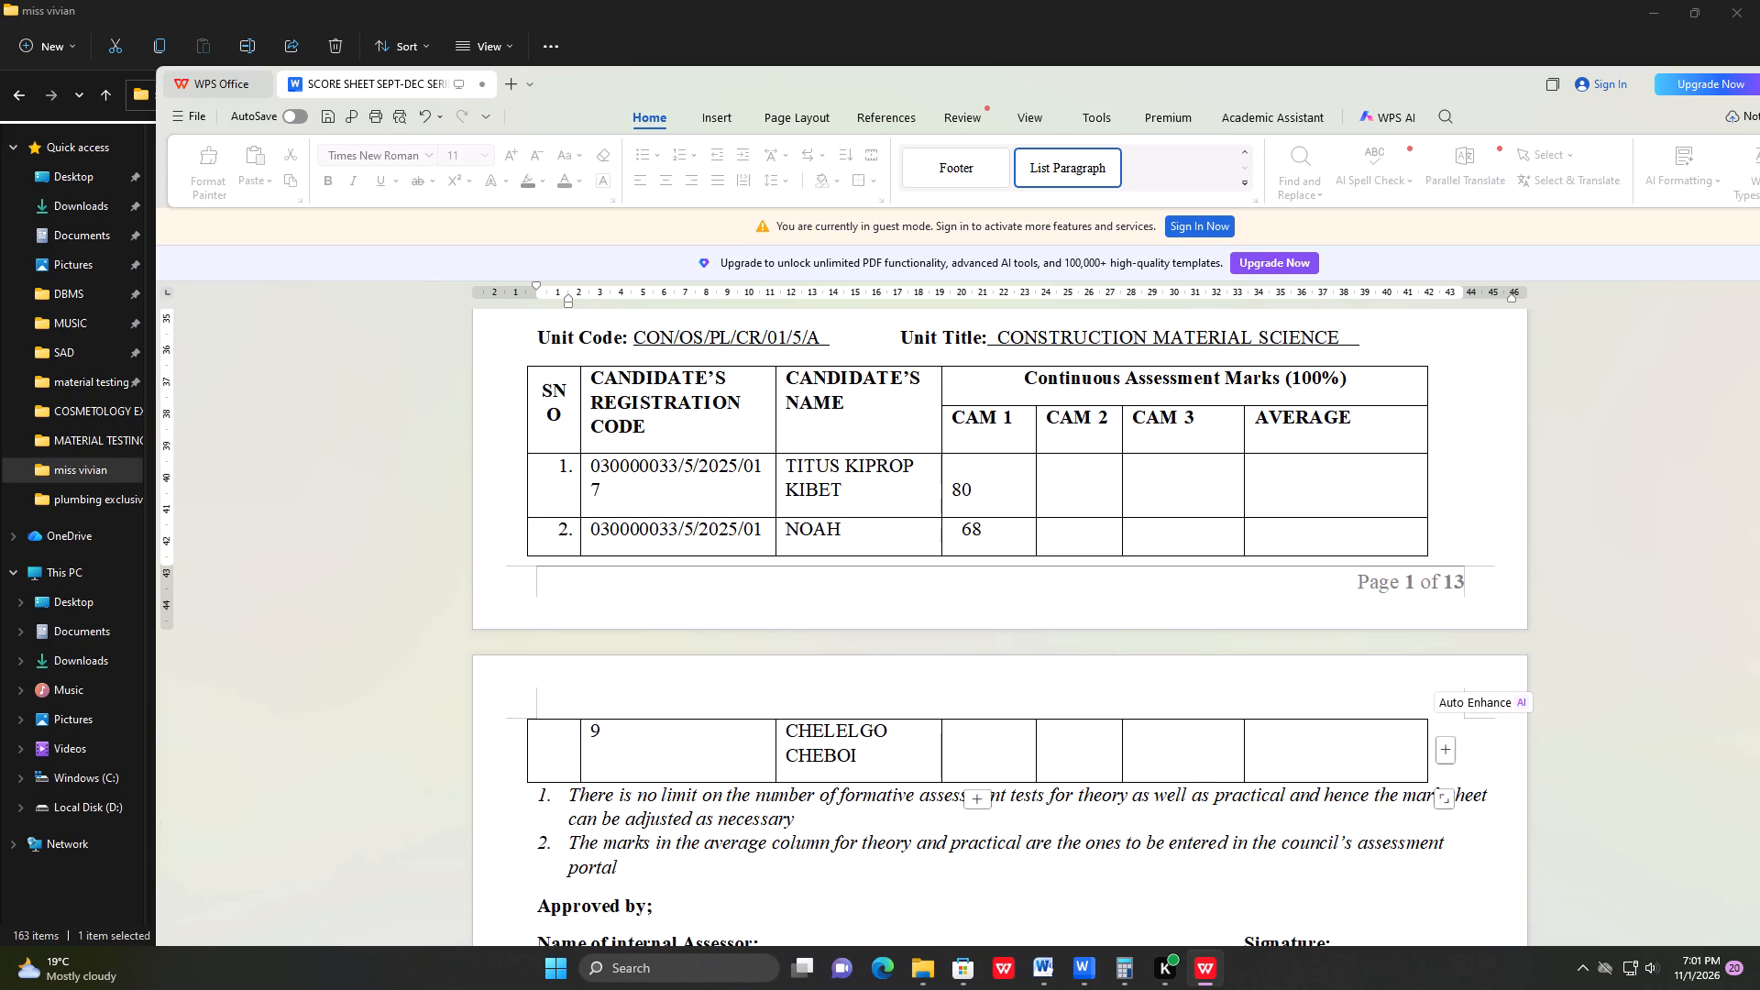
{"action": "left_click_drag", "start_coordinate": [874, 763], "coordinate": [784, 560]}
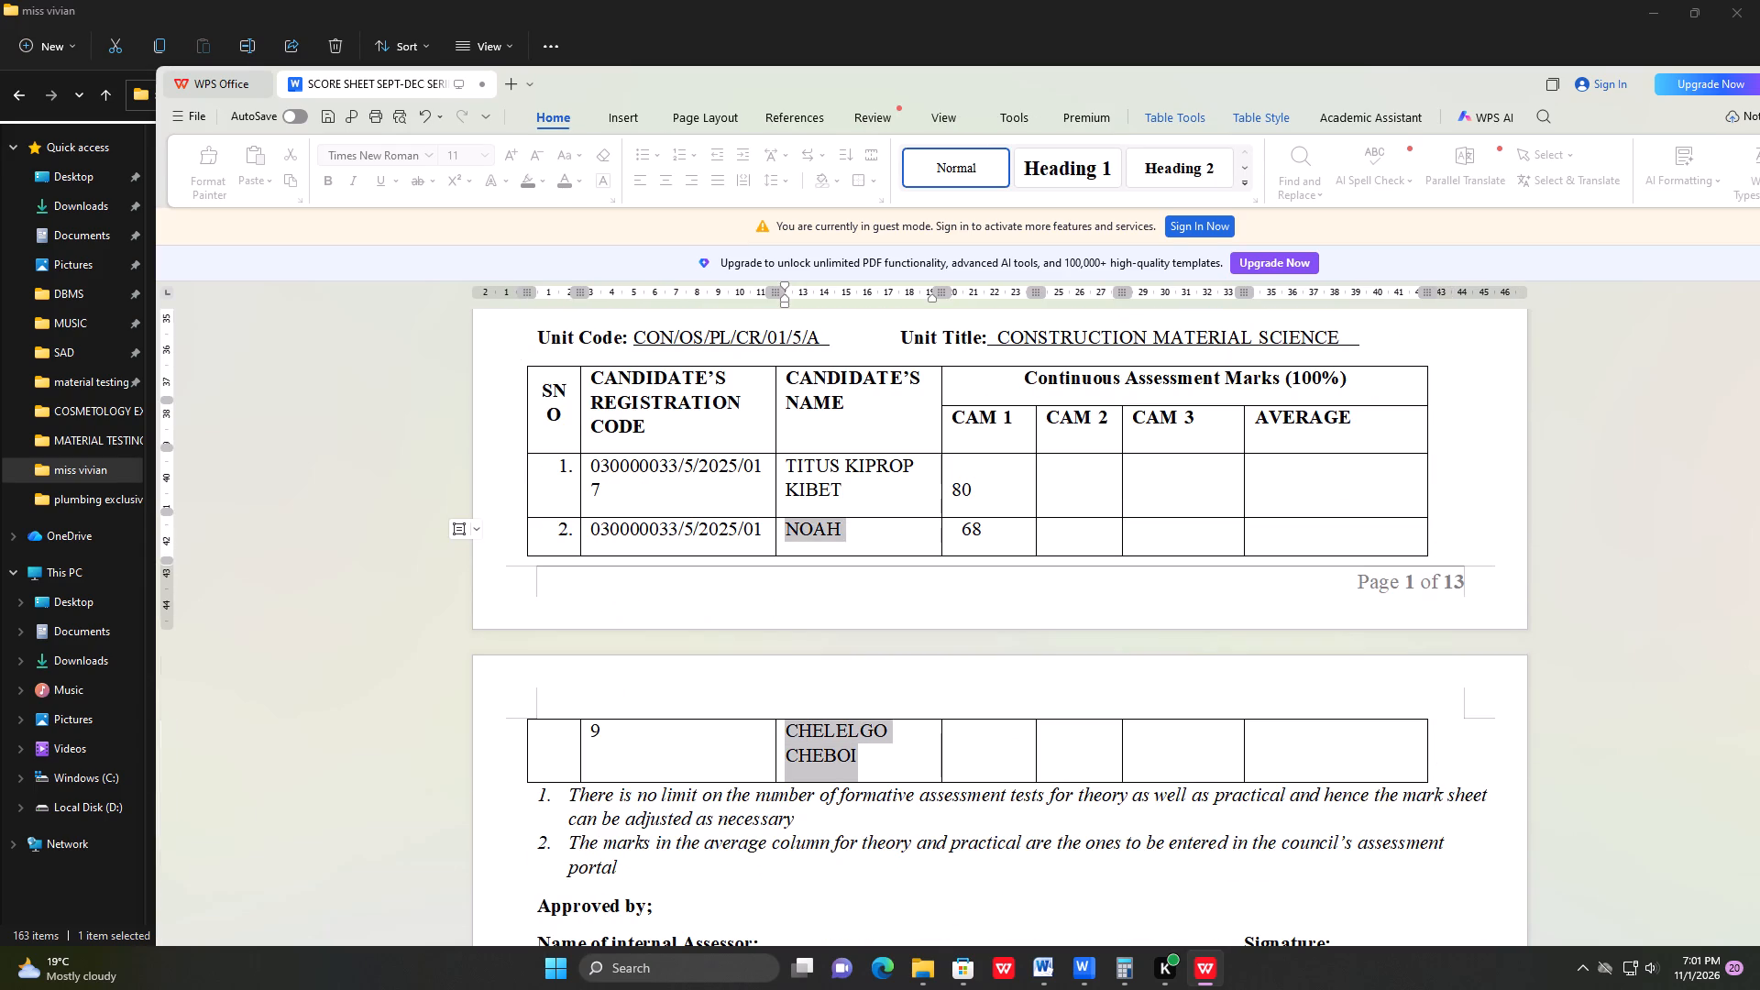
{"action": "left_click_drag", "start_coordinate": [784, 560], "coordinate": [744, 500]}
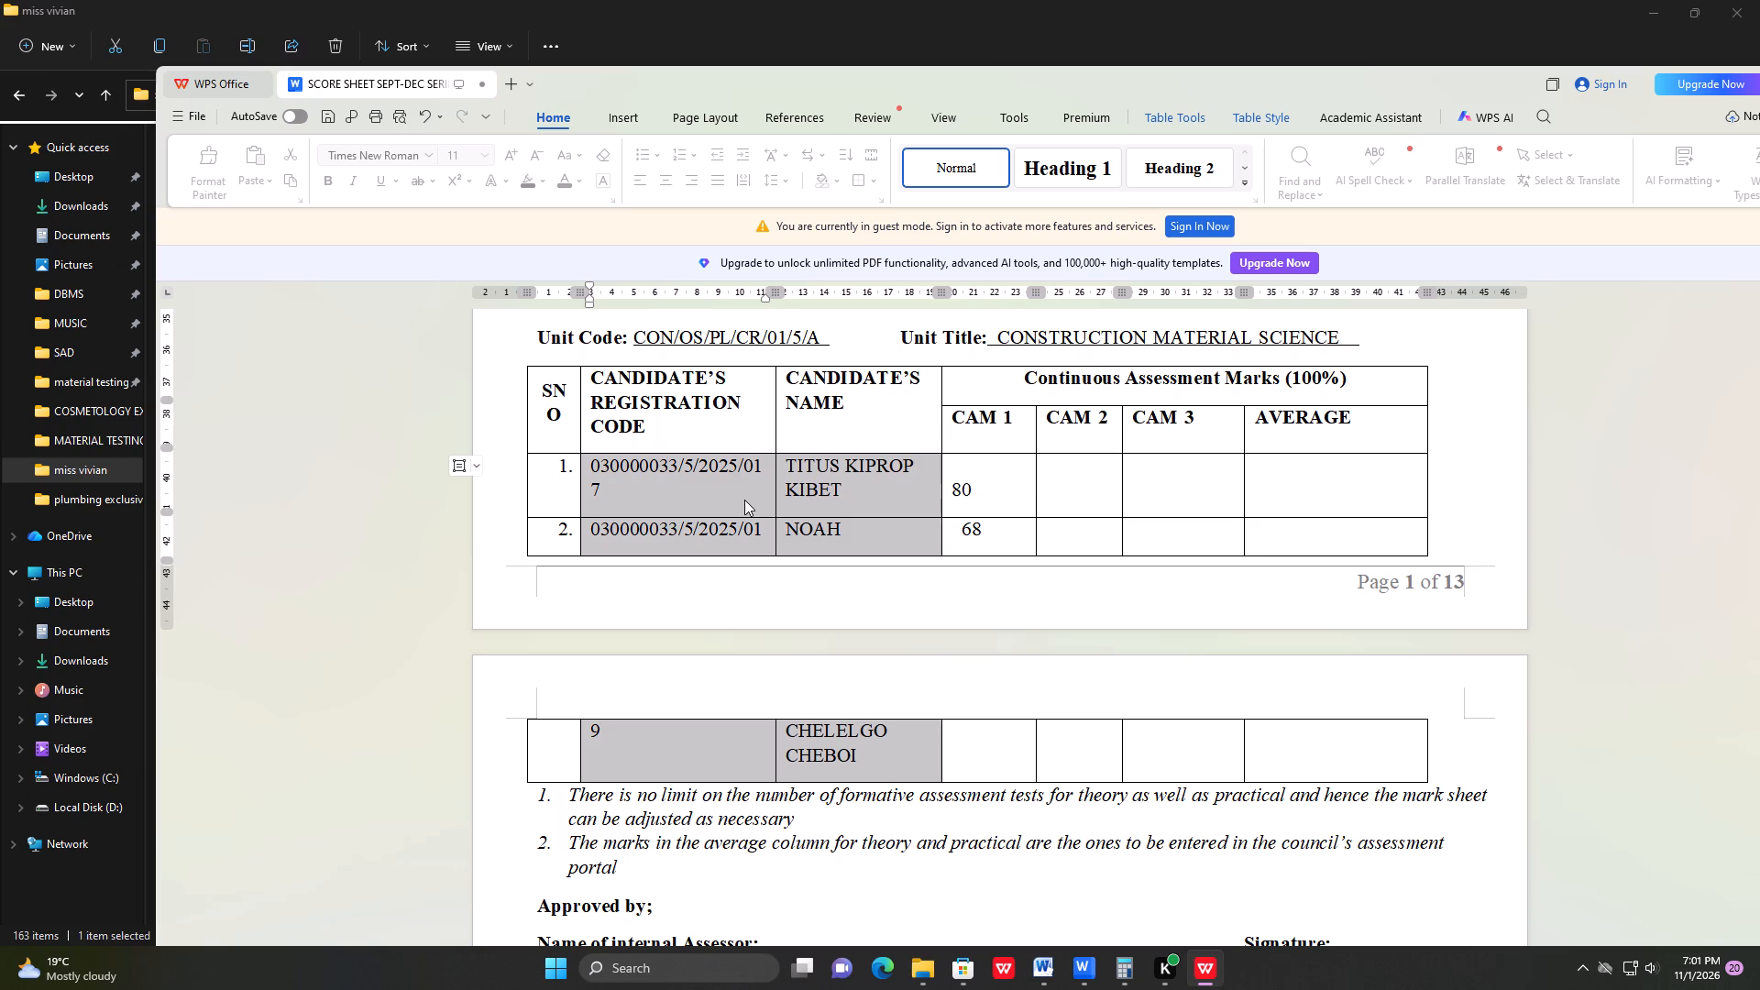
{"action": "key", "text": "ctrl+c"}
{"action": "scroll", "coordinate": [746, 500], "scroll_direction": "up", "scroll_amount": 14}
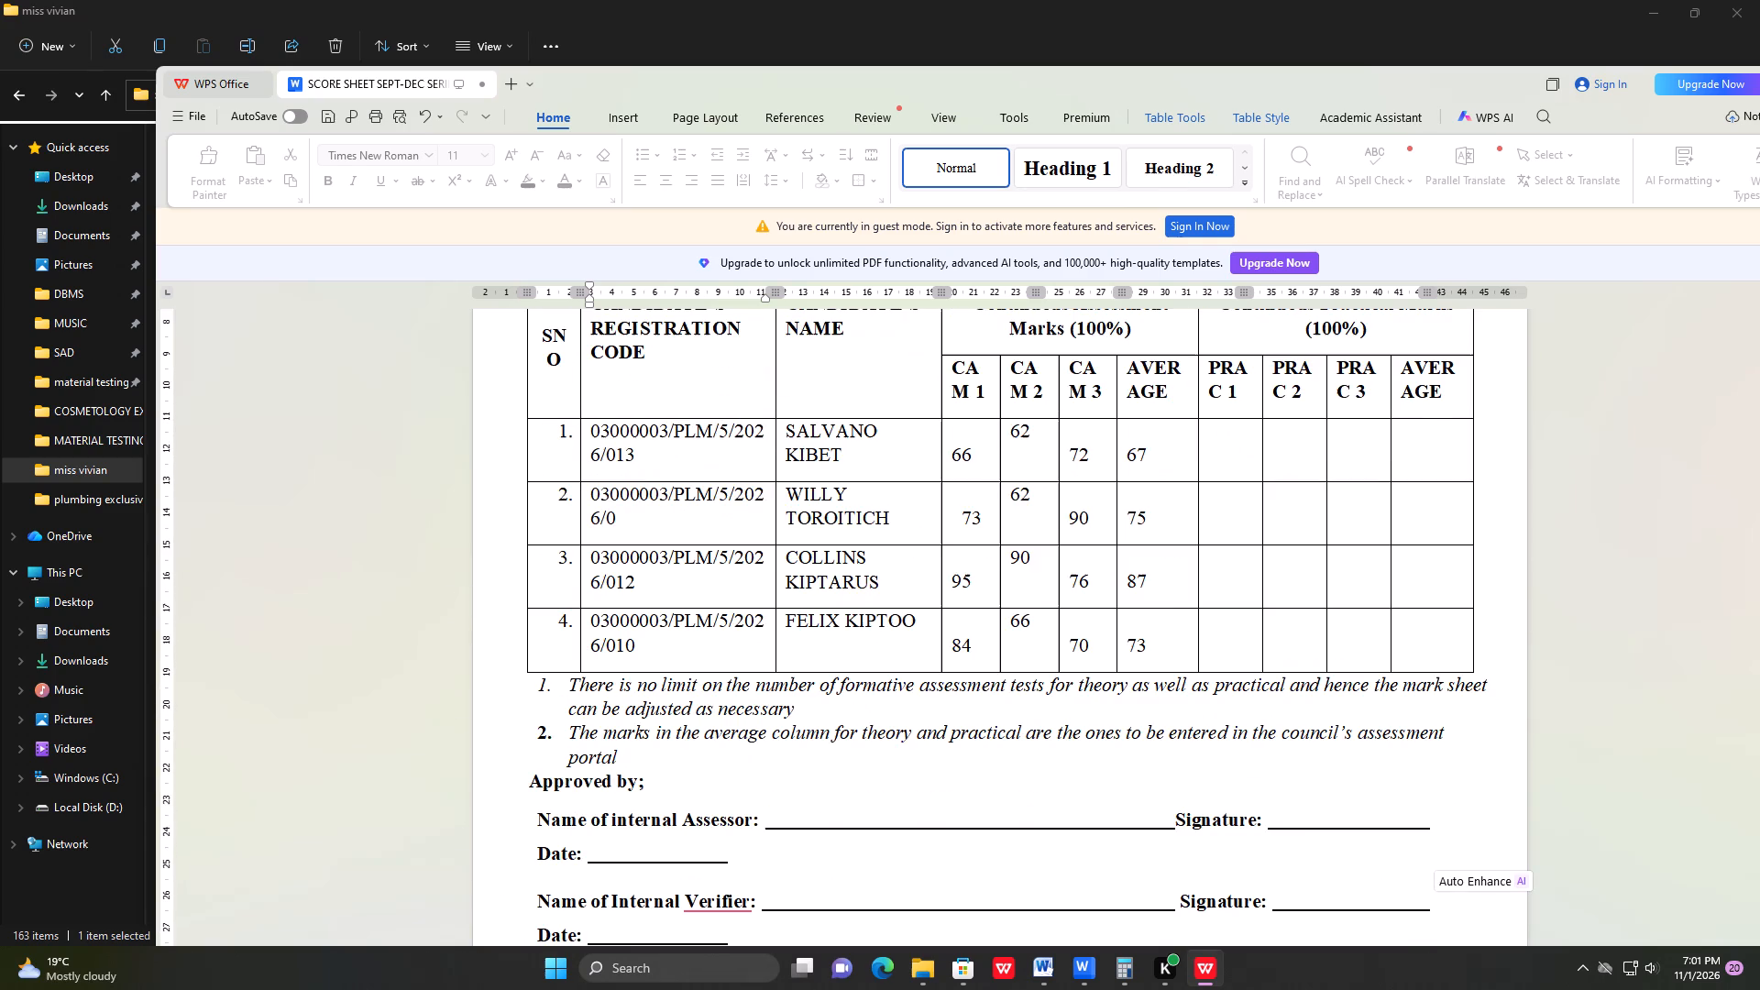
{"action": "left_click_drag", "start_coordinate": [904, 526], "coordinate": [689, 464]}
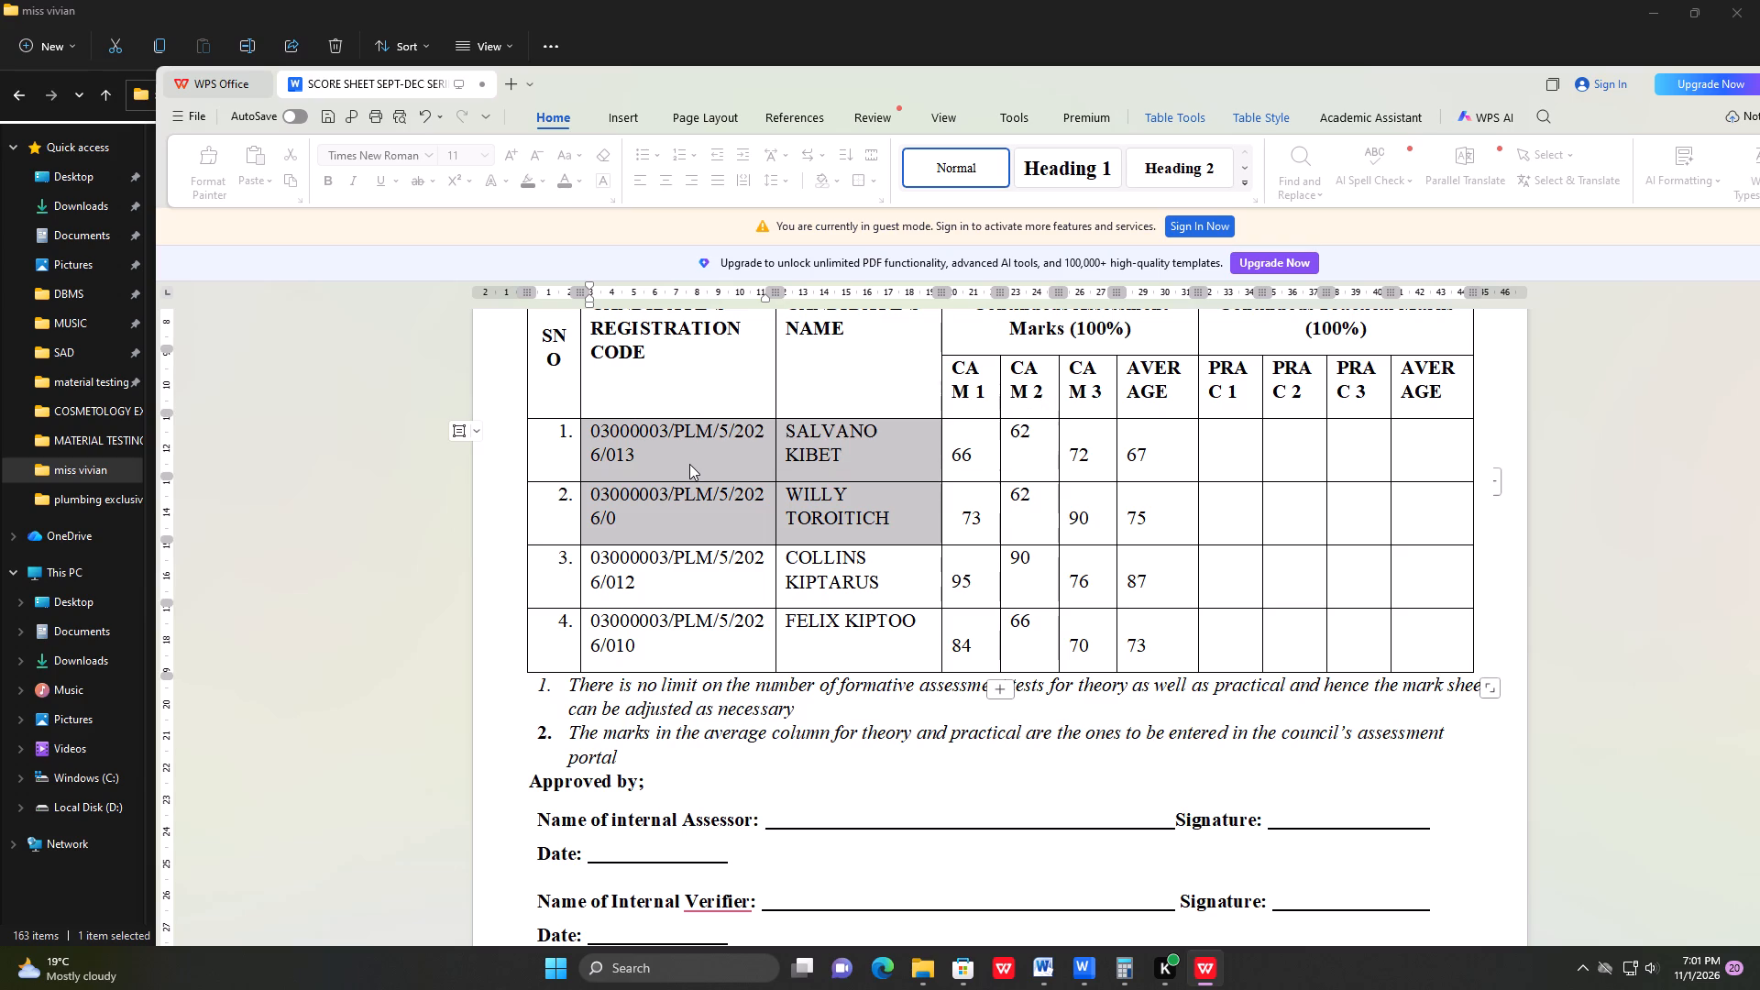
{"action": "key", "text": "ctrl+v"}
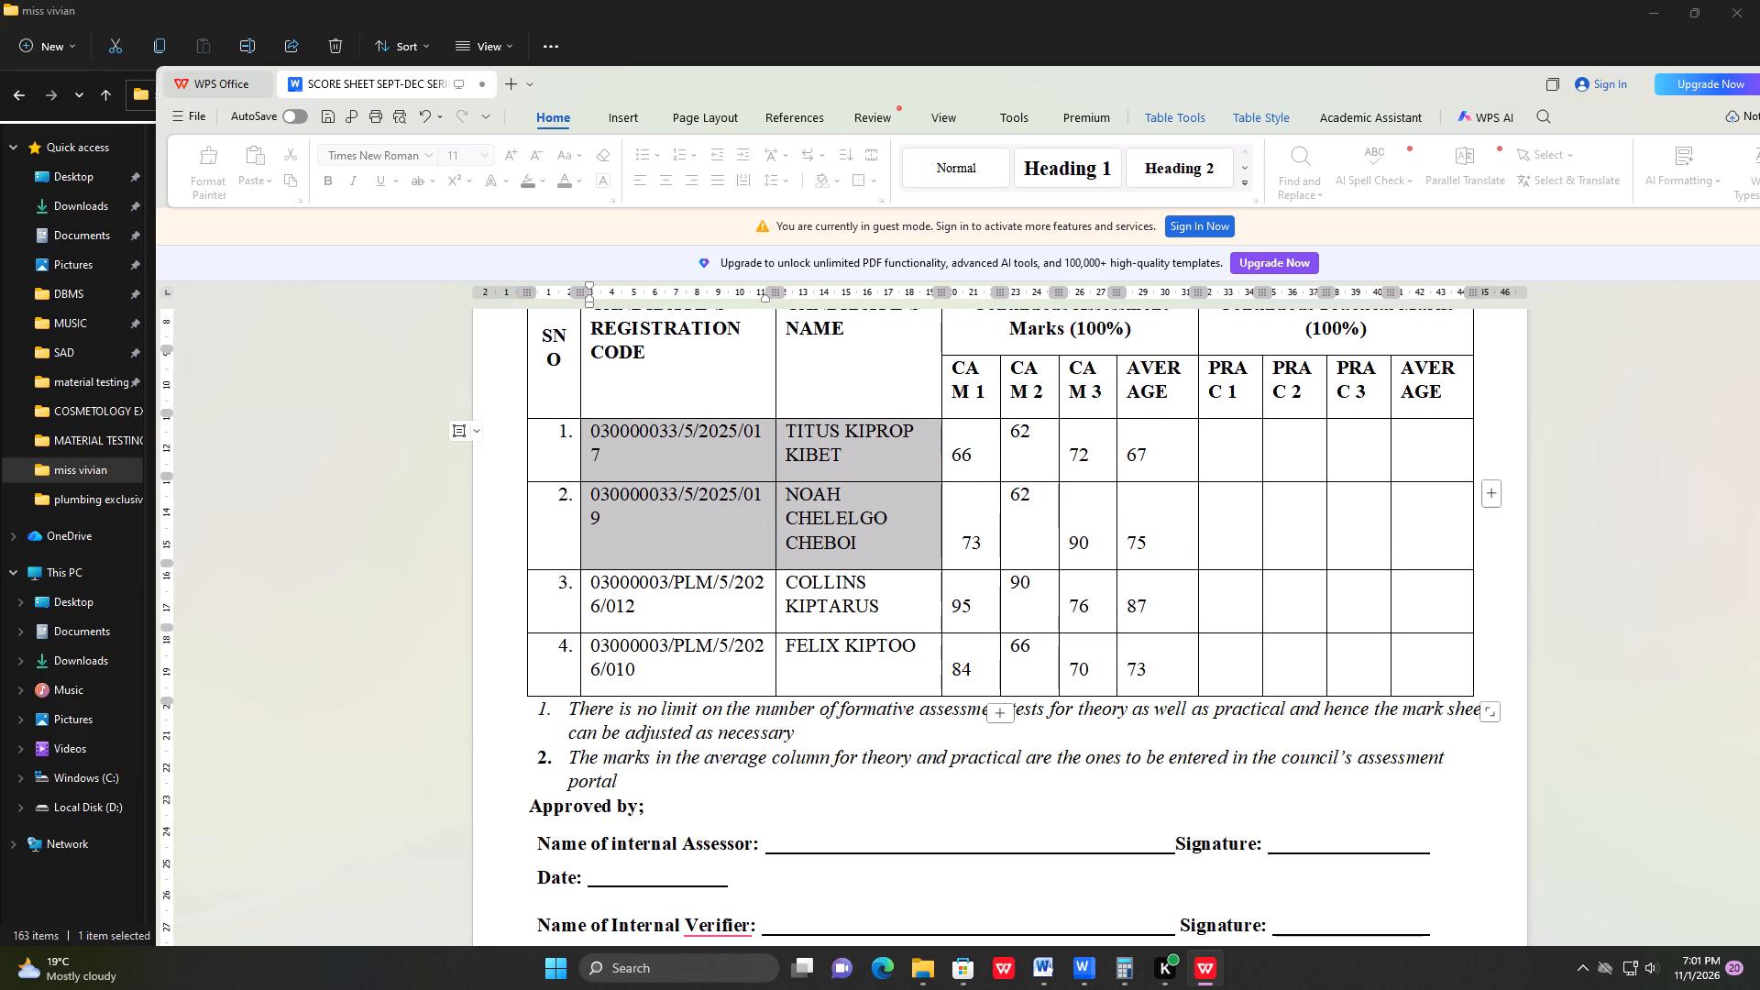
Look through the marks sheets from Workshop Technology to the water storage system unit, checking their unit titles and candidate lists.
{"action": "scroll", "coordinate": [946, 508], "scroll_direction": "up", "scroll_amount": 4}
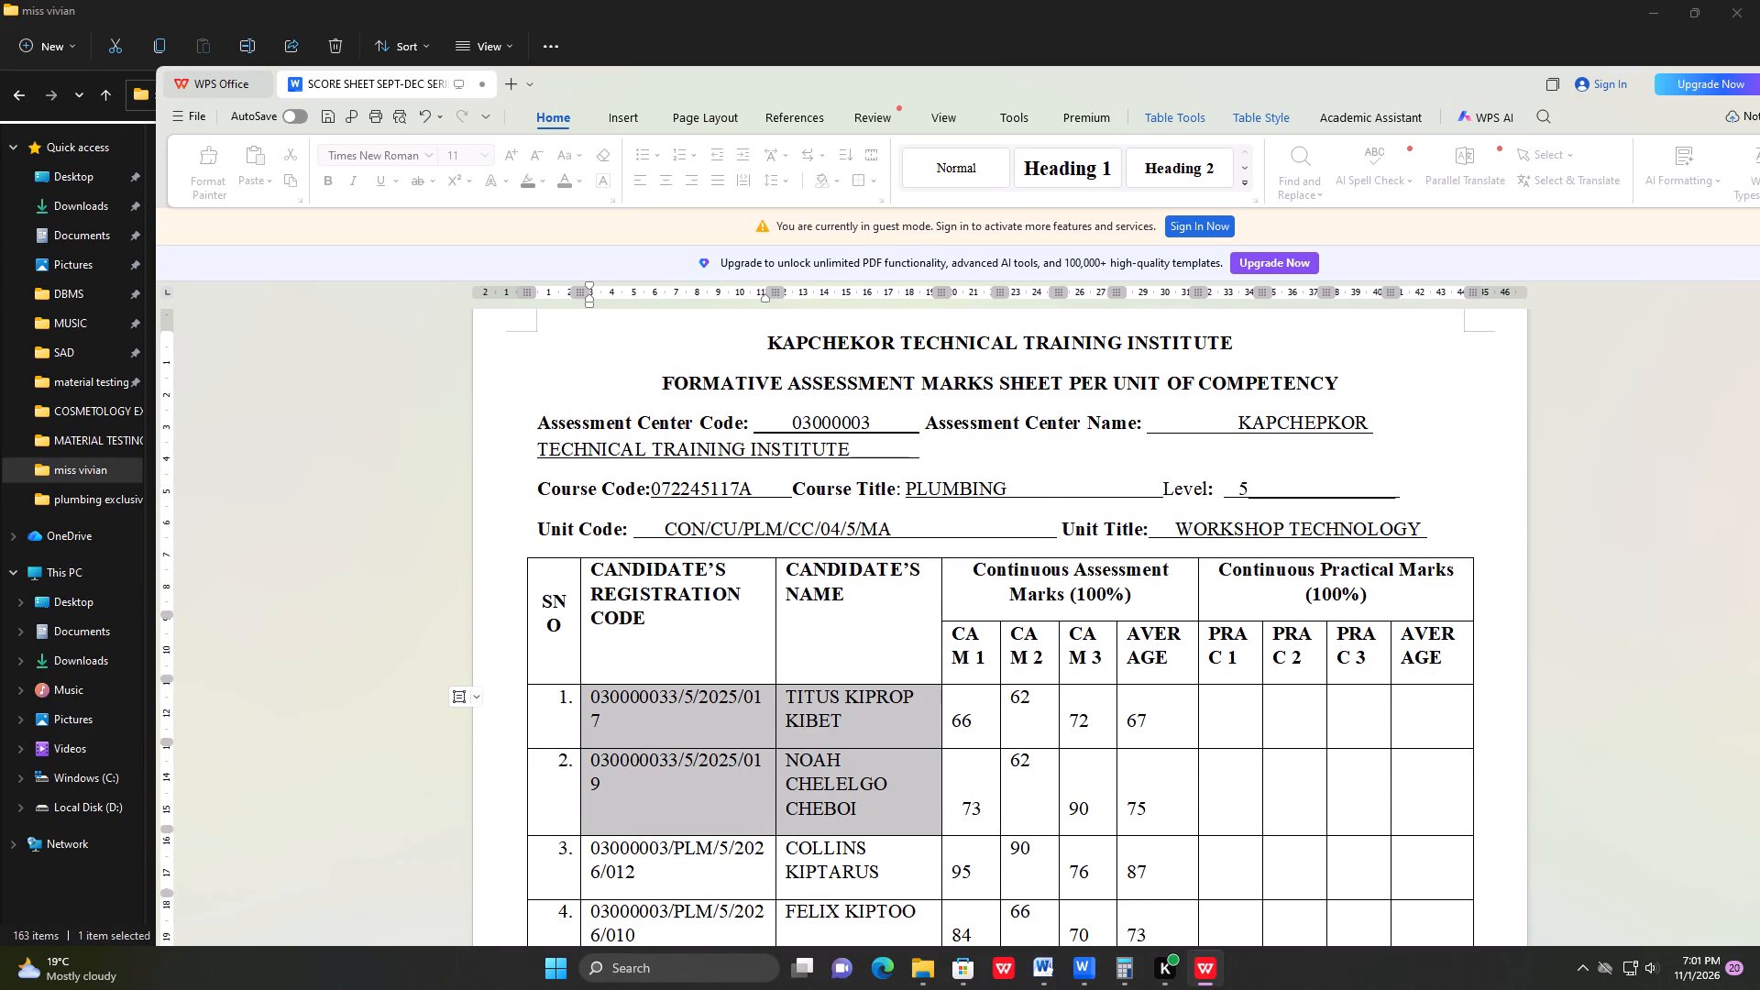
{"action": "scroll", "coordinate": [949, 551], "scroll_direction": "down", "scroll_amount": 1}
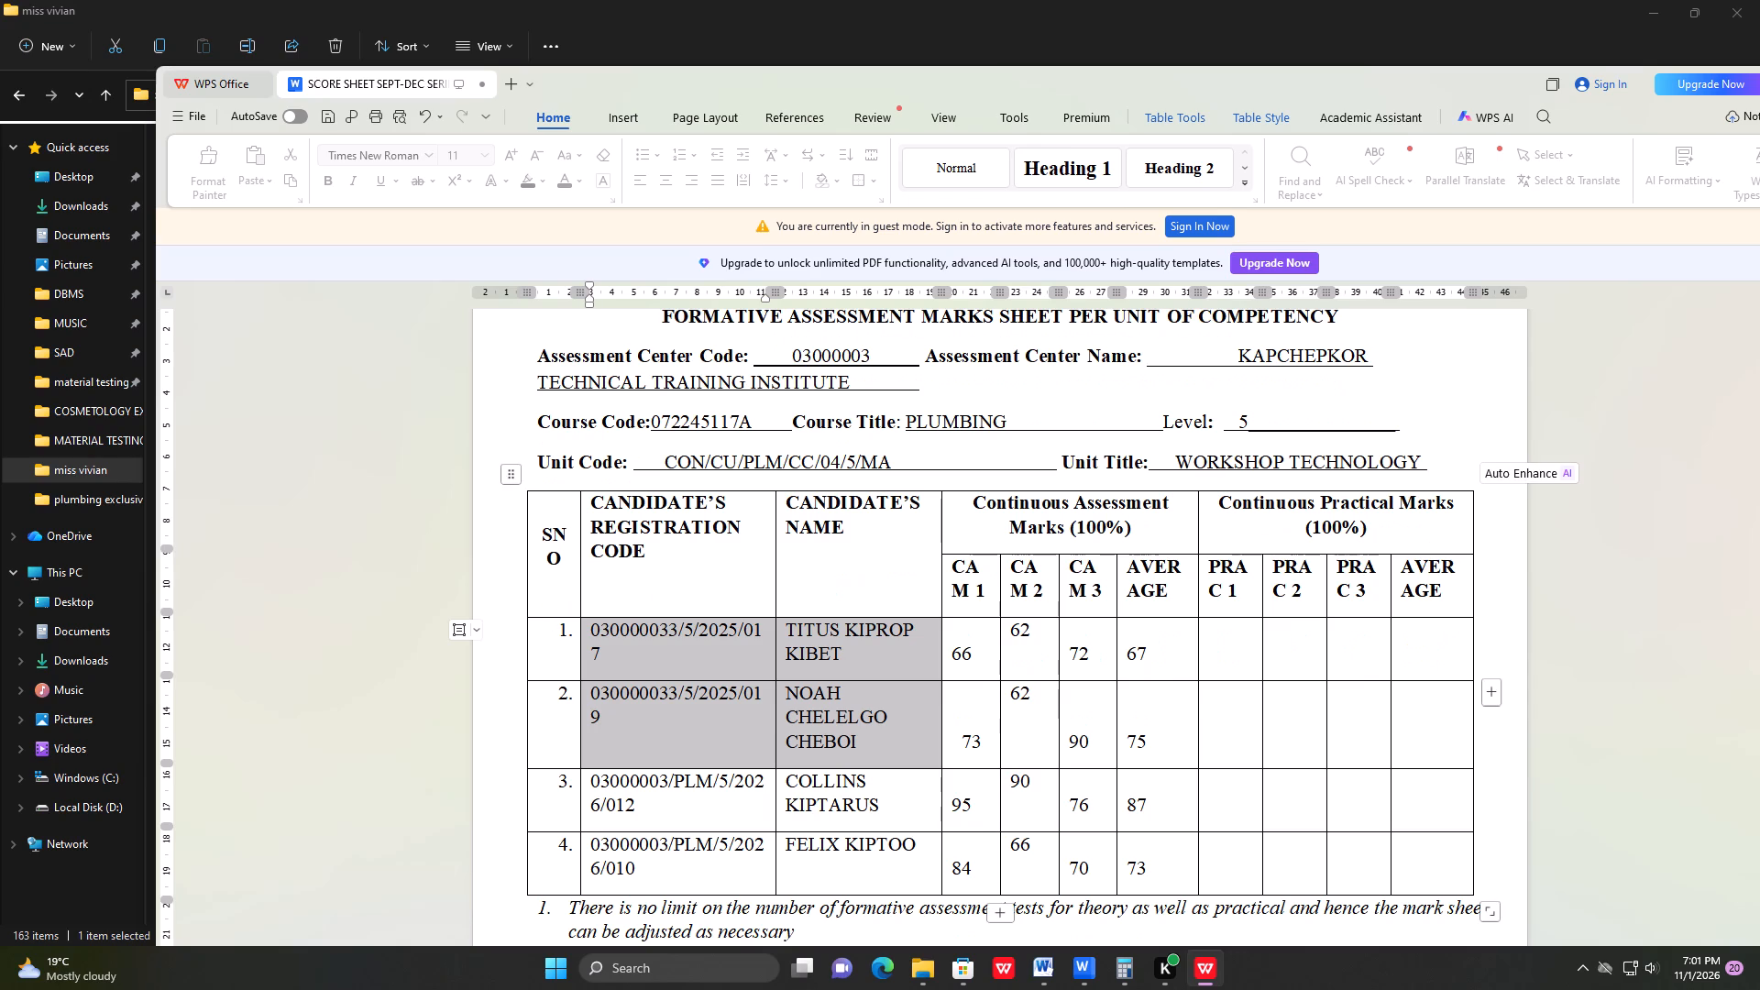
{"action": "scroll", "coordinate": [964, 540], "scroll_direction": "down", "scroll_amount": 17}
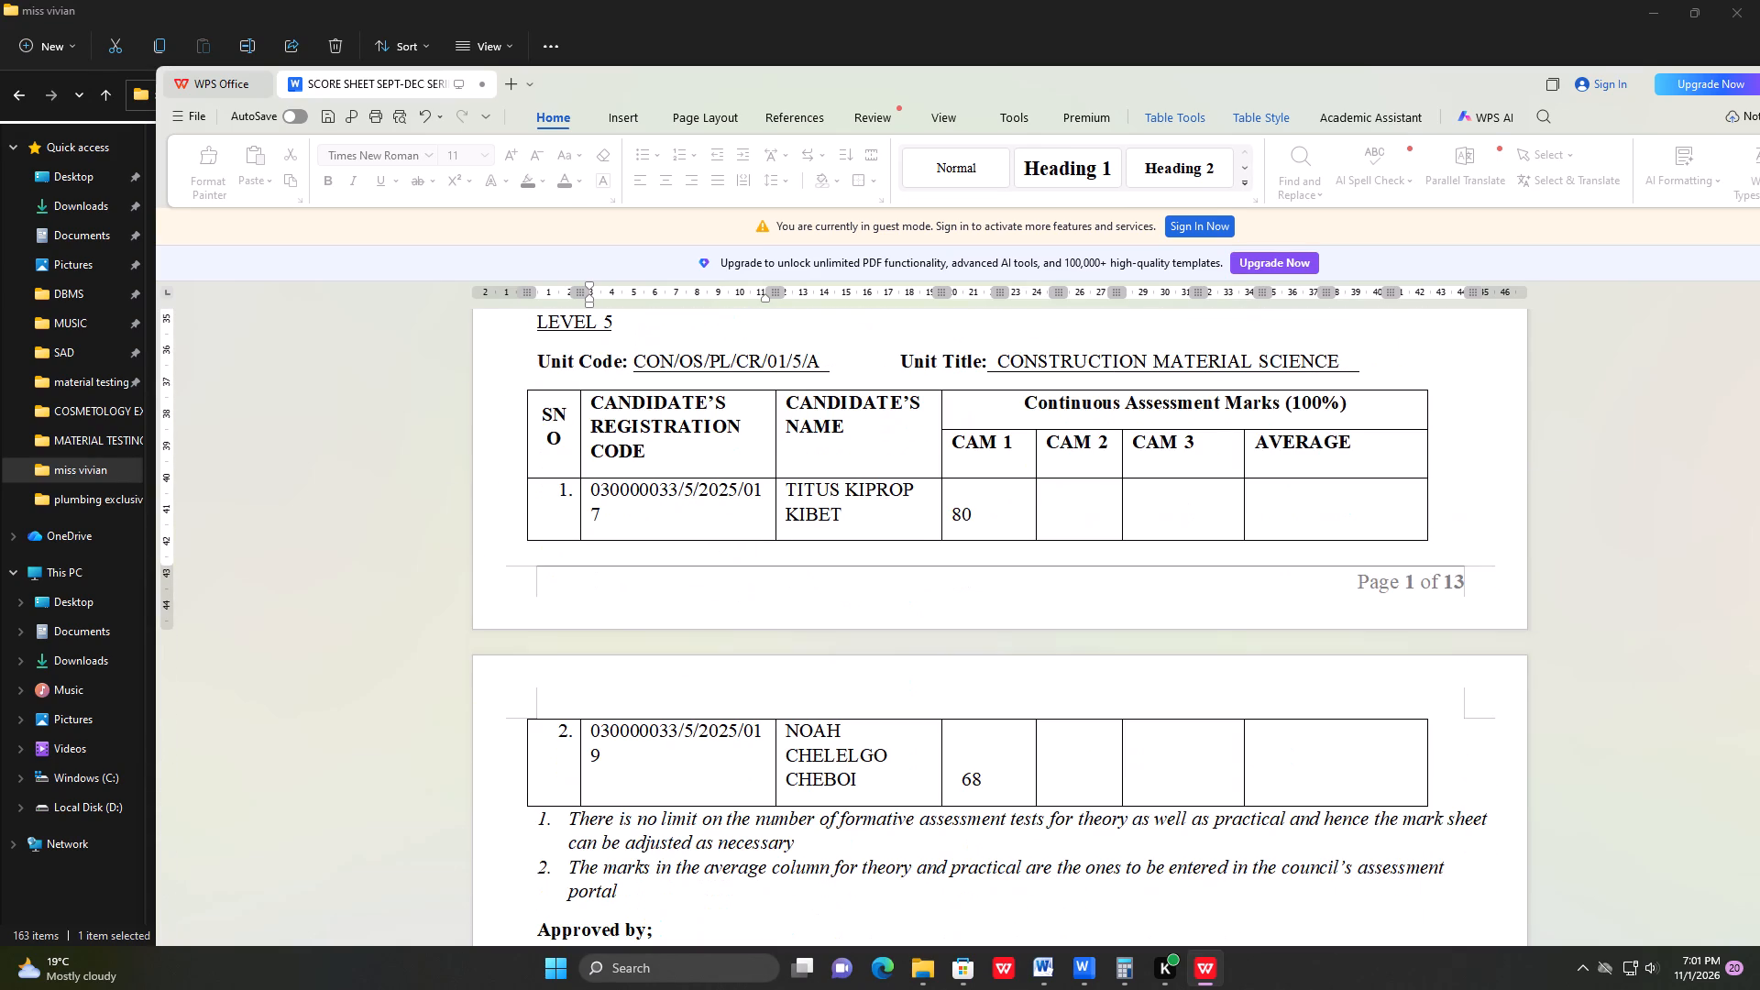
{"action": "scroll", "coordinate": [962, 544], "scroll_direction": "down", "scroll_amount": 1}
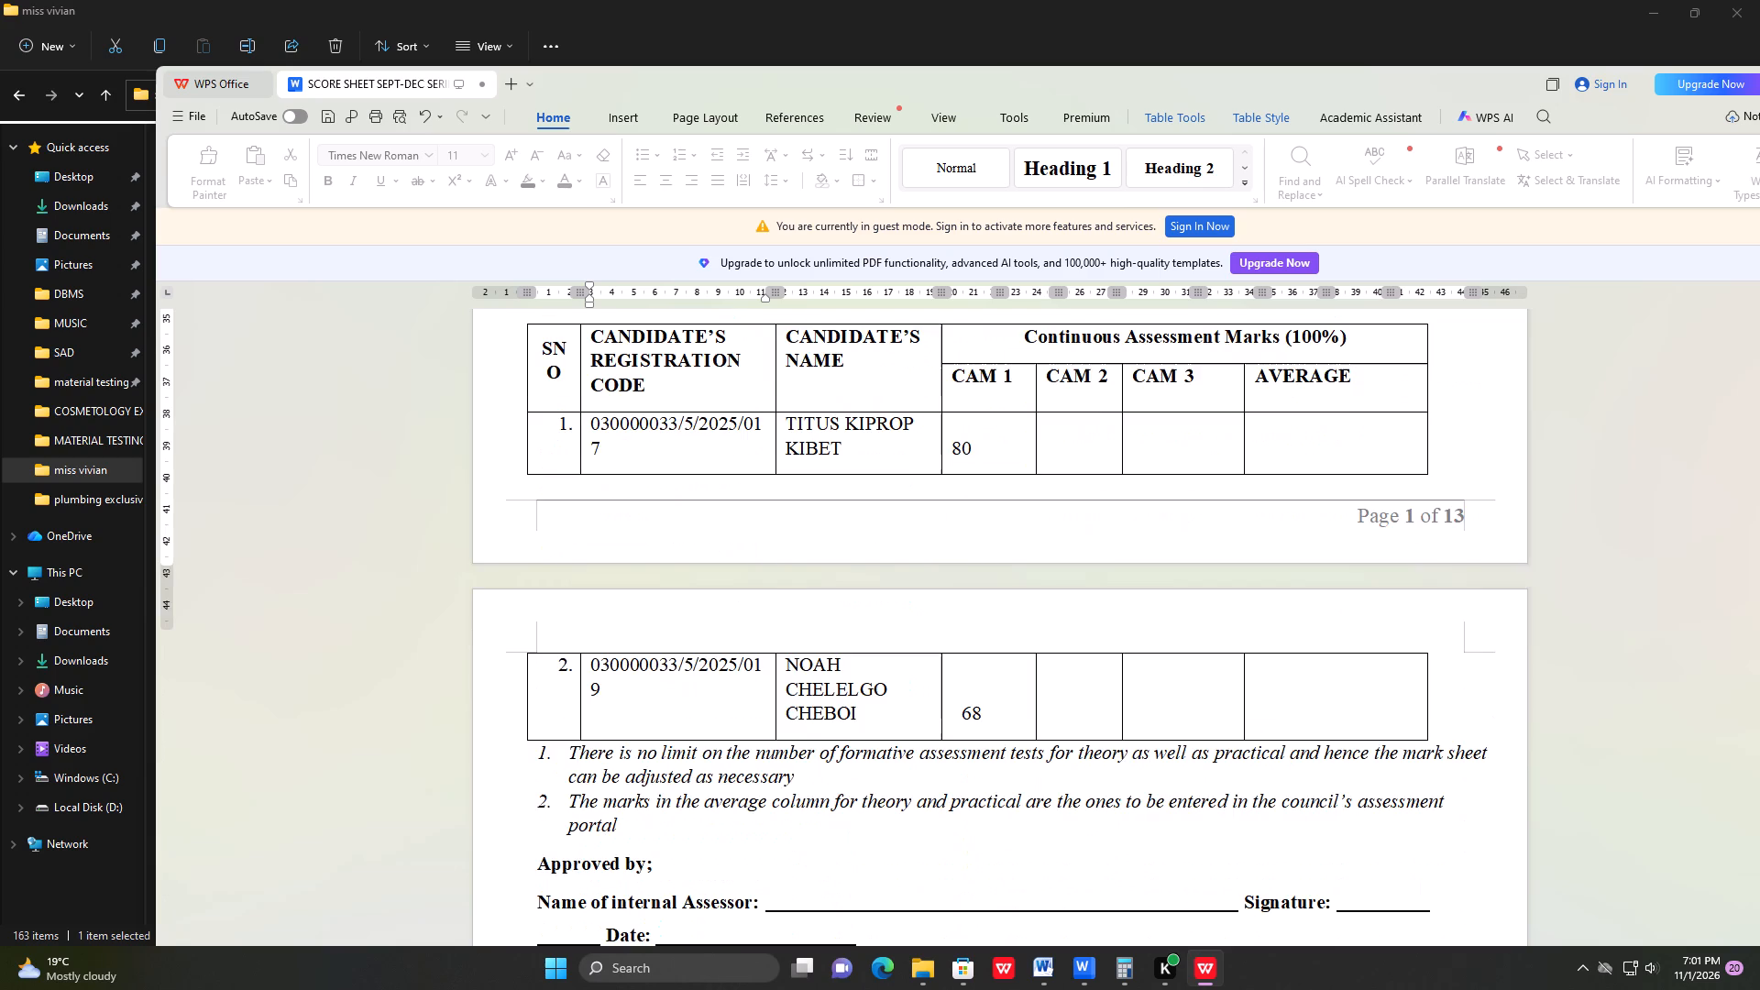
{"action": "scroll", "coordinate": [962, 544], "scroll_direction": "down", "scroll_amount": 14}
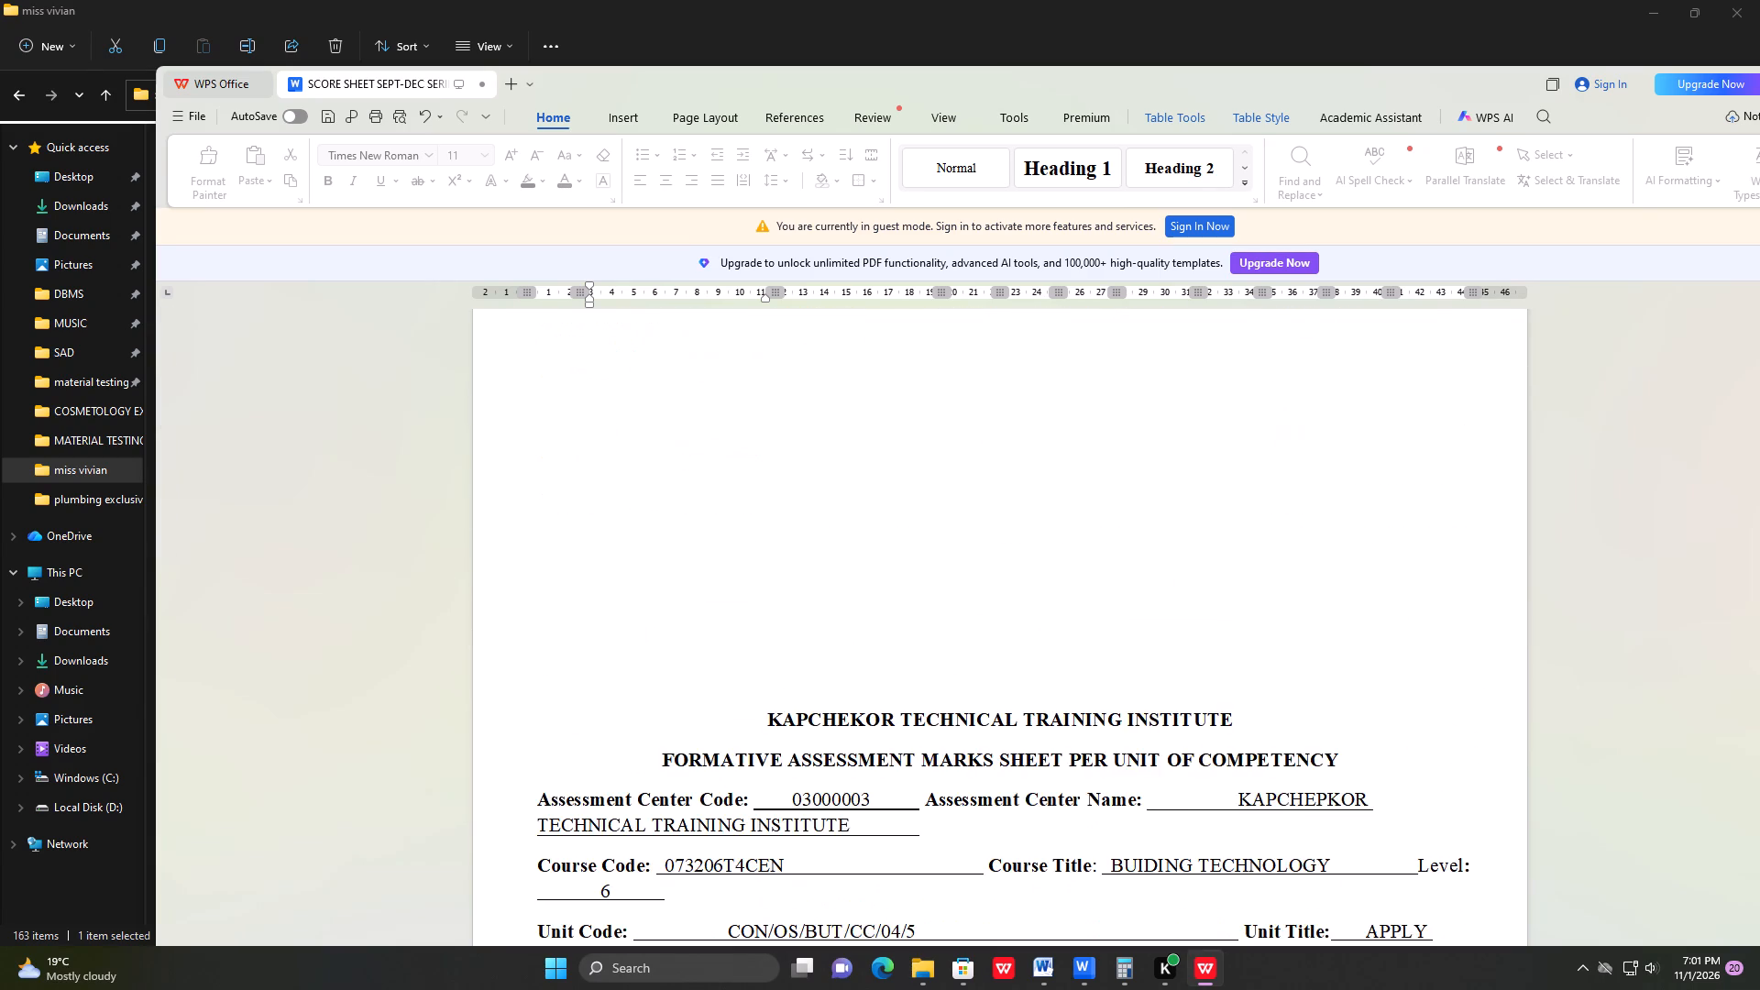
{"action": "scroll", "coordinate": [949, 548], "scroll_direction": "down", "scroll_amount": 3}
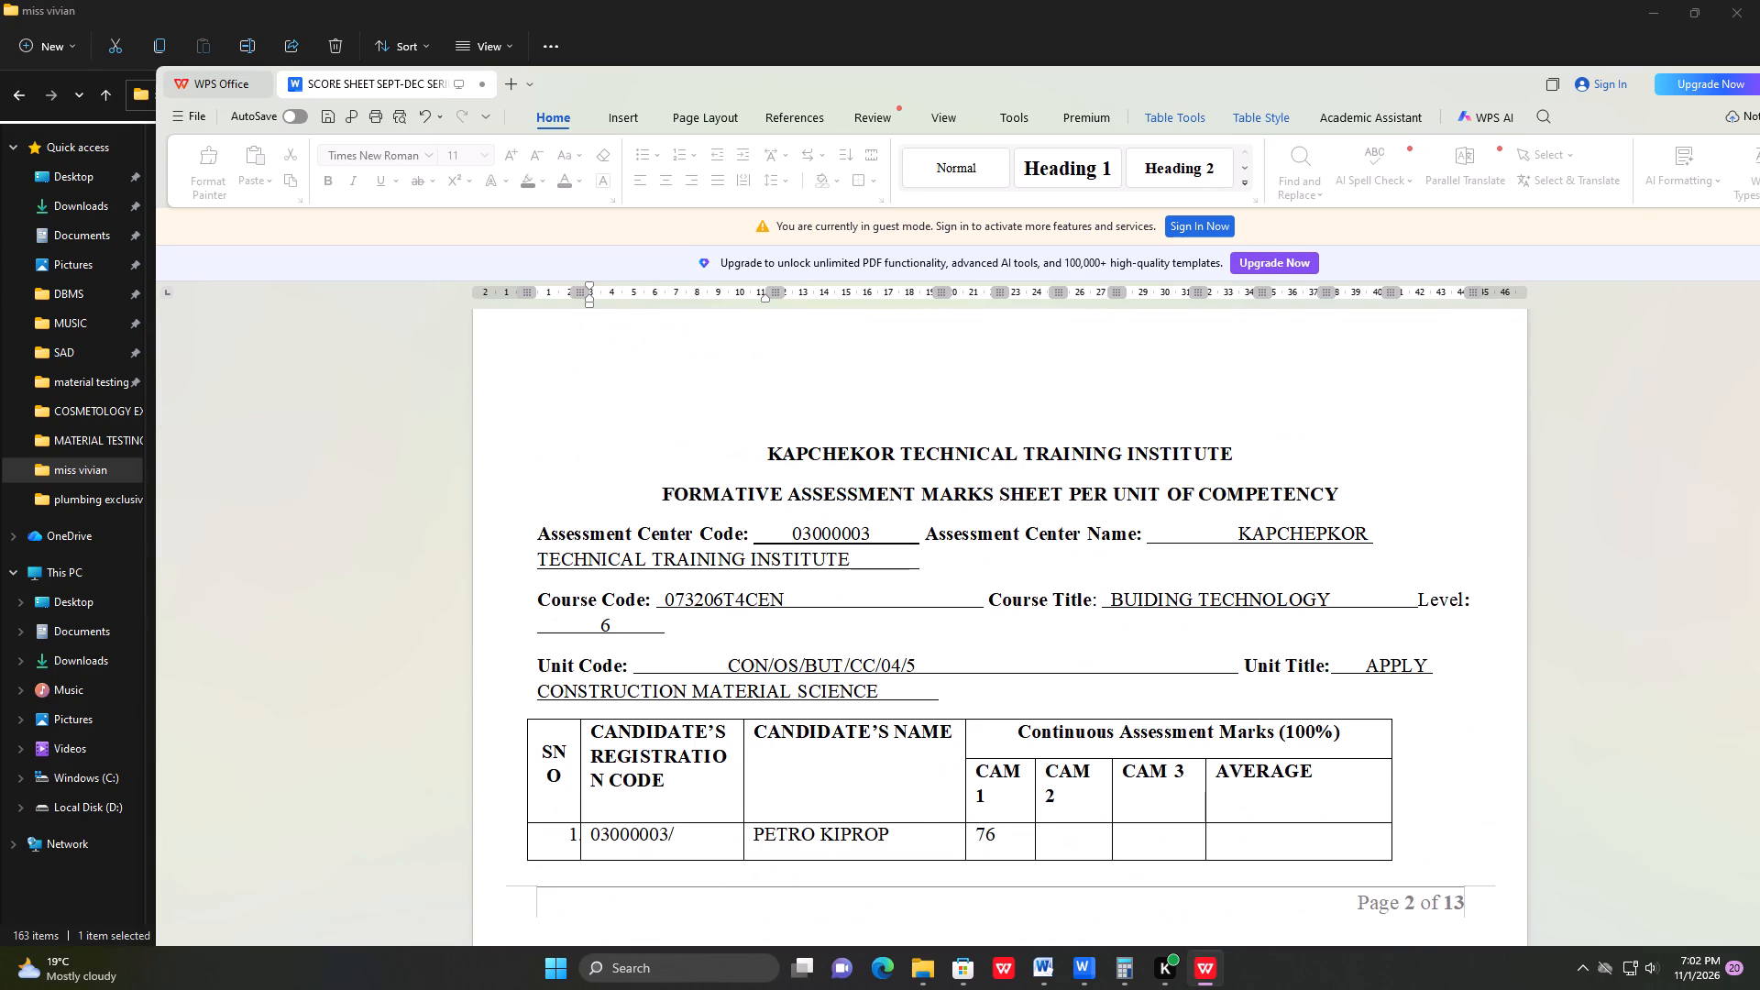
{"action": "scroll", "coordinate": [949, 548], "scroll_direction": "down", "scroll_amount": 18}
{"action": "scroll", "coordinate": [949, 548], "scroll_direction": "down", "scroll_amount": 5}
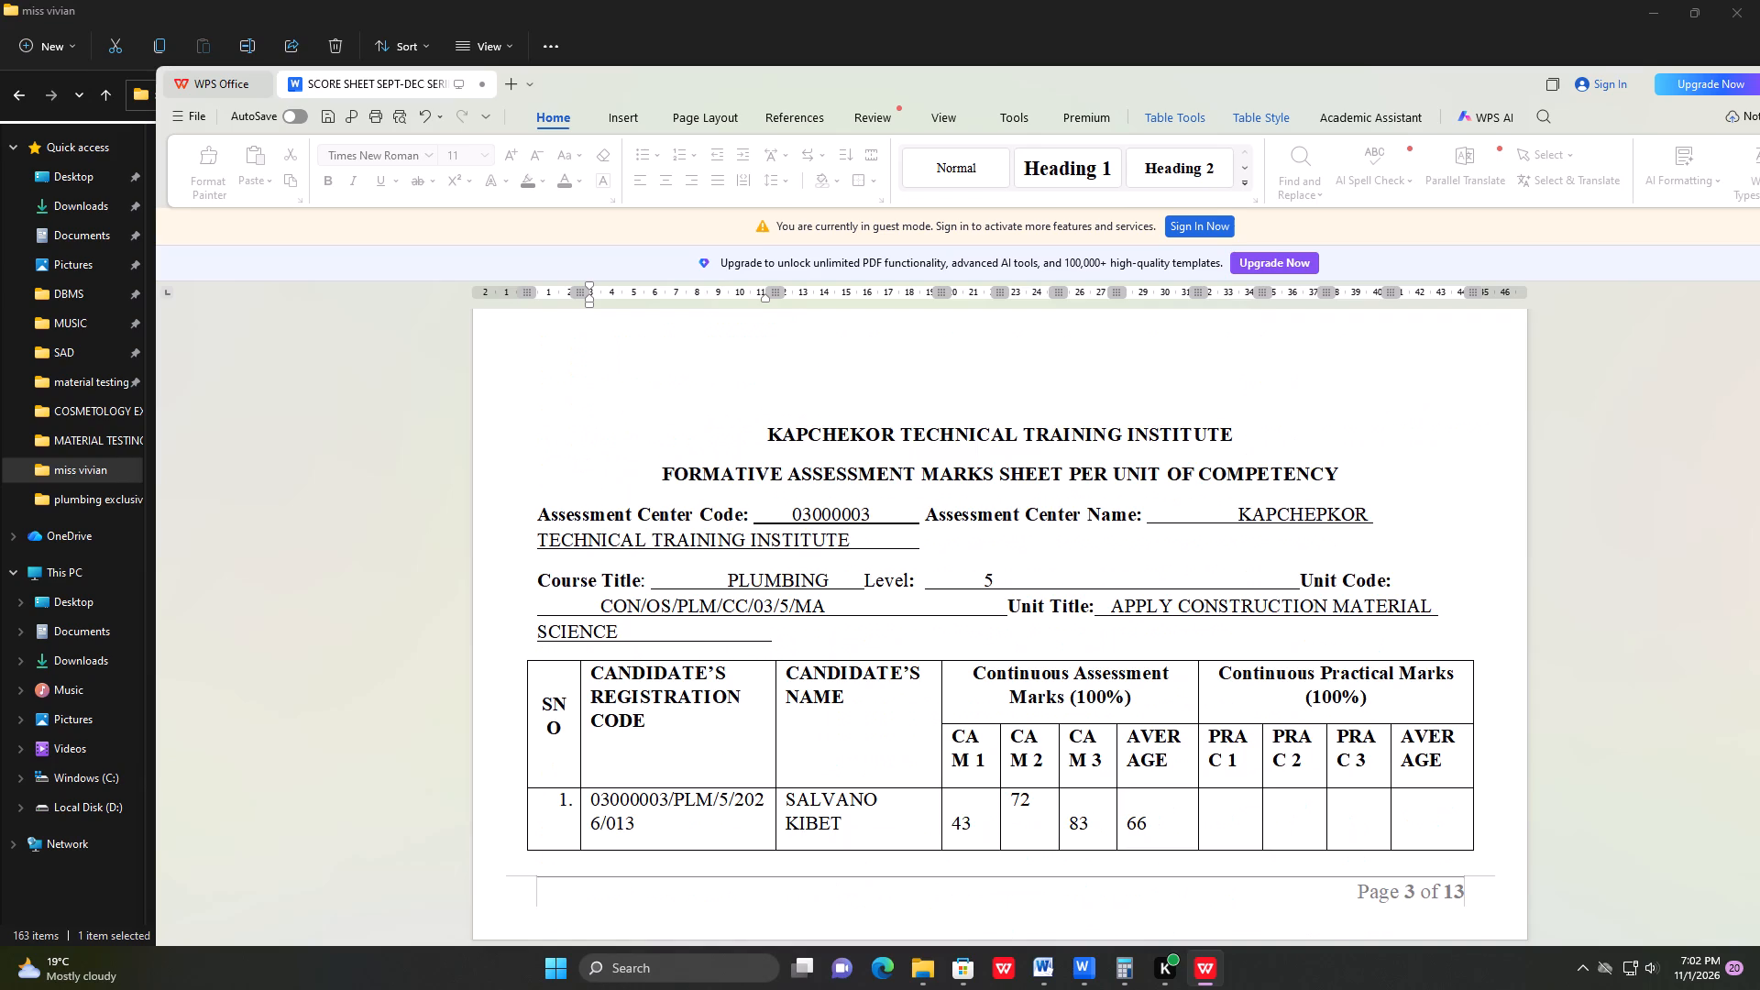
{"action": "scroll", "coordinate": [949, 548], "scroll_direction": "down", "scroll_amount": 14}
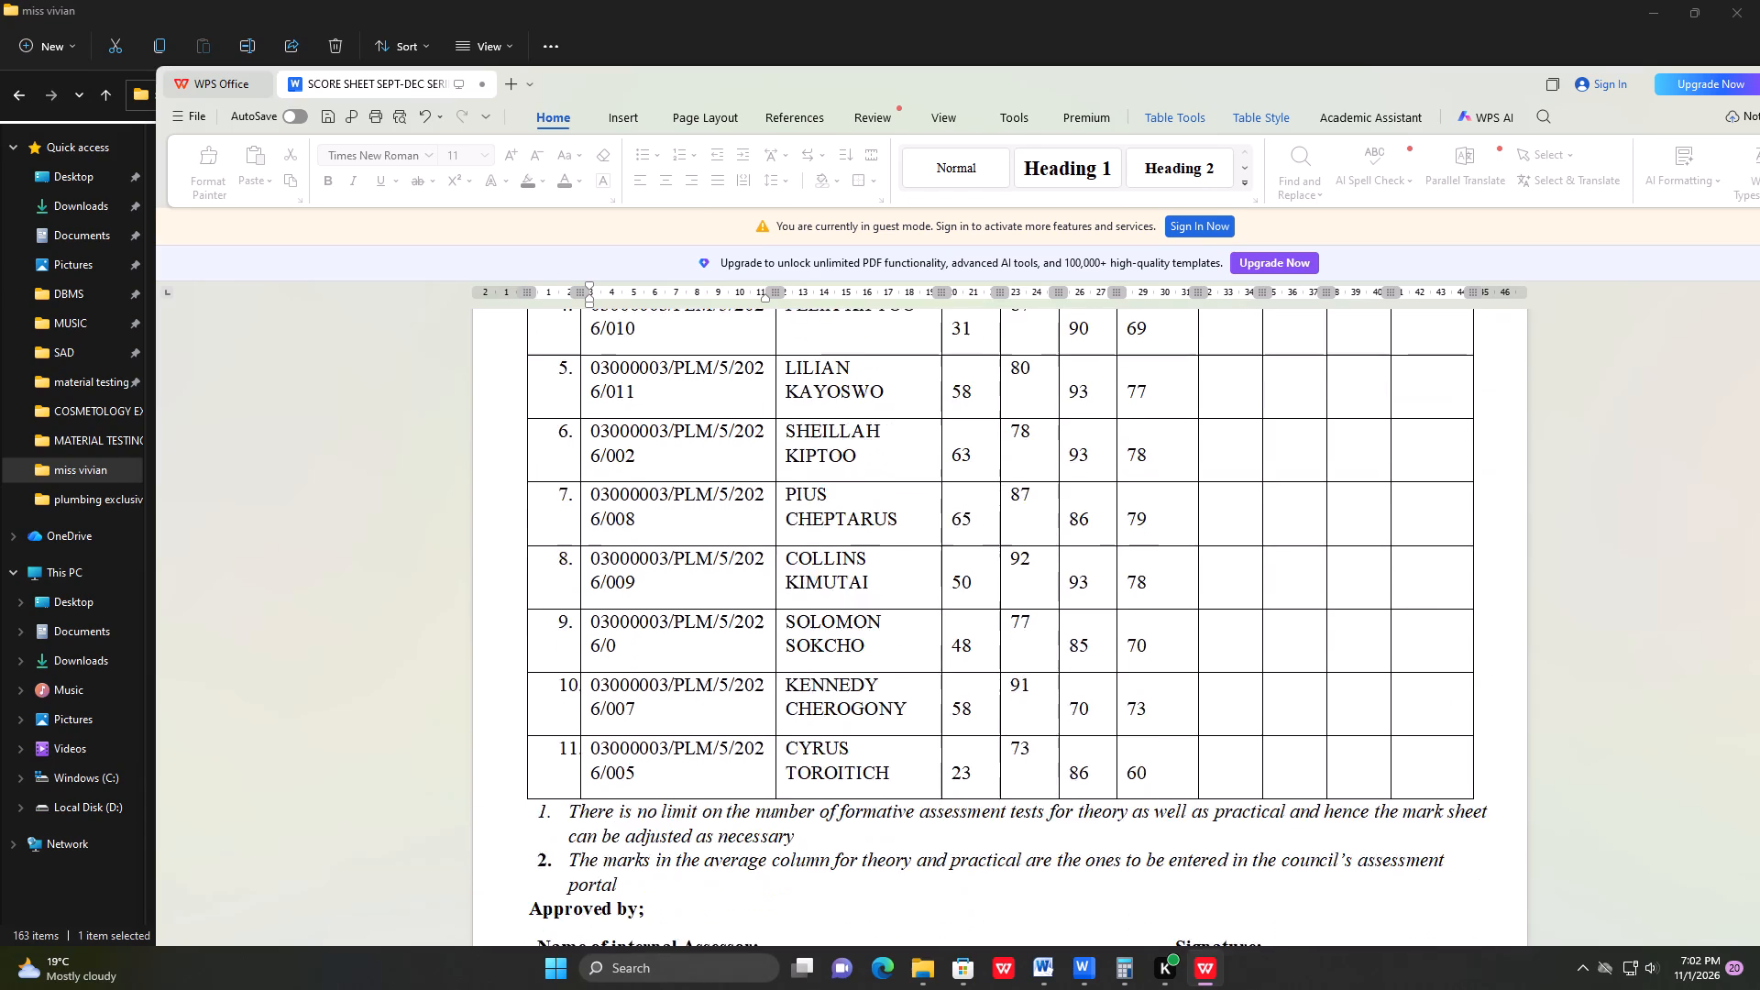
{"action": "scroll", "coordinate": [949, 548], "scroll_direction": "down", "scroll_amount": 14}
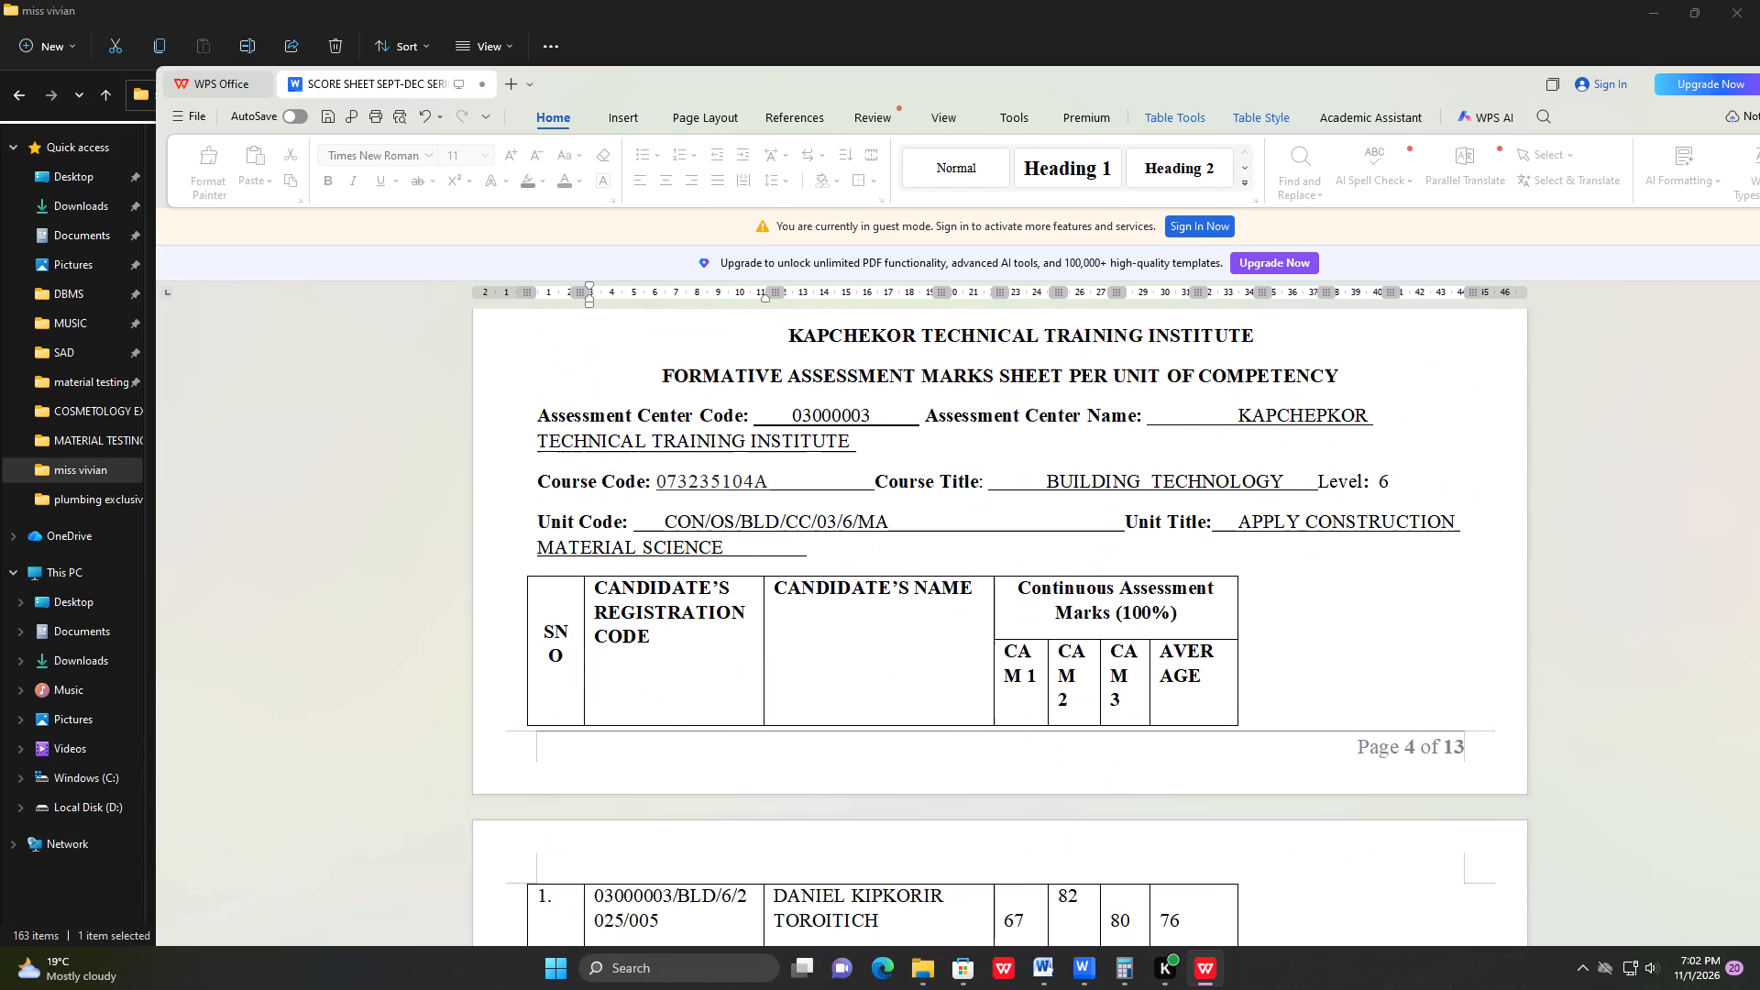
{"action": "scroll", "coordinate": [949, 548], "scroll_direction": "down", "scroll_amount": 6}
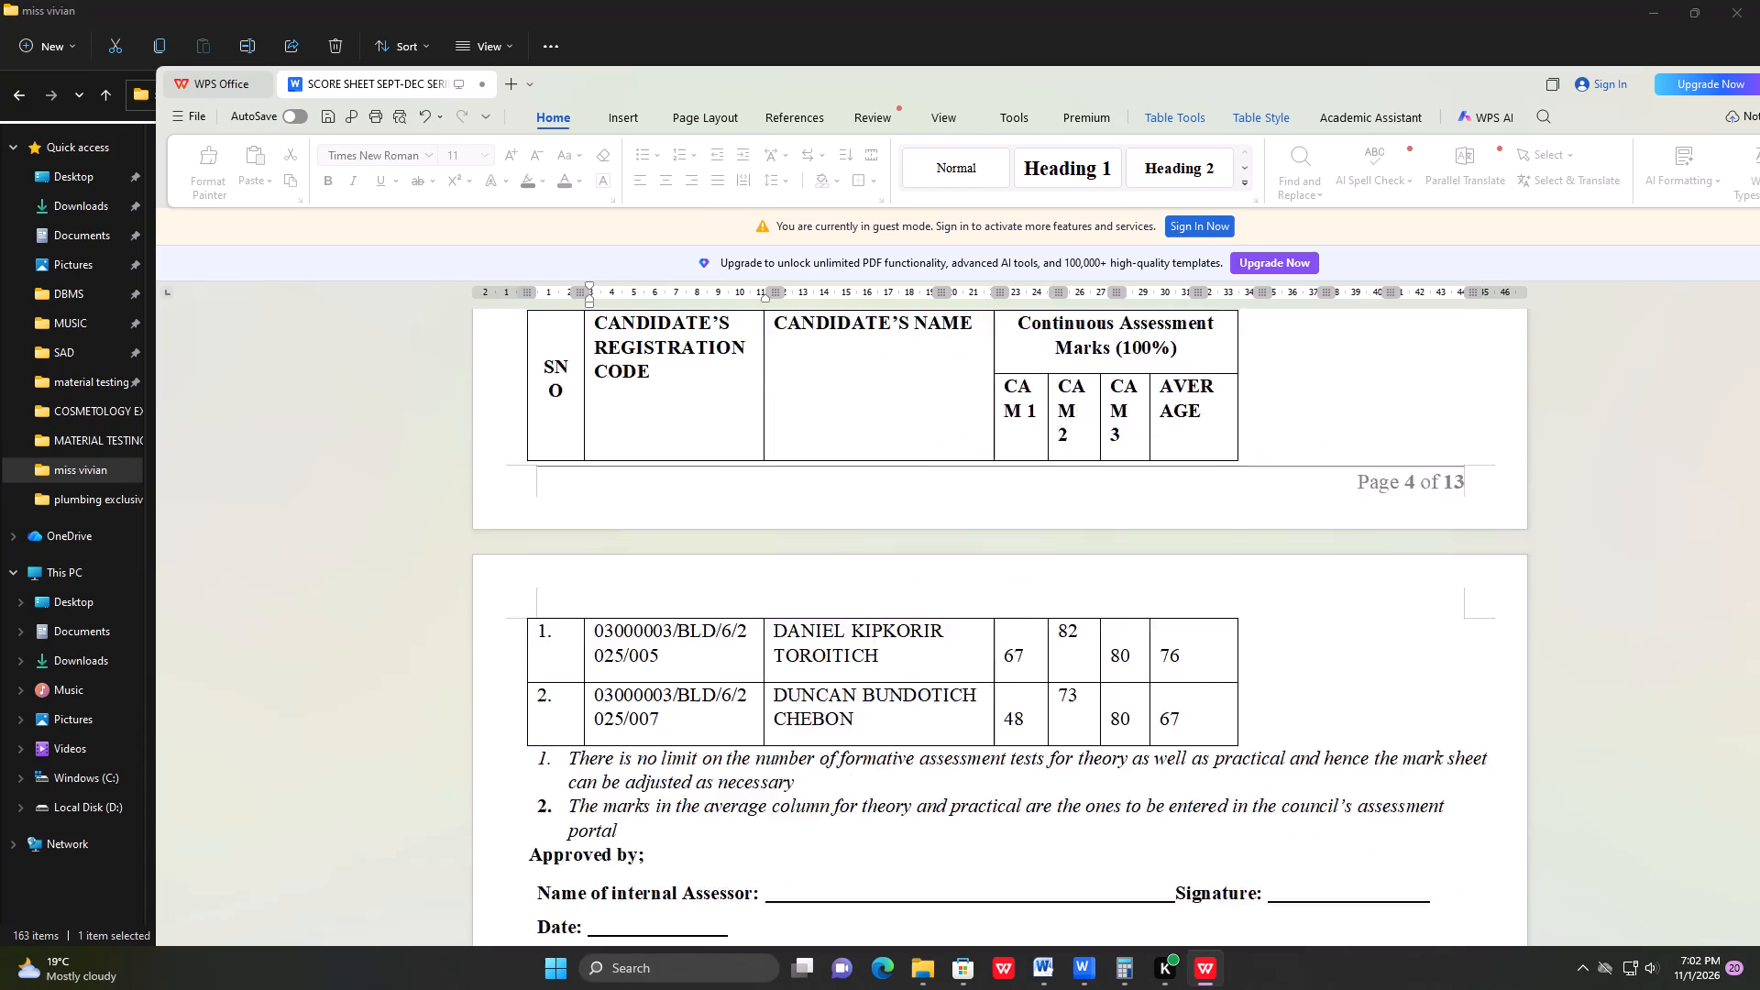
{"action": "scroll", "coordinate": [949, 548], "scroll_direction": "down", "scroll_amount": 17}
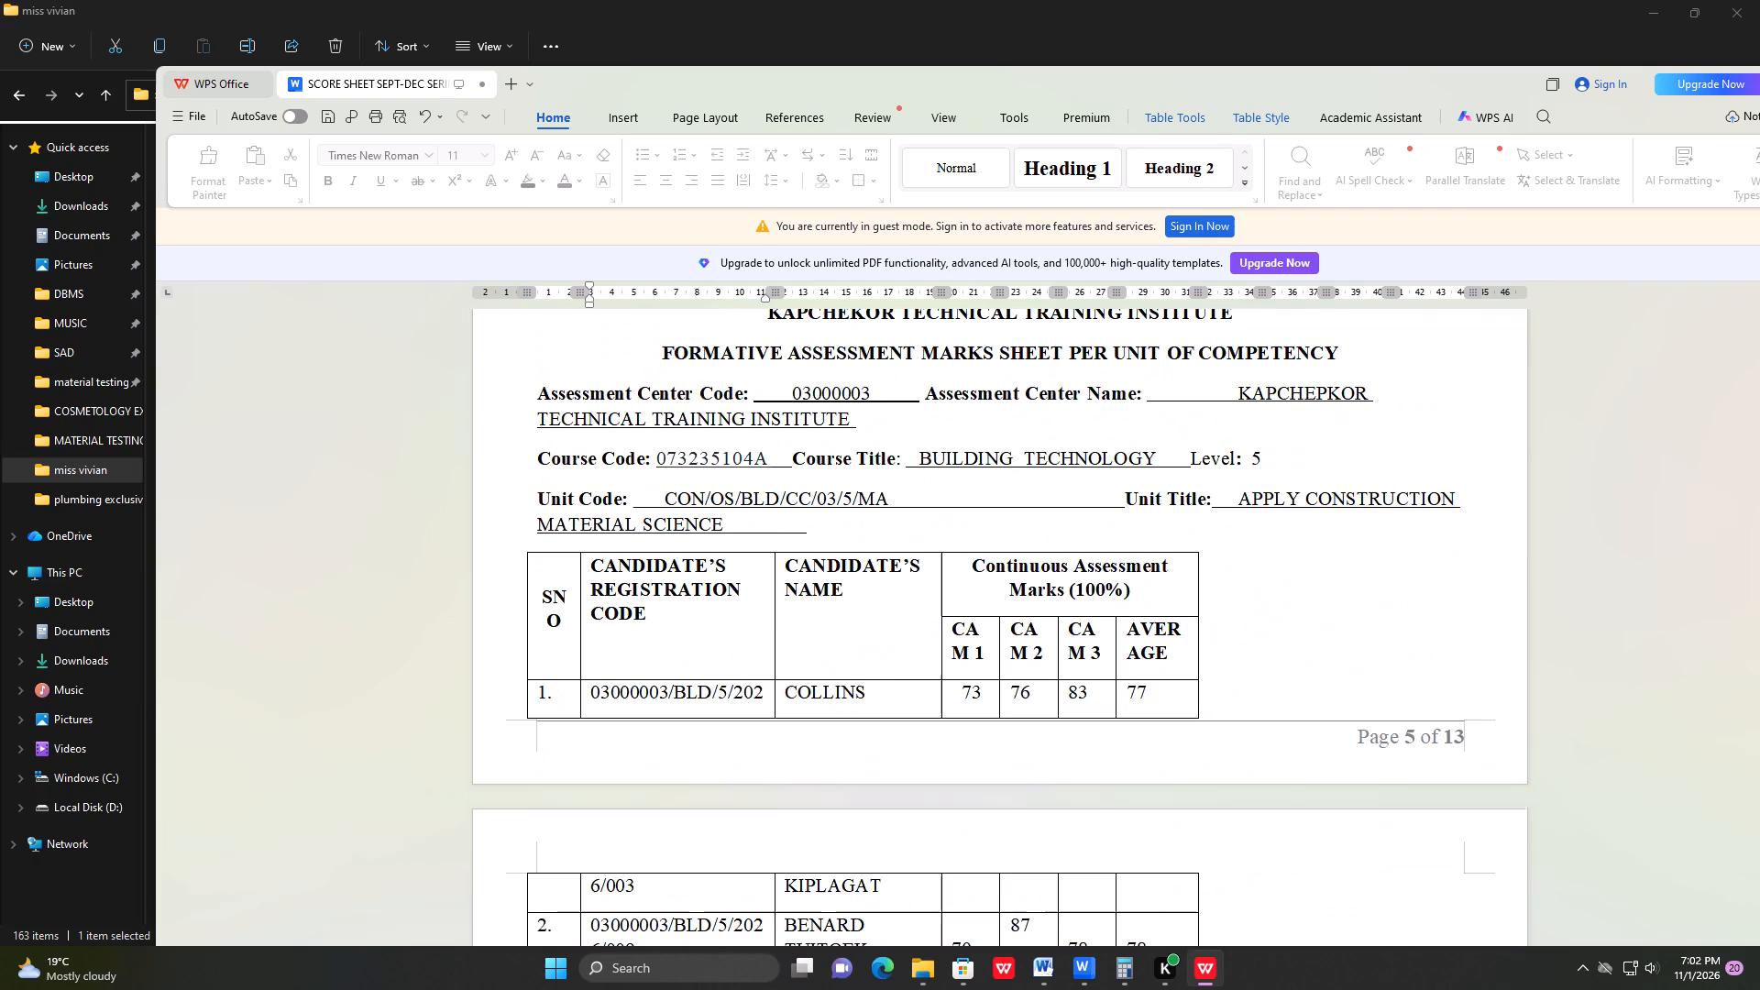
{"action": "scroll", "coordinate": [949, 548], "scroll_direction": "down", "scroll_amount": 15}
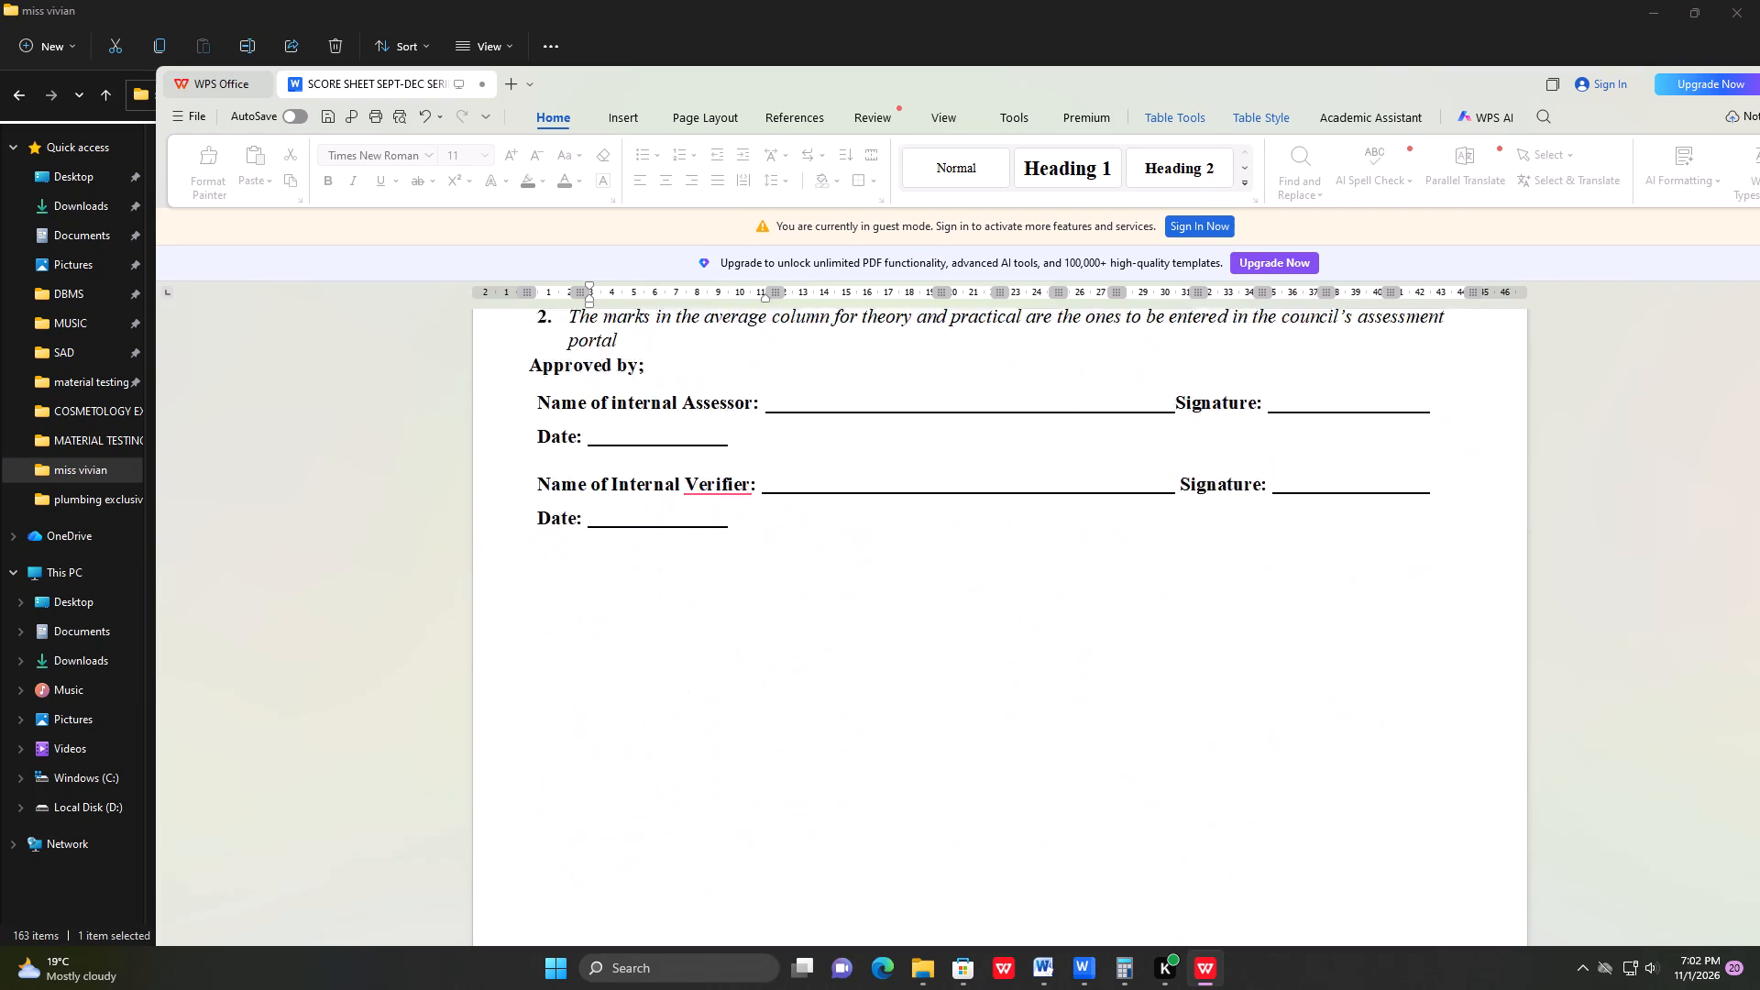
{"action": "scroll", "coordinate": [949, 548], "scroll_direction": "down", "scroll_amount": 16}
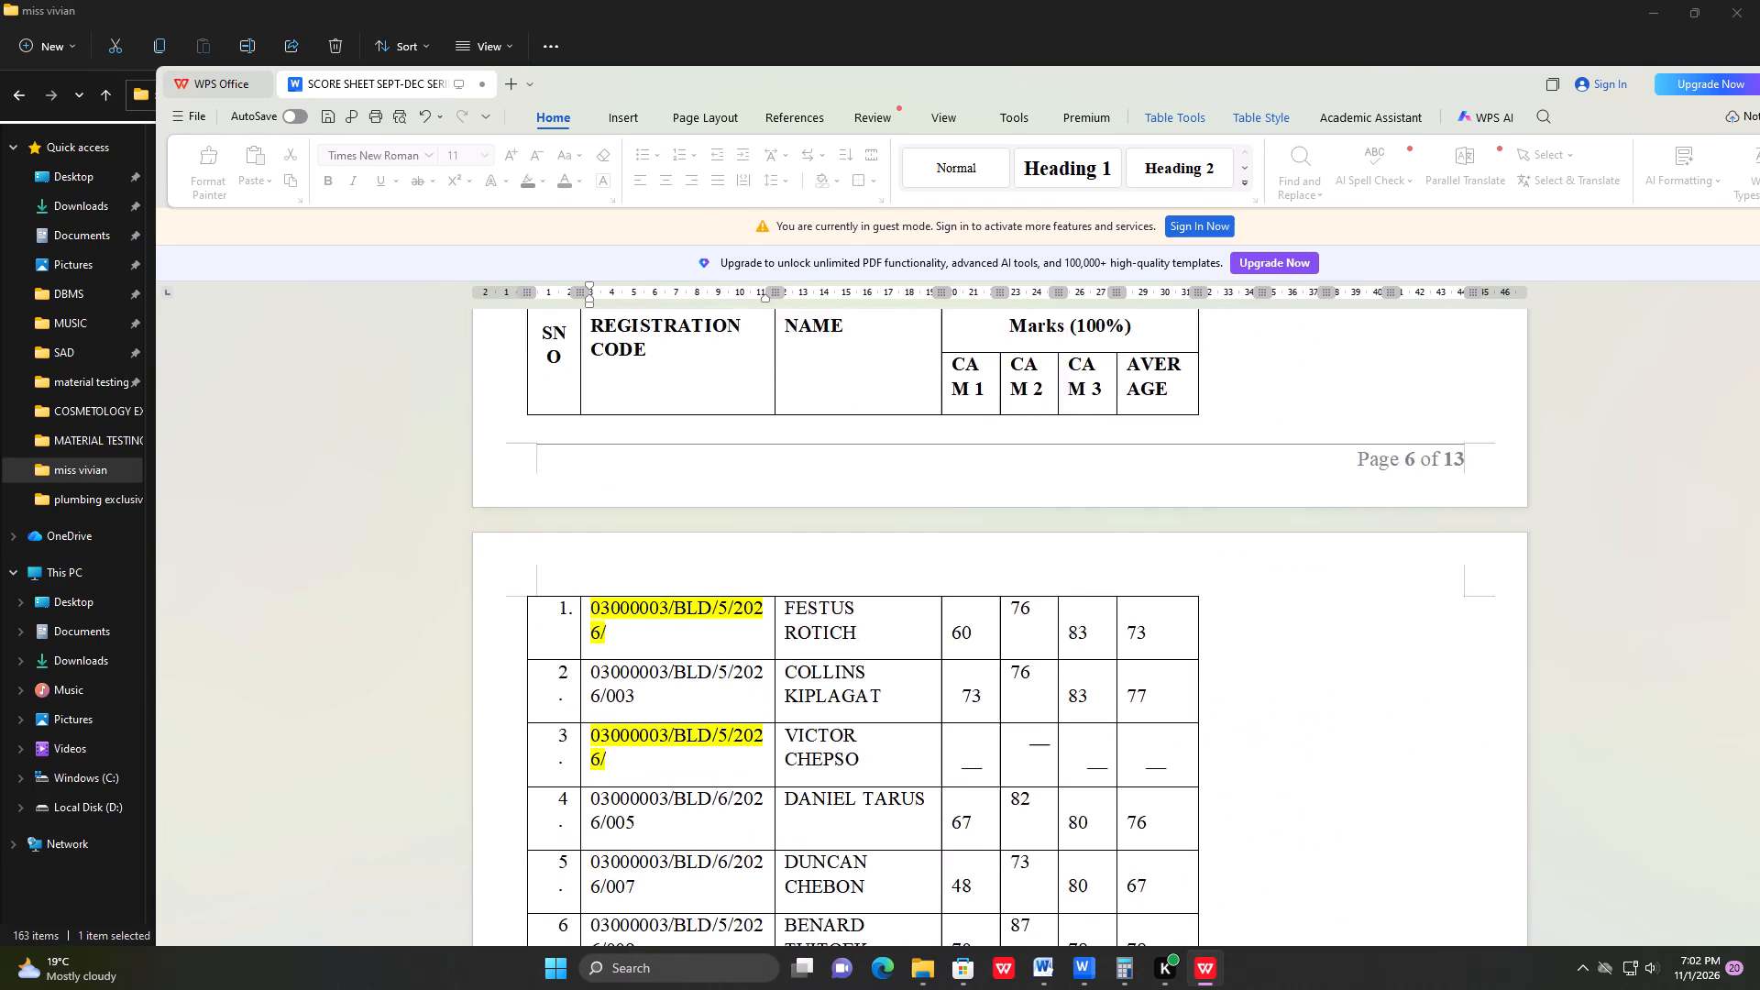
{"action": "scroll", "coordinate": [949, 548], "scroll_direction": "down", "scroll_amount": 17}
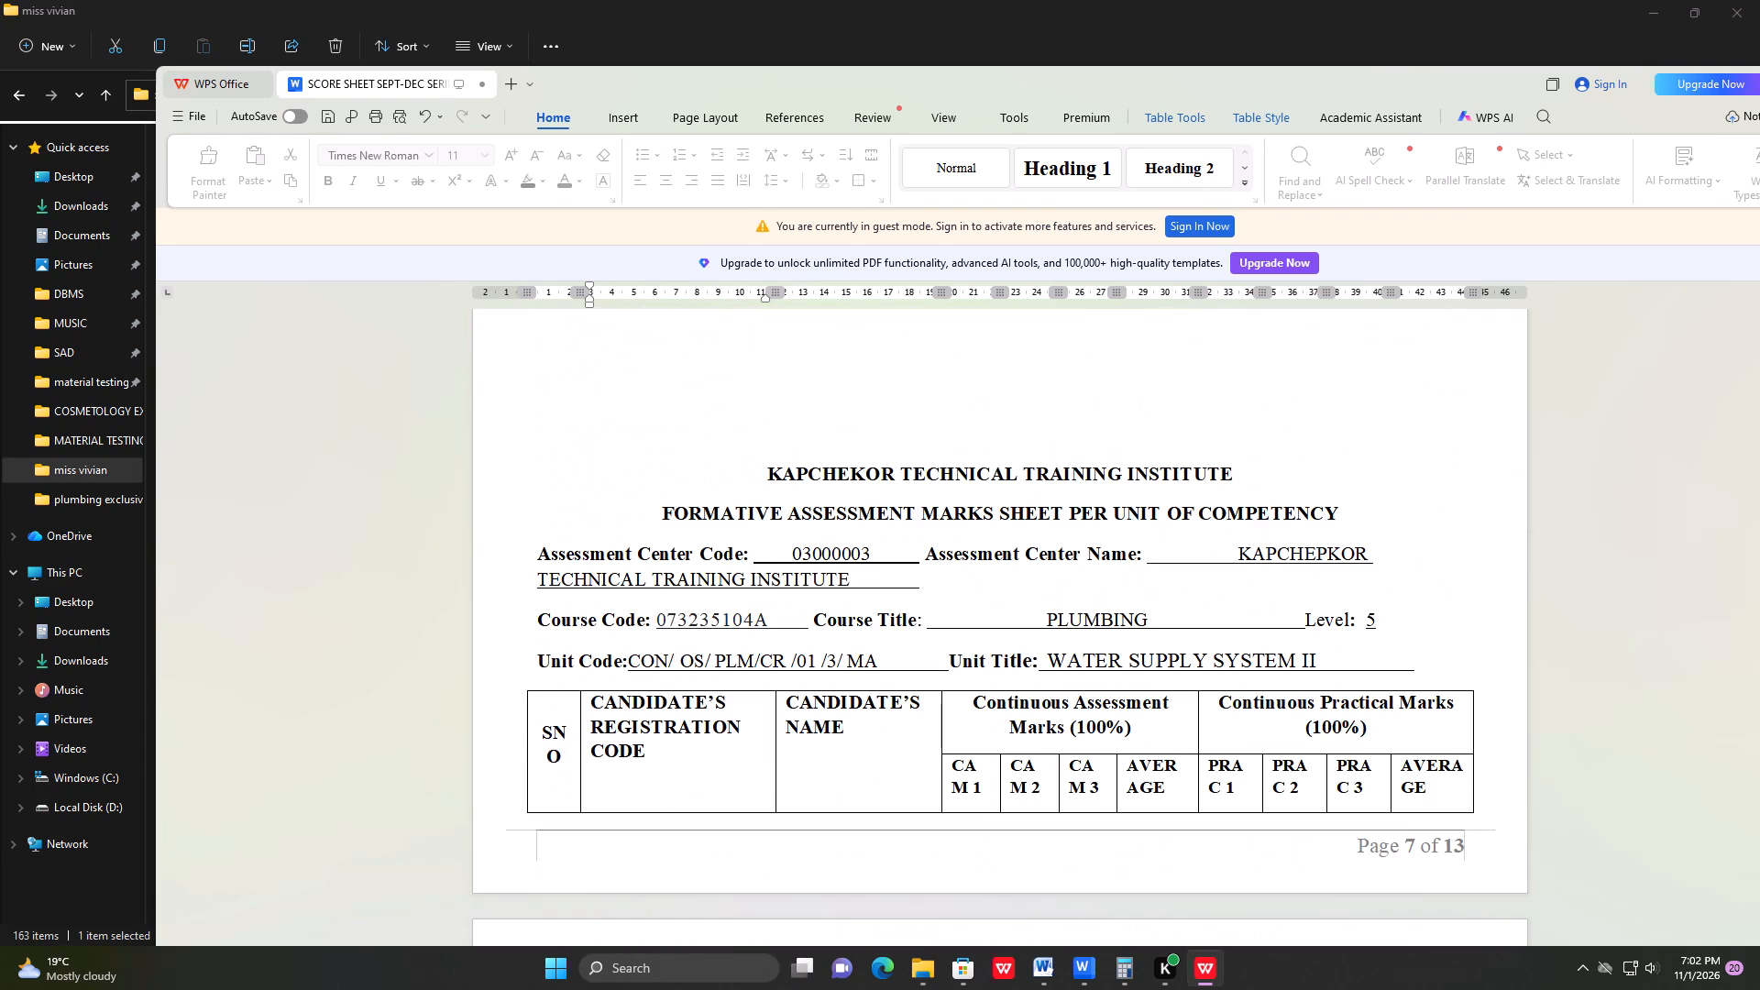
{"action": "scroll", "coordinate": [949, 548], "scroll_direction": "down", "scroll_amount": 12}
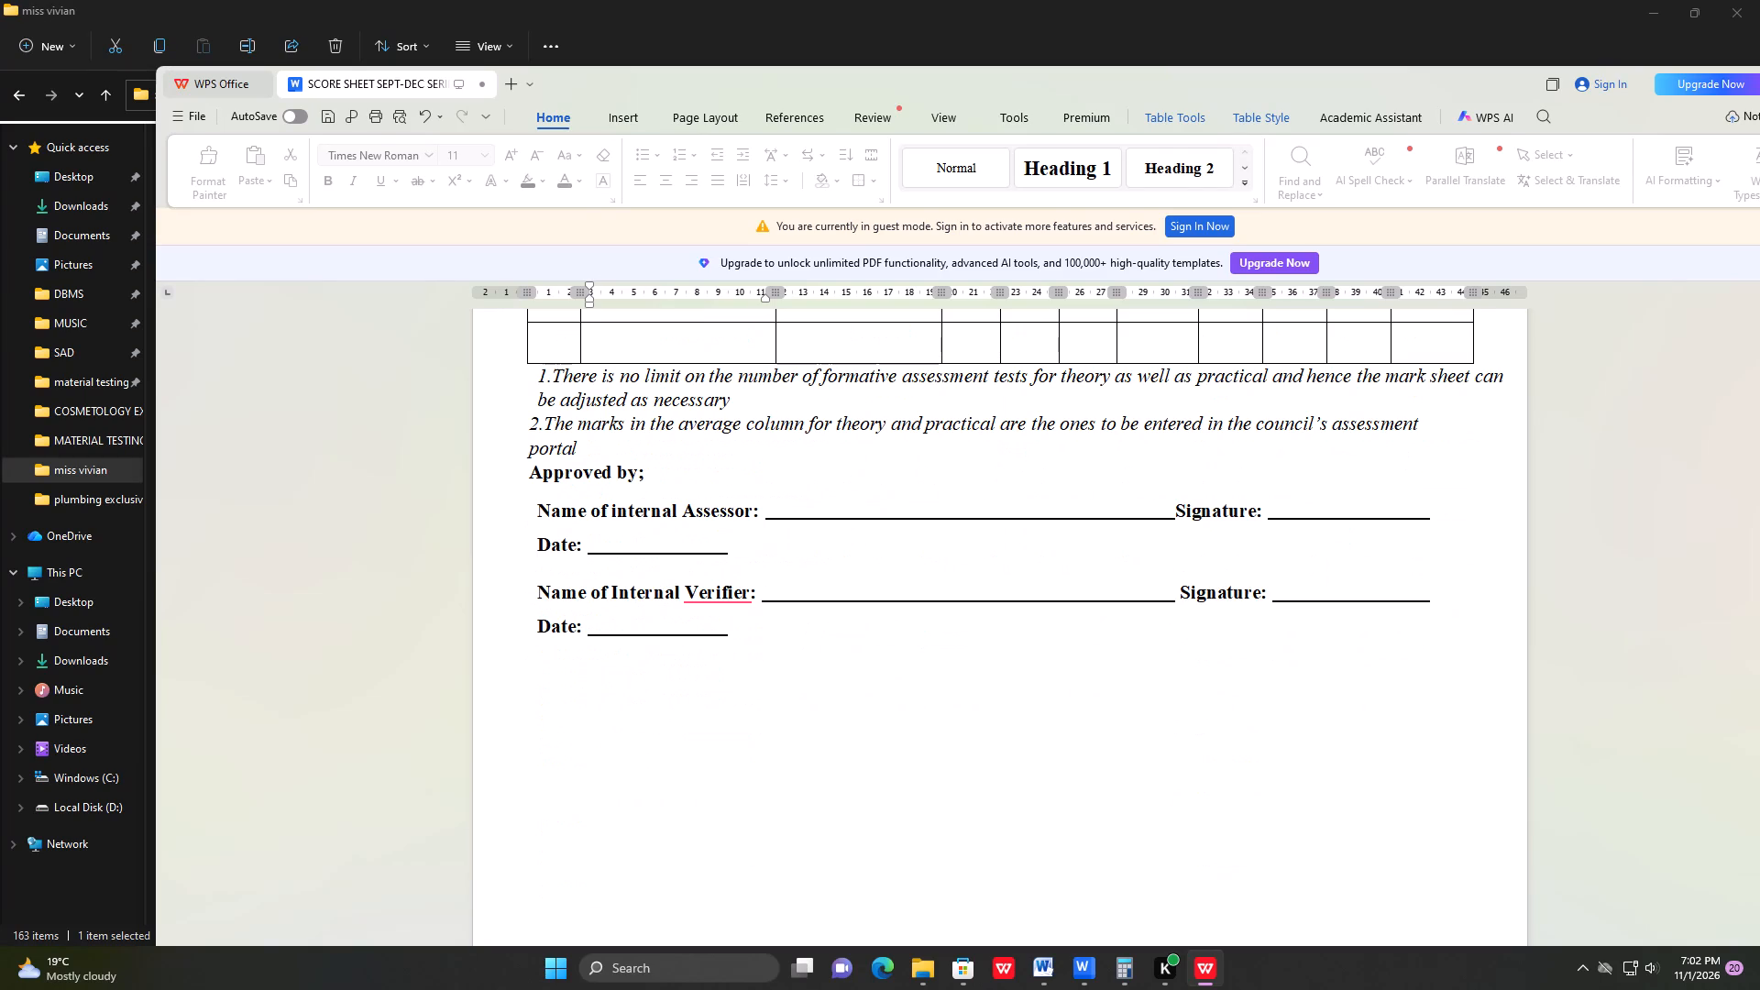
{"action": "scroll", "coordinate": [950, 554], "scroll_direction": "down", "scroll_amount": 12}
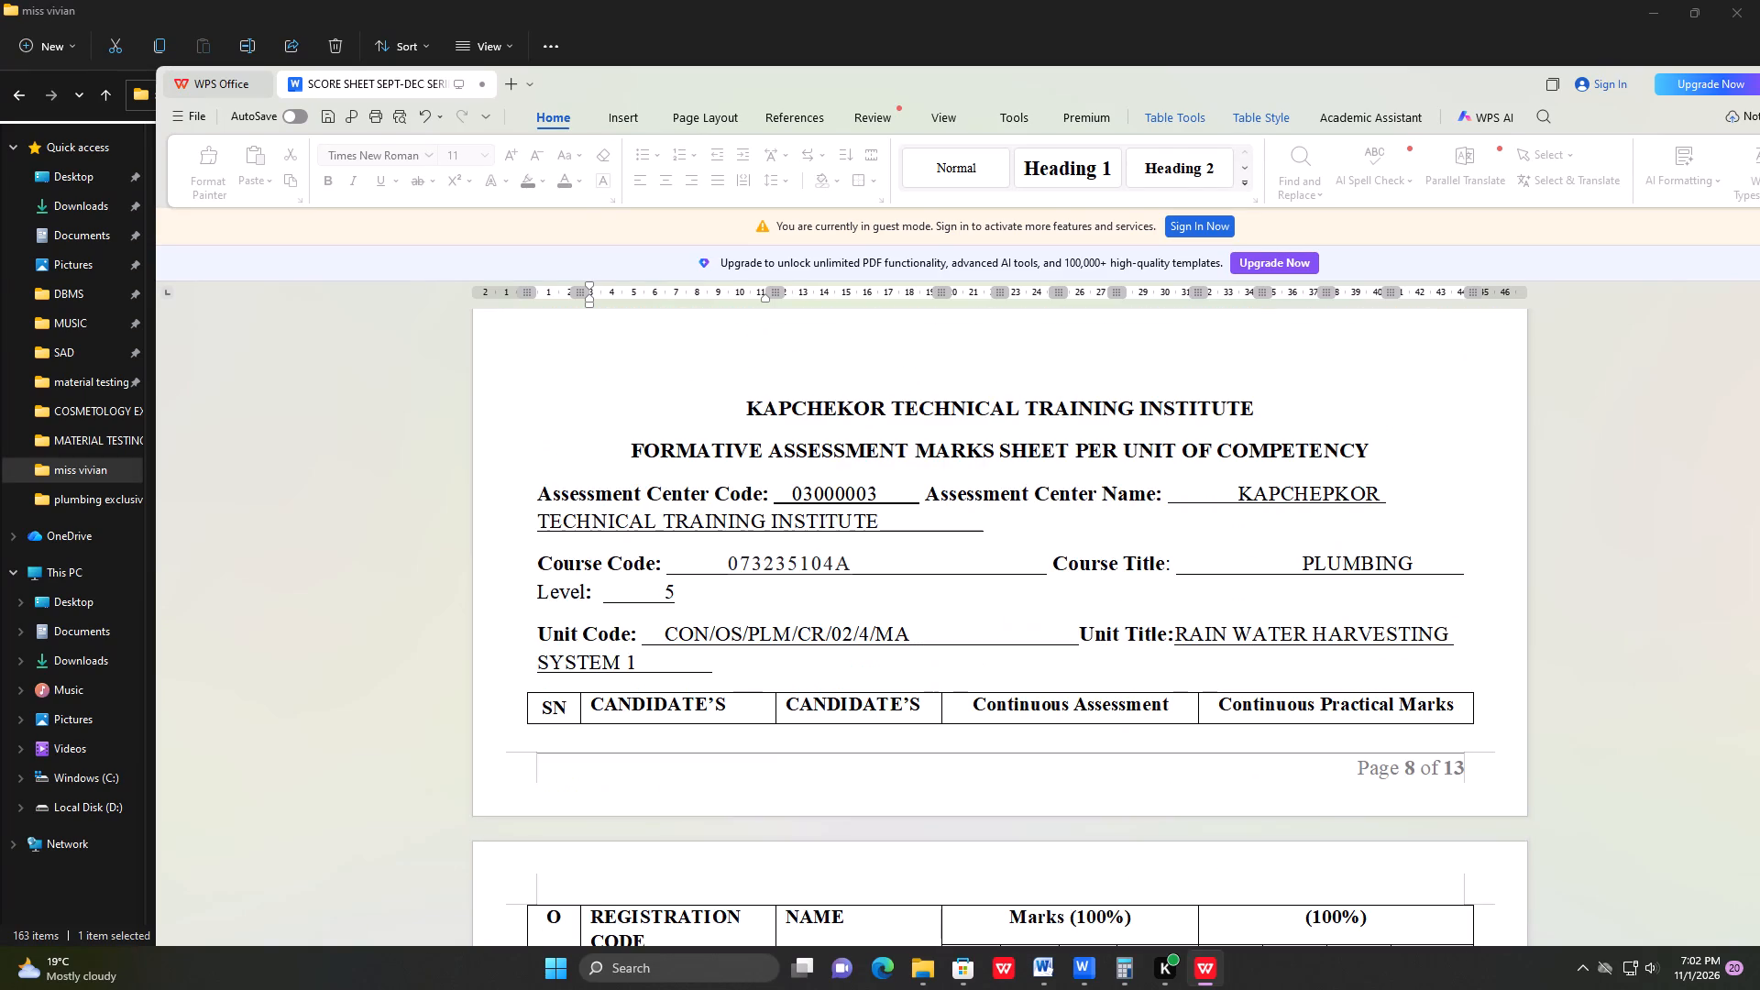
{"action": "scroll", "coordinate": [950, 553], "scroll_direction": "down", "scroll_amount": 4}
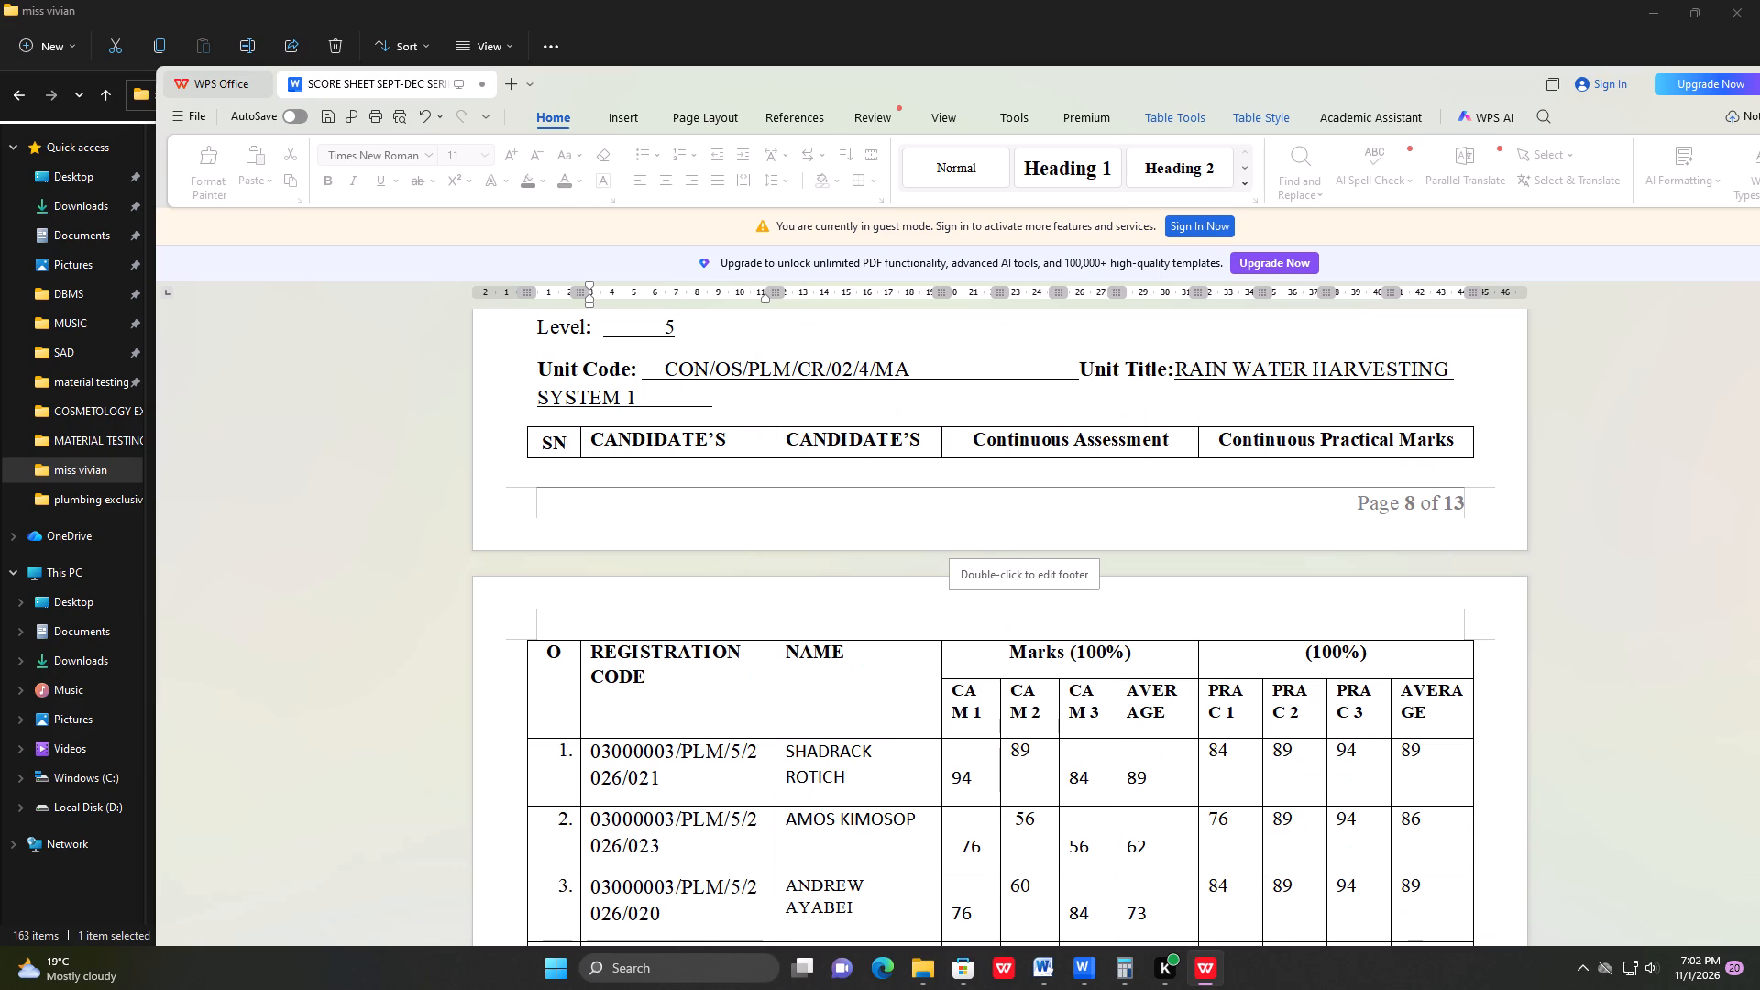
{"action": "scroll", "coordinate": [923, 601], "scroll_direction": "down", "scroll_amount": 10}
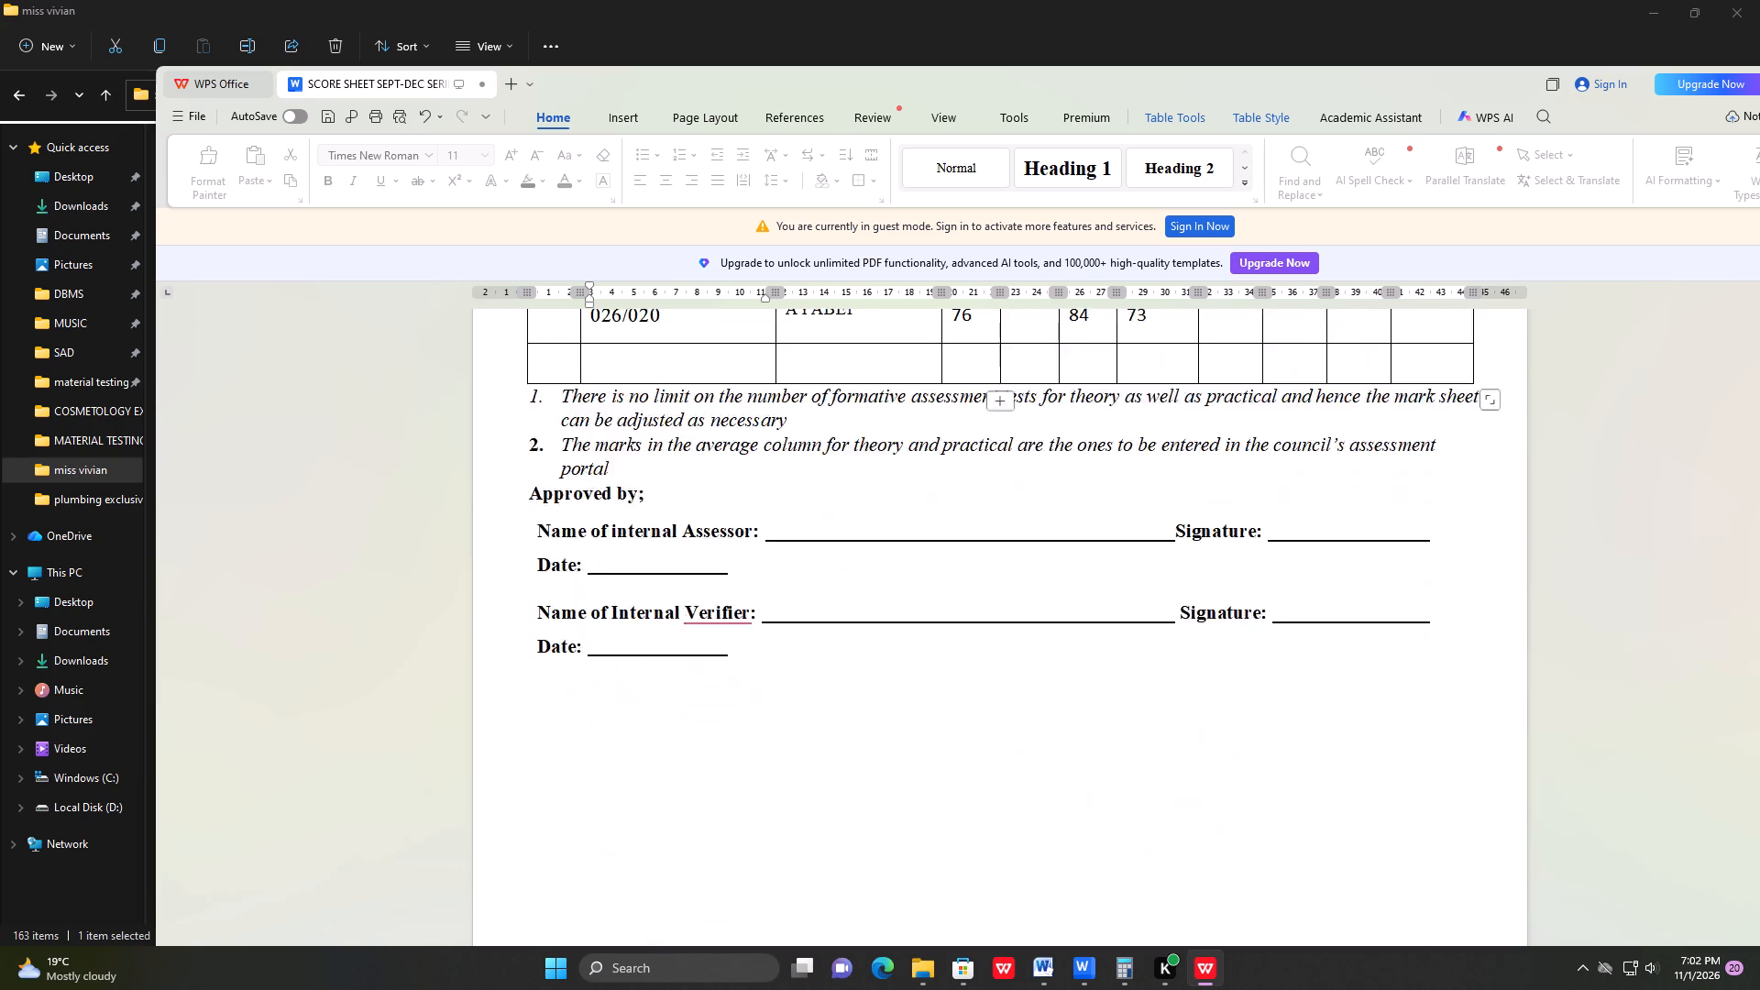
{"action": "scroll", "coordinate": [920, 572], "scroll_direction": "down", "scroll_amount": 13}
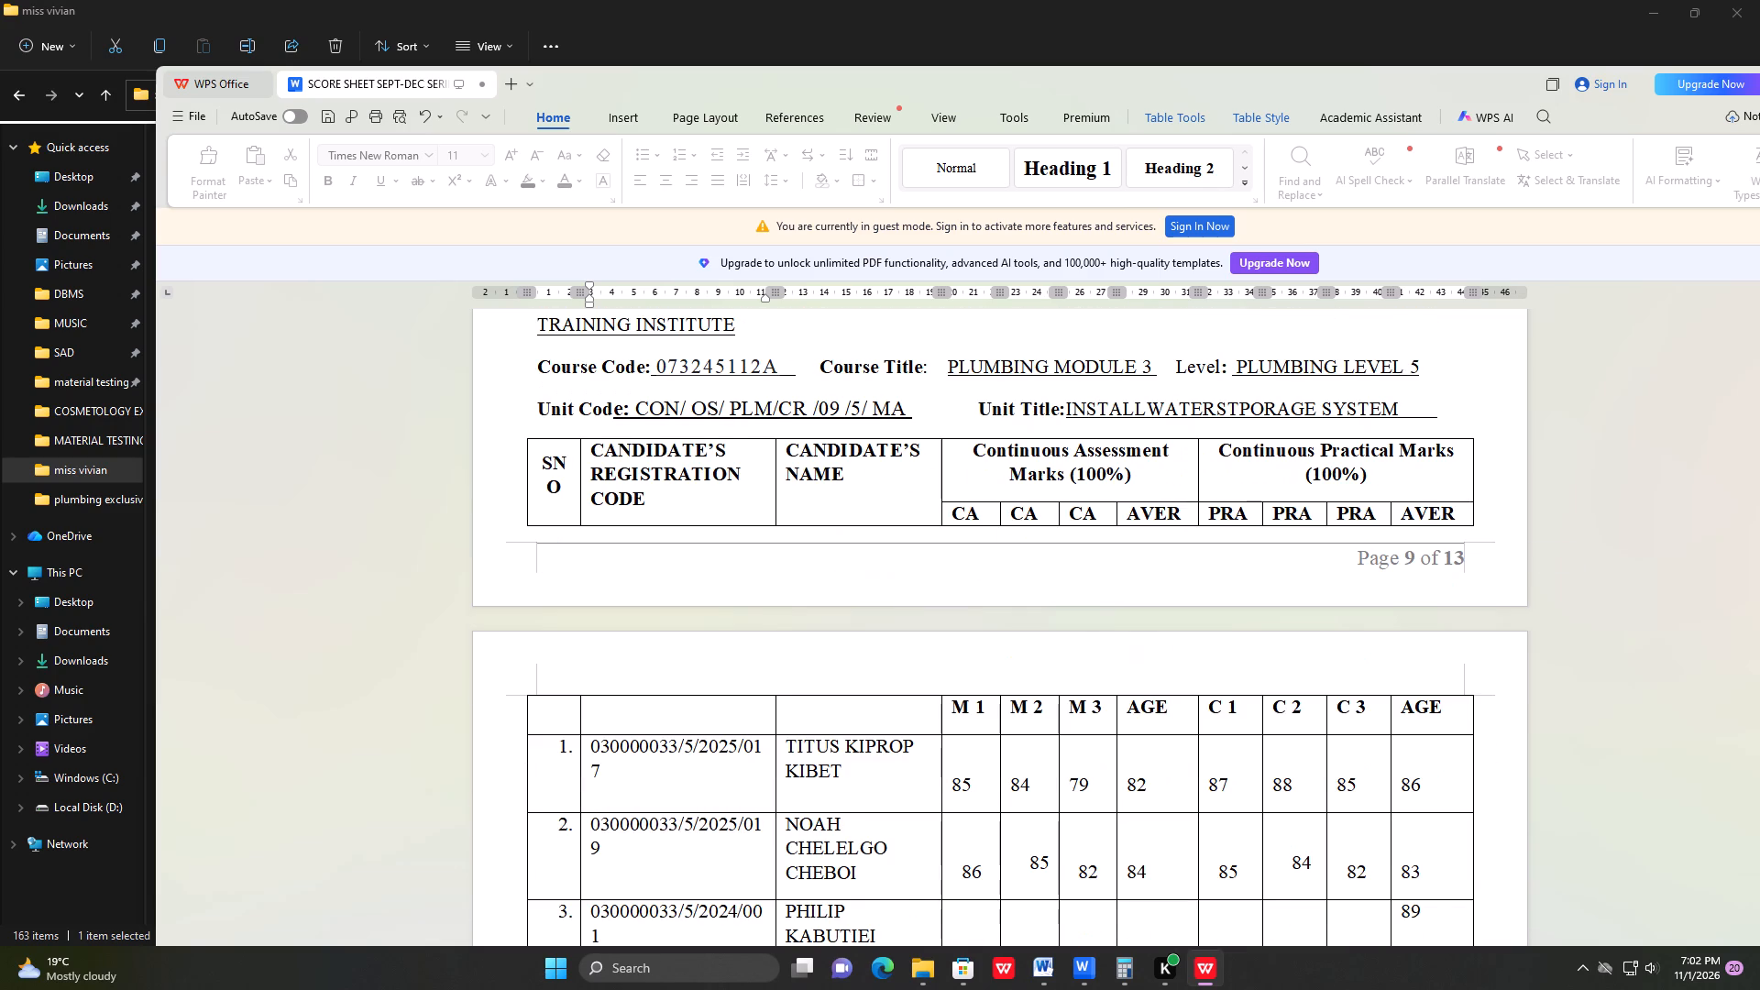
Examine the Apply Digital Literacy marks sheet, including its header details, candidate rows and approval section.
{"action": "scroll", "coordinate": [917, 569], "scroll_direction": "down", "scroll_amount": 20}
{"action": "scroll", "coordinate": [917, 569], "scroll_direction": "down", "scroll_amount": 3}
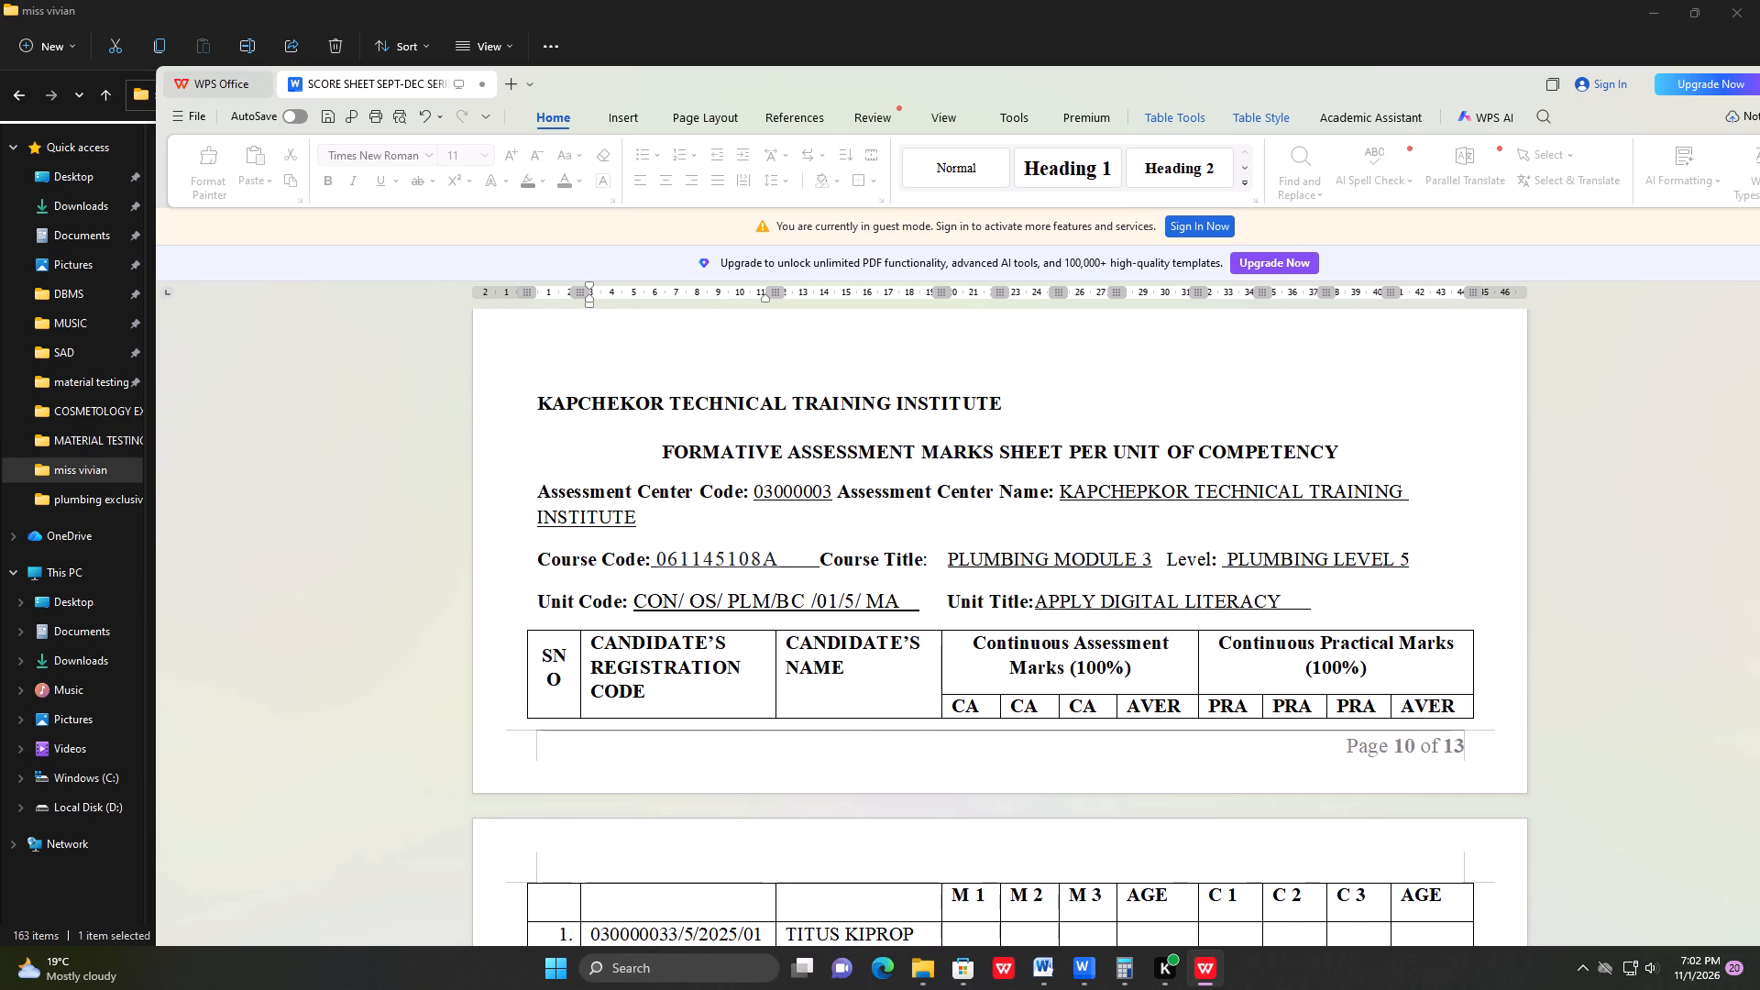
{"action": "scroll", "coordinate": [912, 567], "scroll_direction": "down", "scroll_amount": 5}
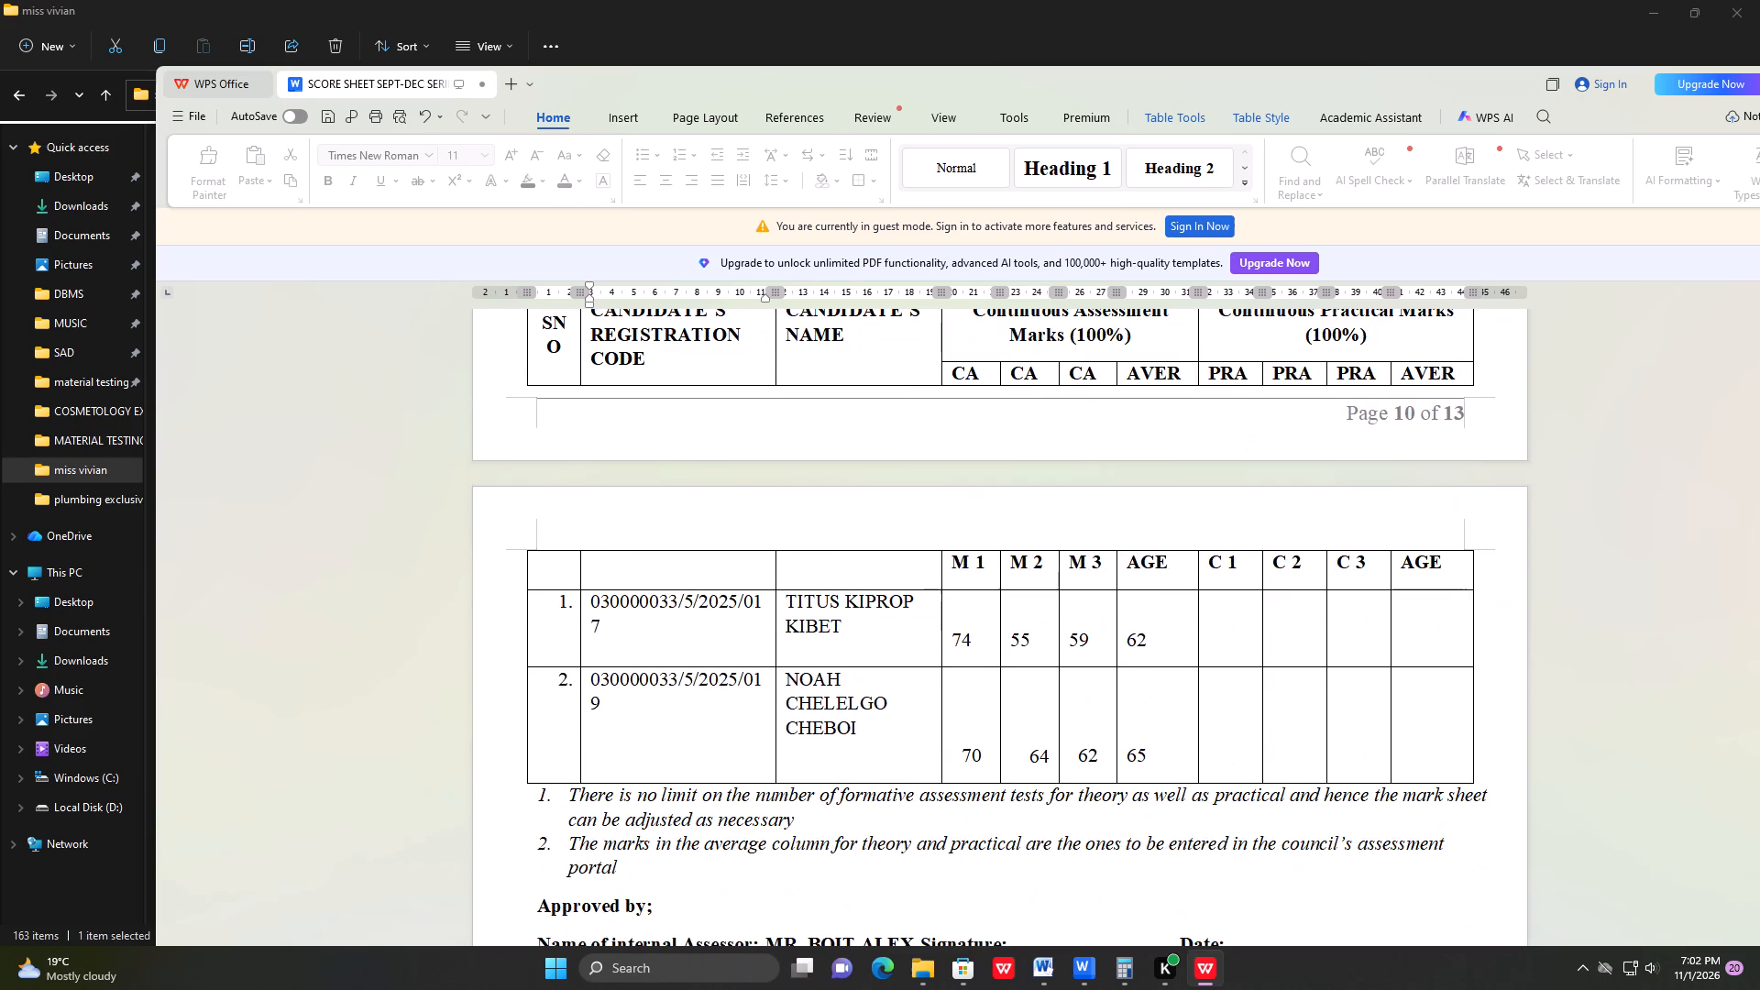
{"action": "scroll", "coordinate": [912, 567], "scroll_direction": "down", "scroll_amount": 11}
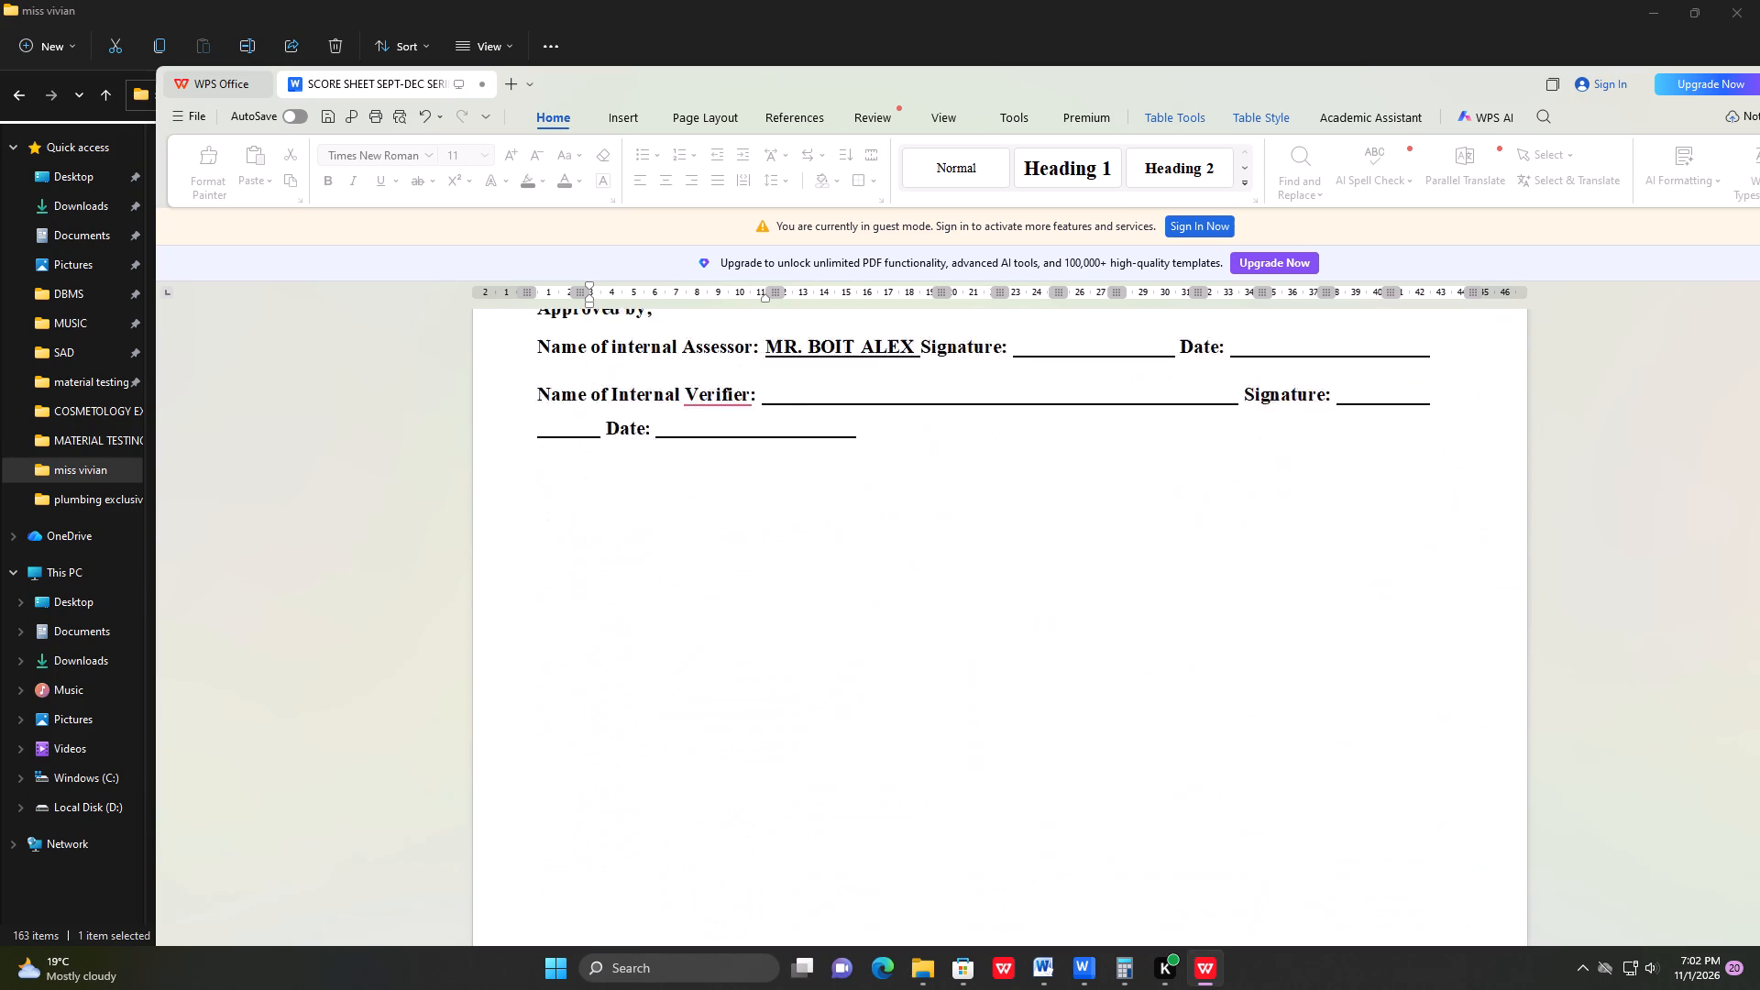
{"action": "scroll", "coordinate": [912, 567], "scroll_direction": "down", "scroll_amount": 1}
{"action": "scroll", "coordinate": [912, 566], "scroll_direction": "up", "scroll_amount": 12}
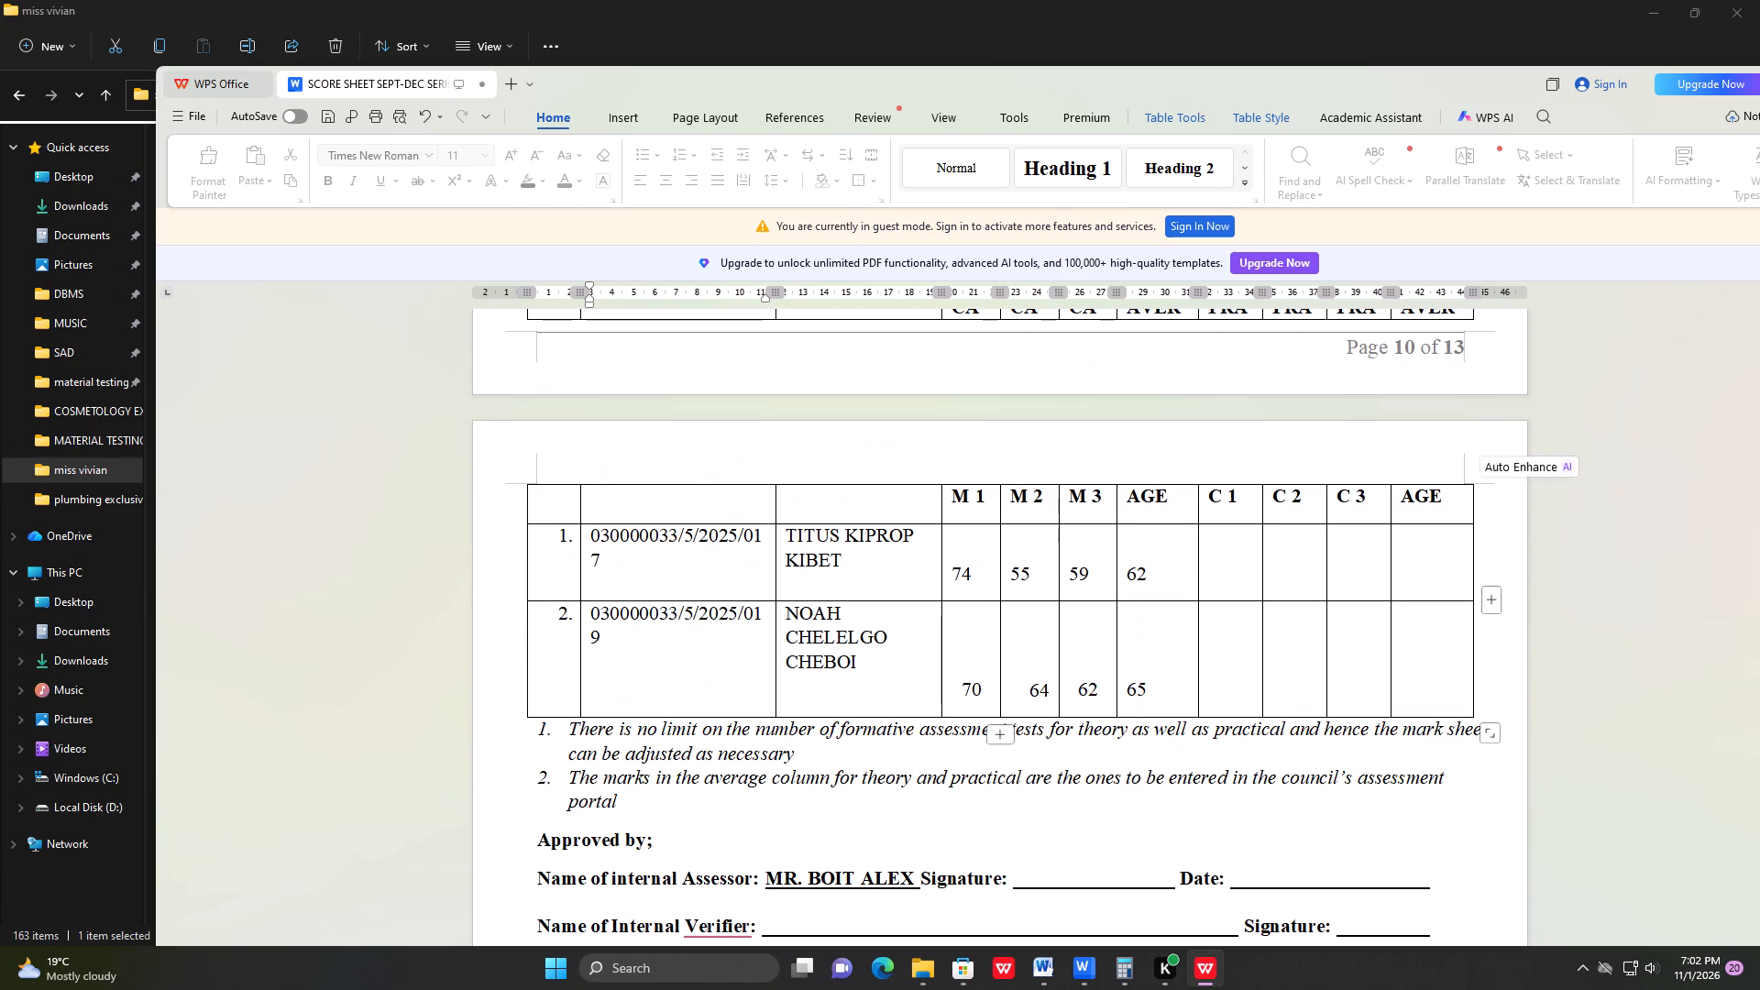
{"action": "scroll", "coordinate": [911, 566], "scroll_direction": "up", "scroll_amount": 5}
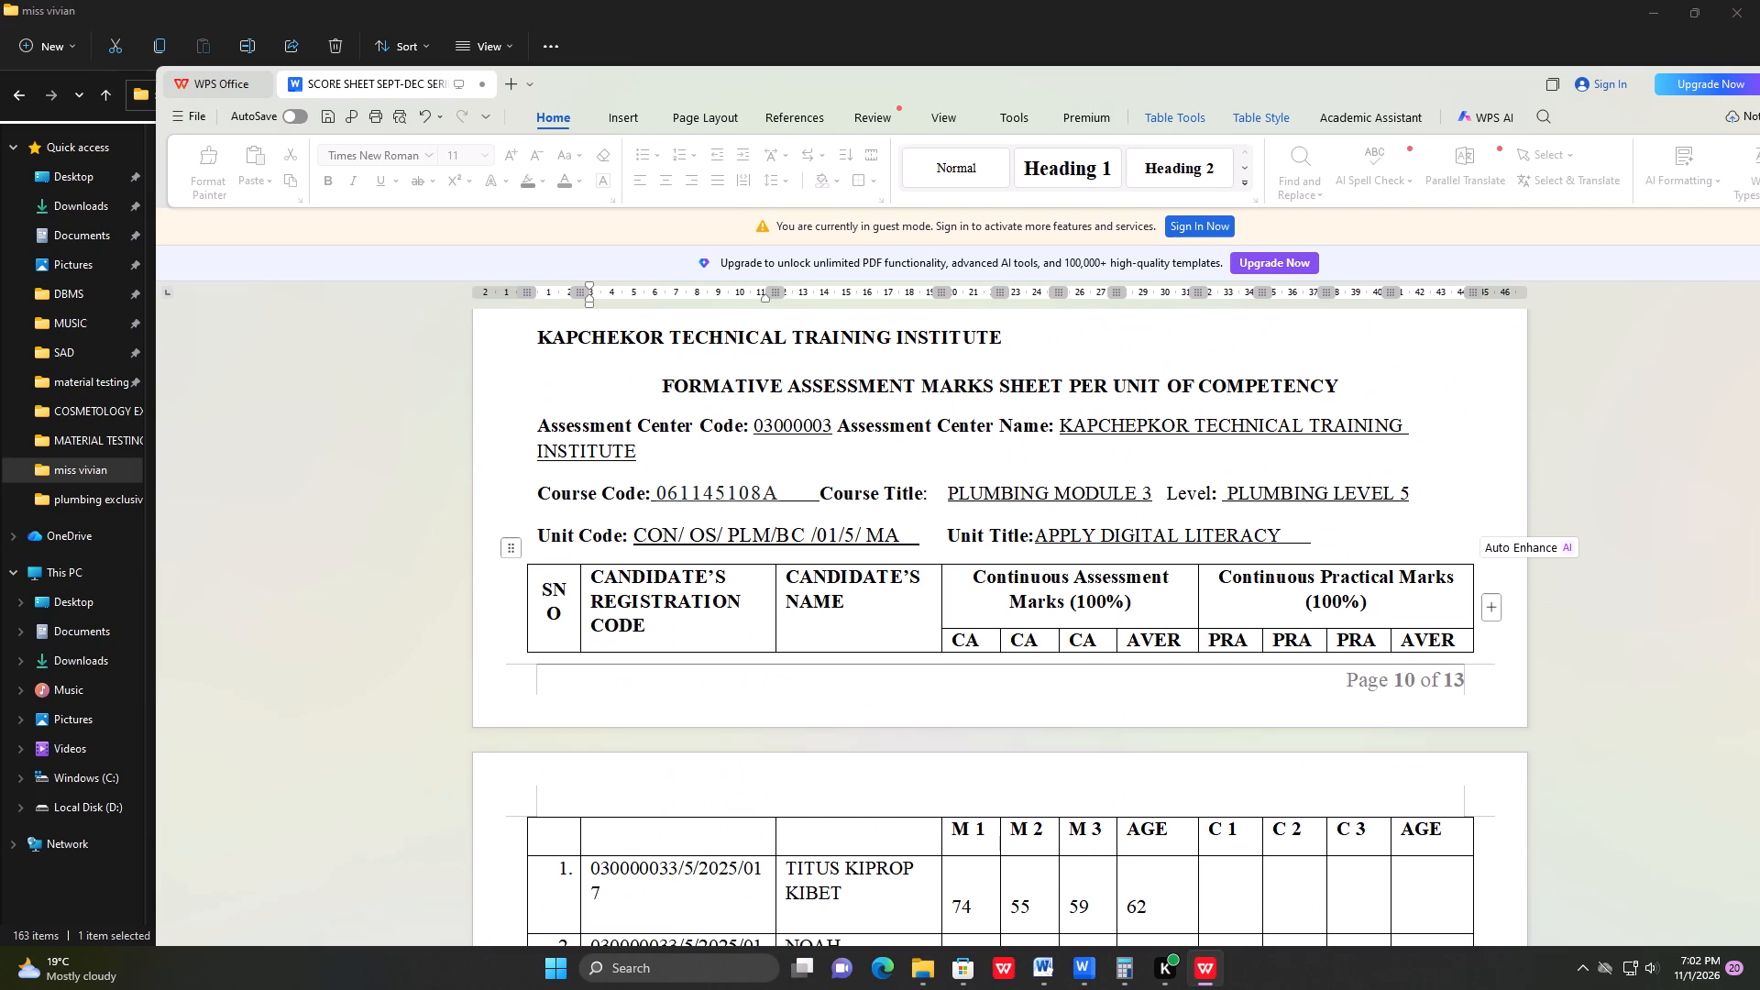
{"action": "scroll", "coordinate": [910, 566], "scroll_direction": "down", "scroll_amount": 9}
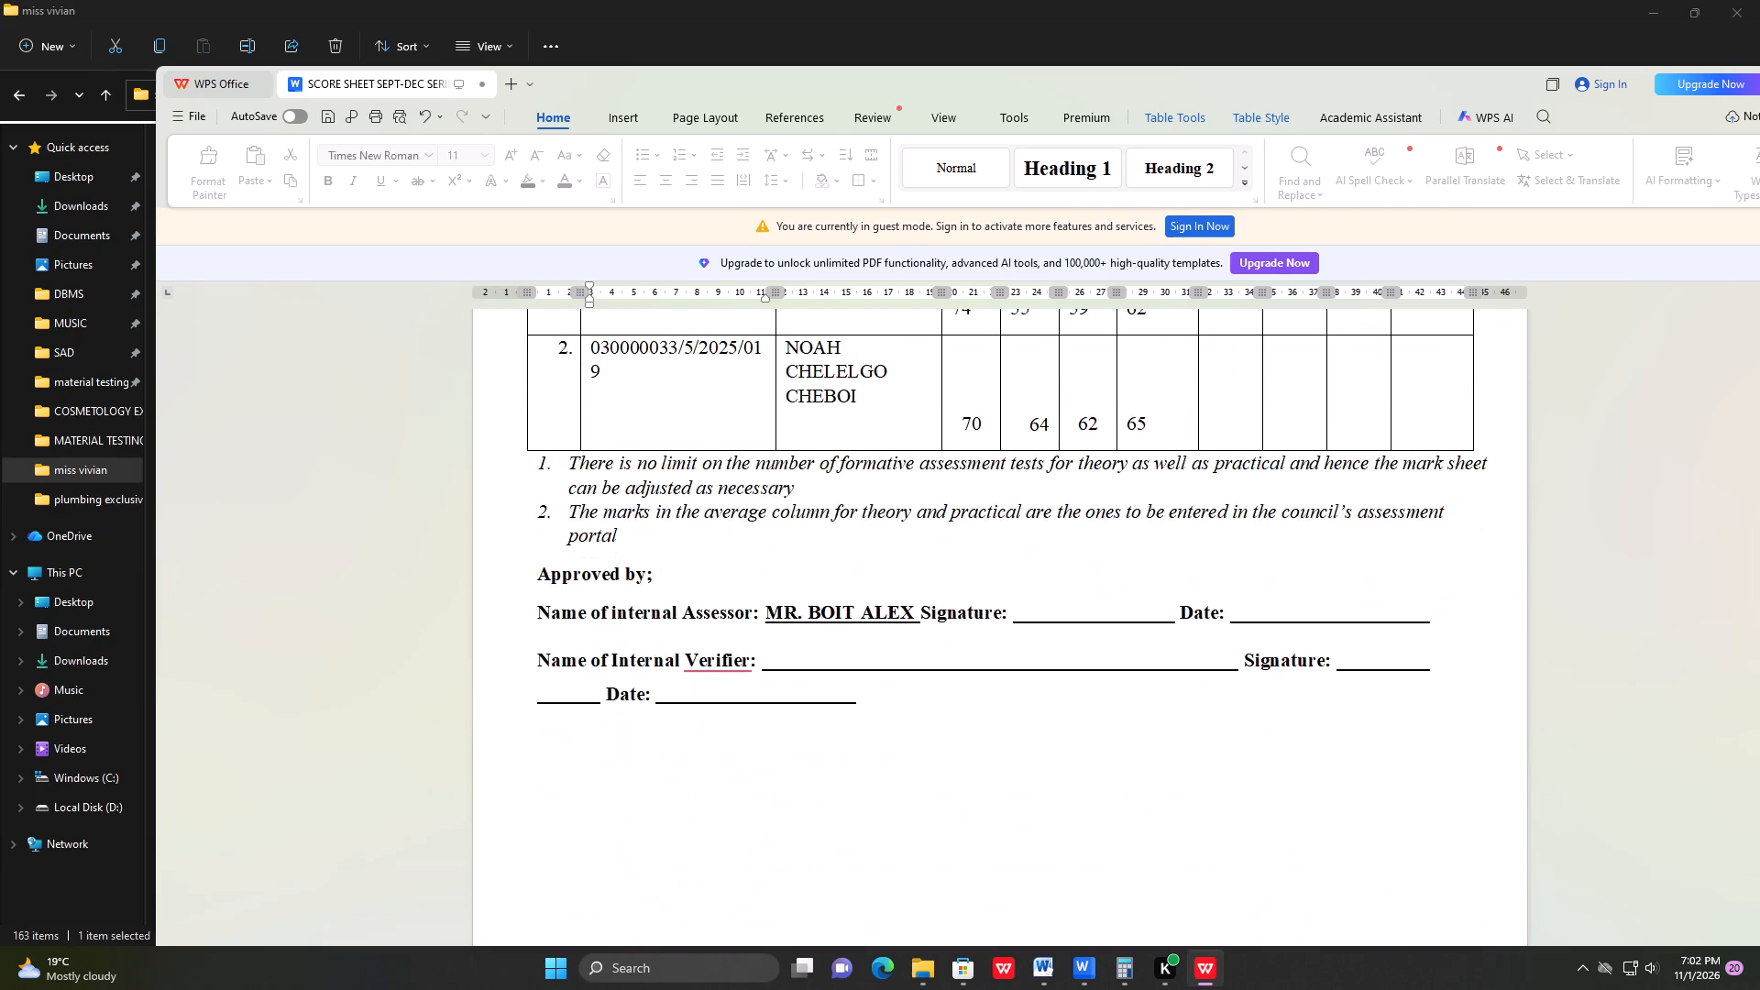
Examine the Apply Basic Mathematics Principle marks sheet and the header details of the Plumbing Module IV Apply Workshop Technology sheet.
{"action": "scroll", "coordinate": [910, 566], "scroll_direction": "down", "scroll_amount": 16}
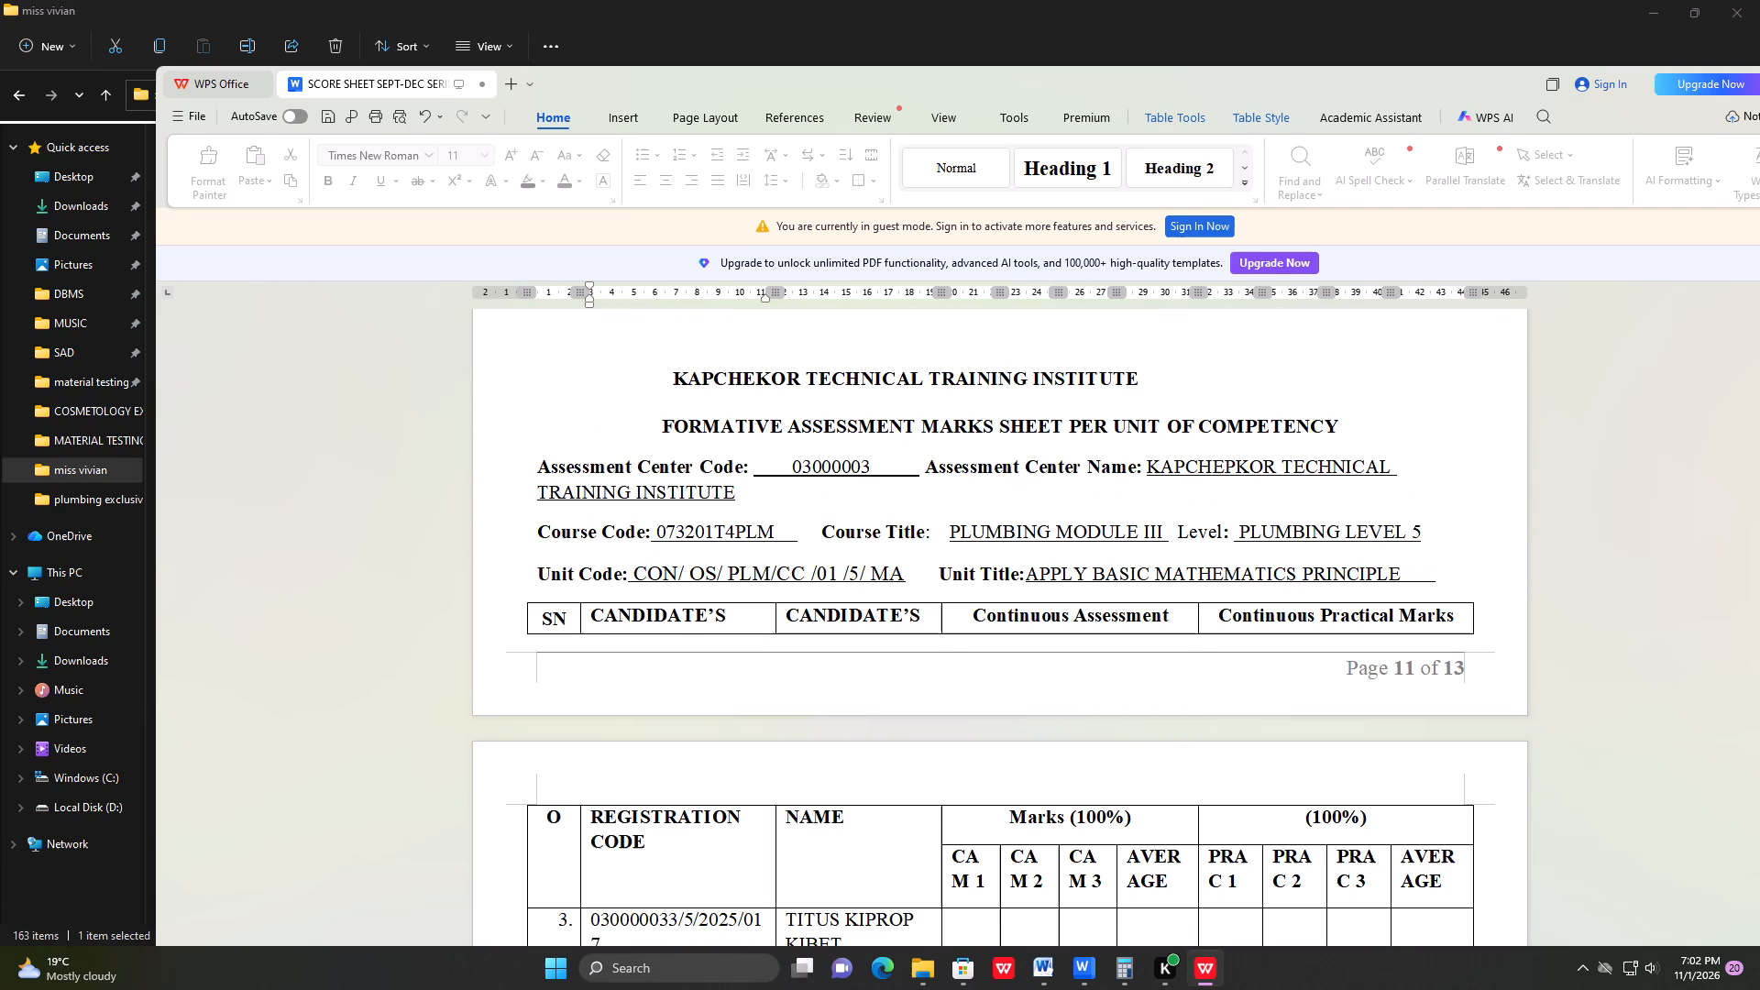
{"action": "scroll", "coordinate": [910, 566], "scroll_direction": "down", "scroll_amount": 4}
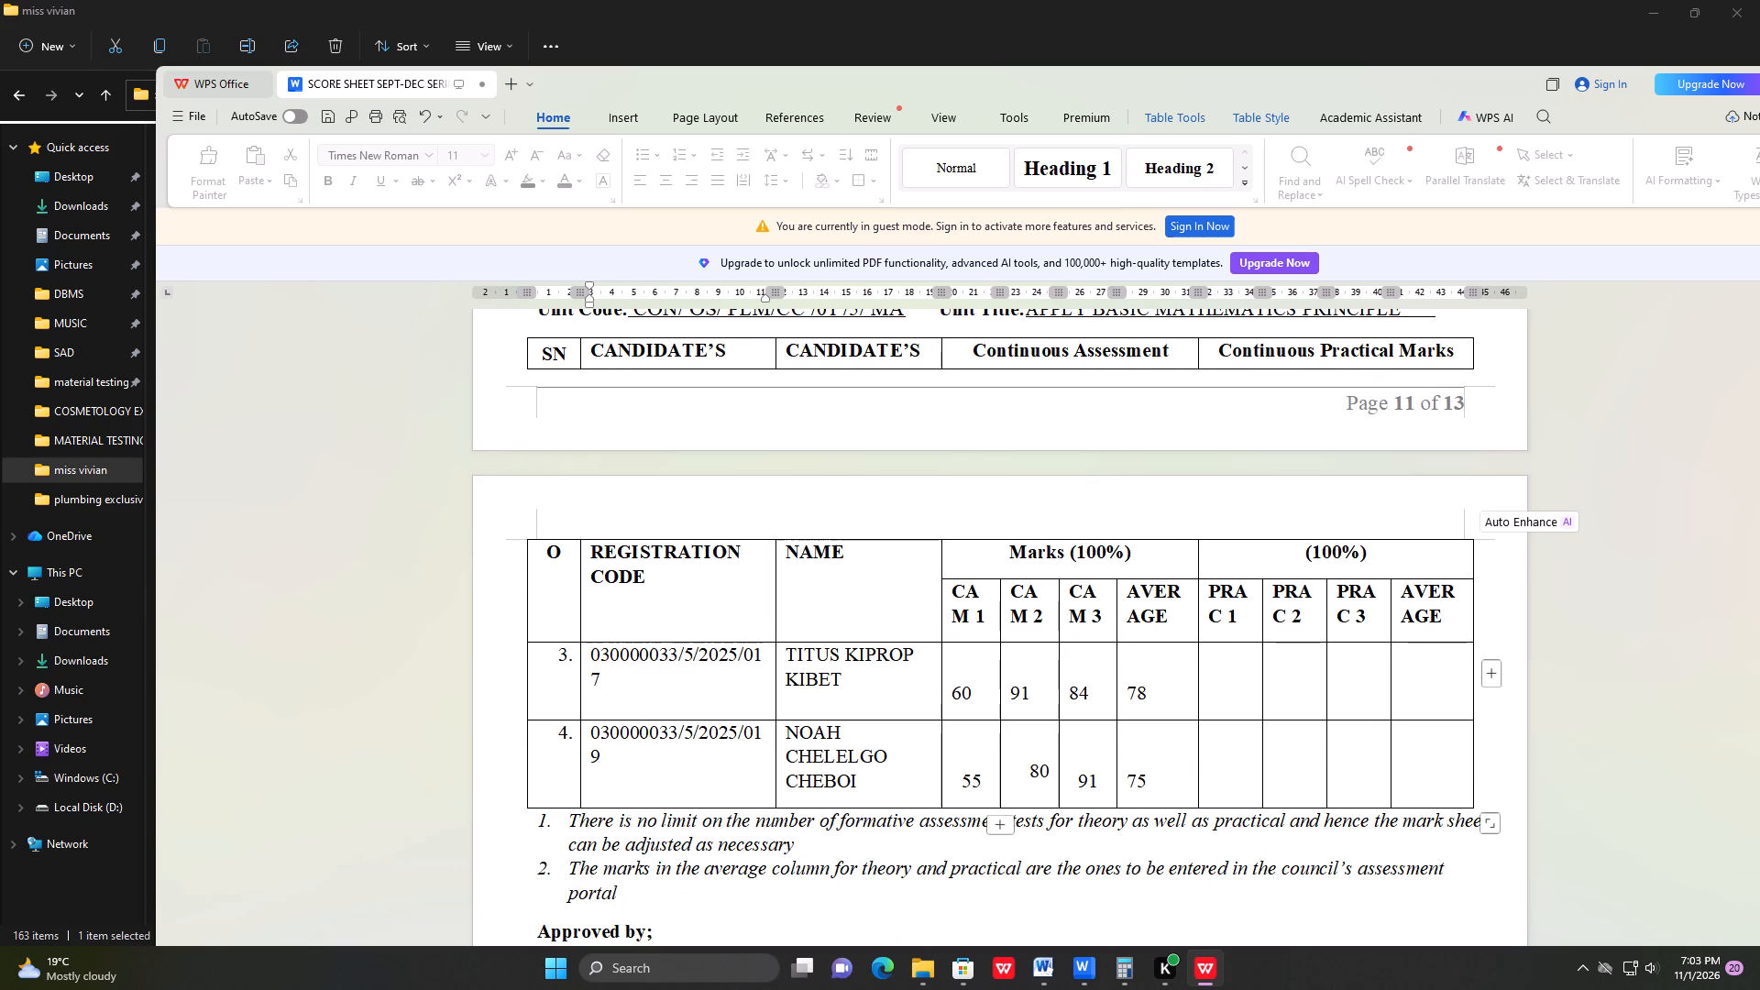
{"action": "scroll", "coordinate": [914, 567], "scroll_direction": "up", "scroll_amount": 3}
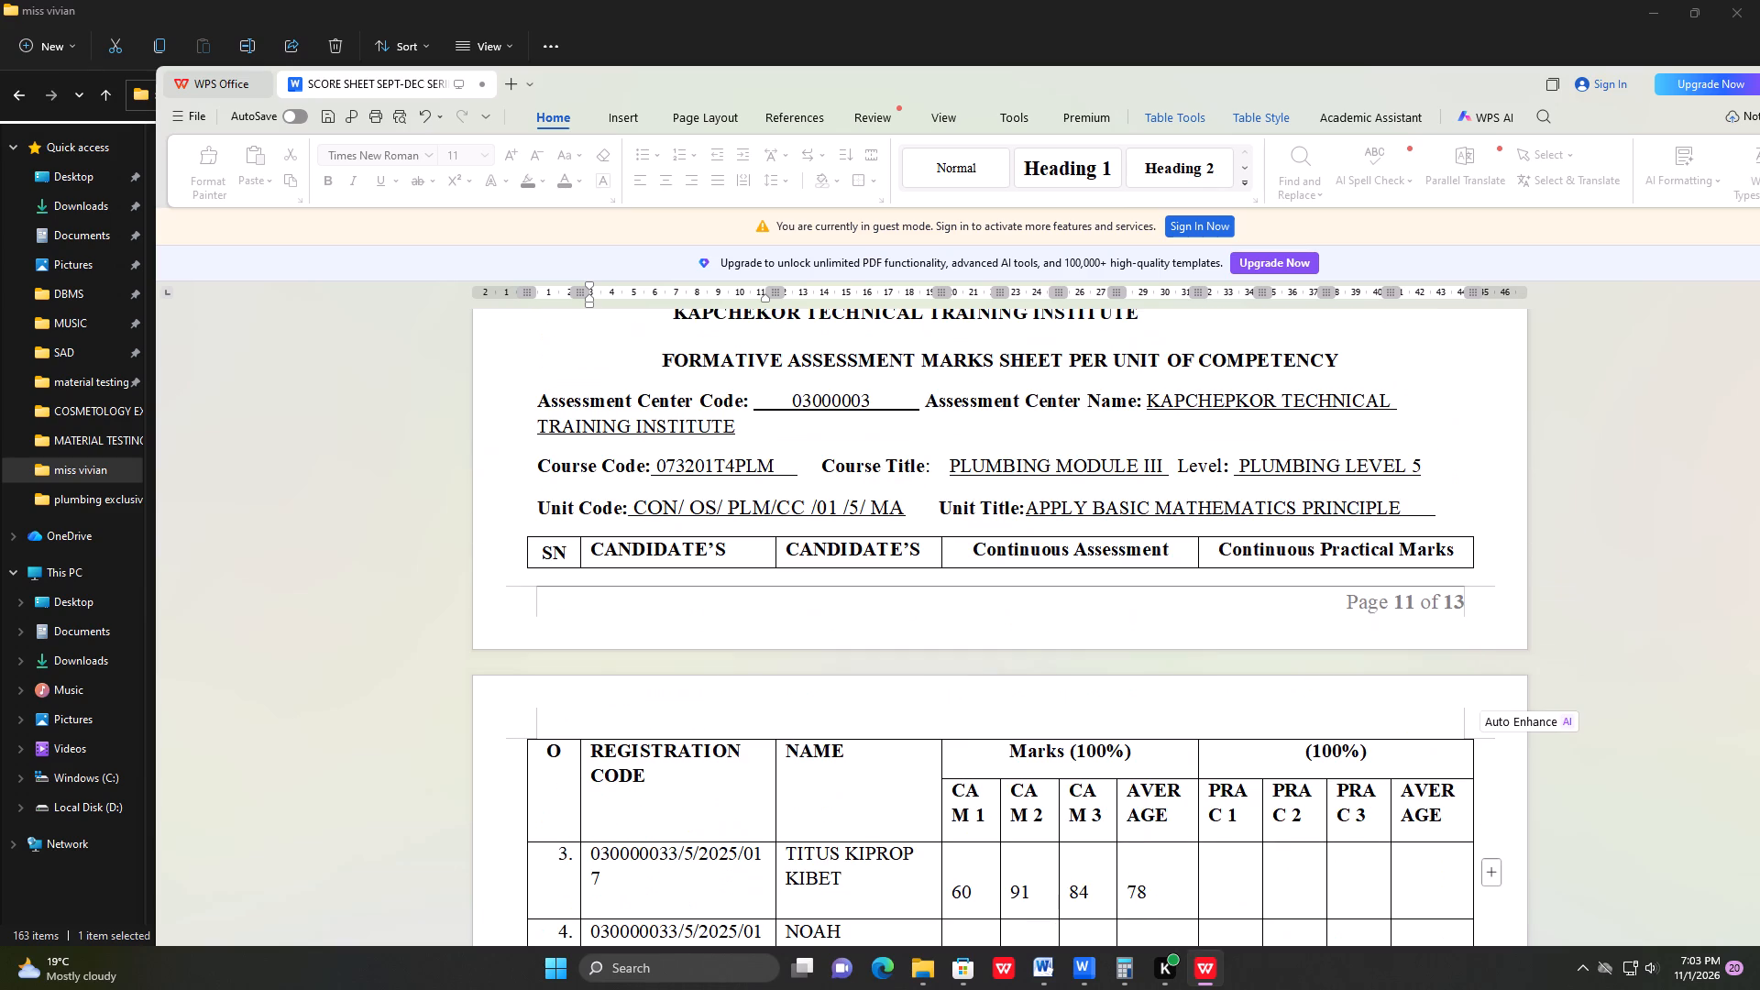
{"action": "scroll", "coordinate": [914, 567], "scroll_direction": "down", "scroll_amount": 5}
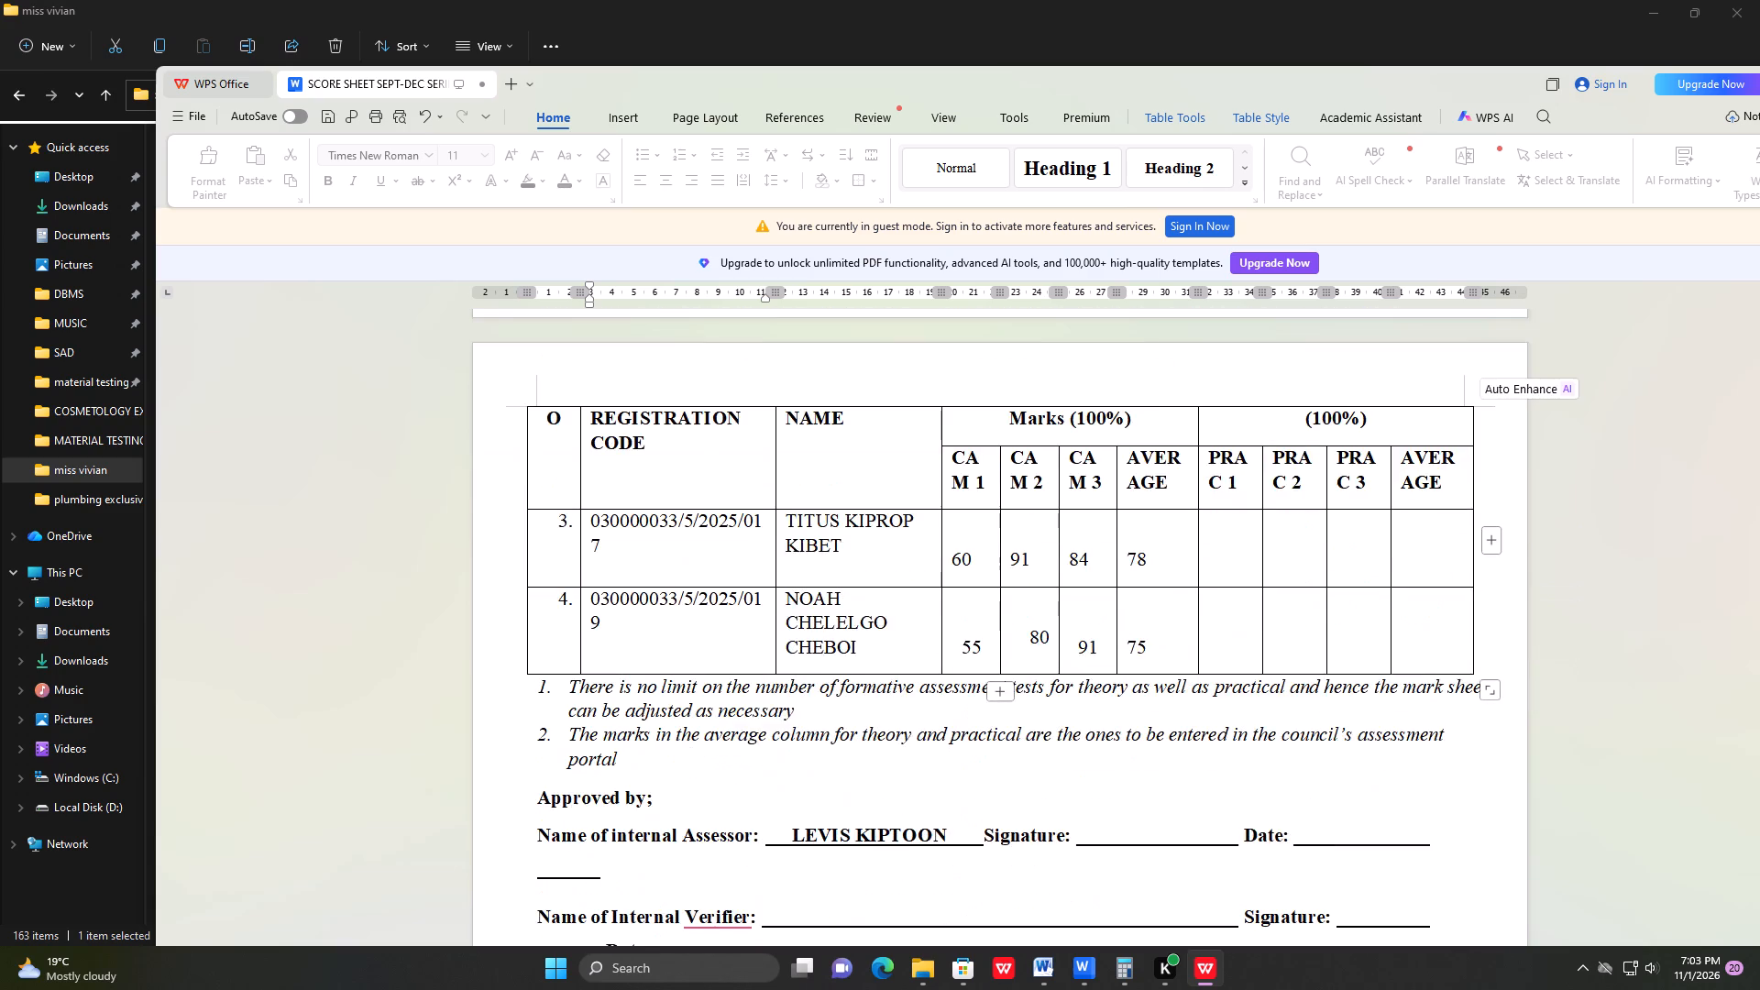
{"action": "scroll", "coordinate": [917, 567], "scroll_direction": "down", "scroll_amount": 13}
{"action": "scroll", "coordinate": [918, 571], "scroll_direction": "down", "scroll_amount": 8}
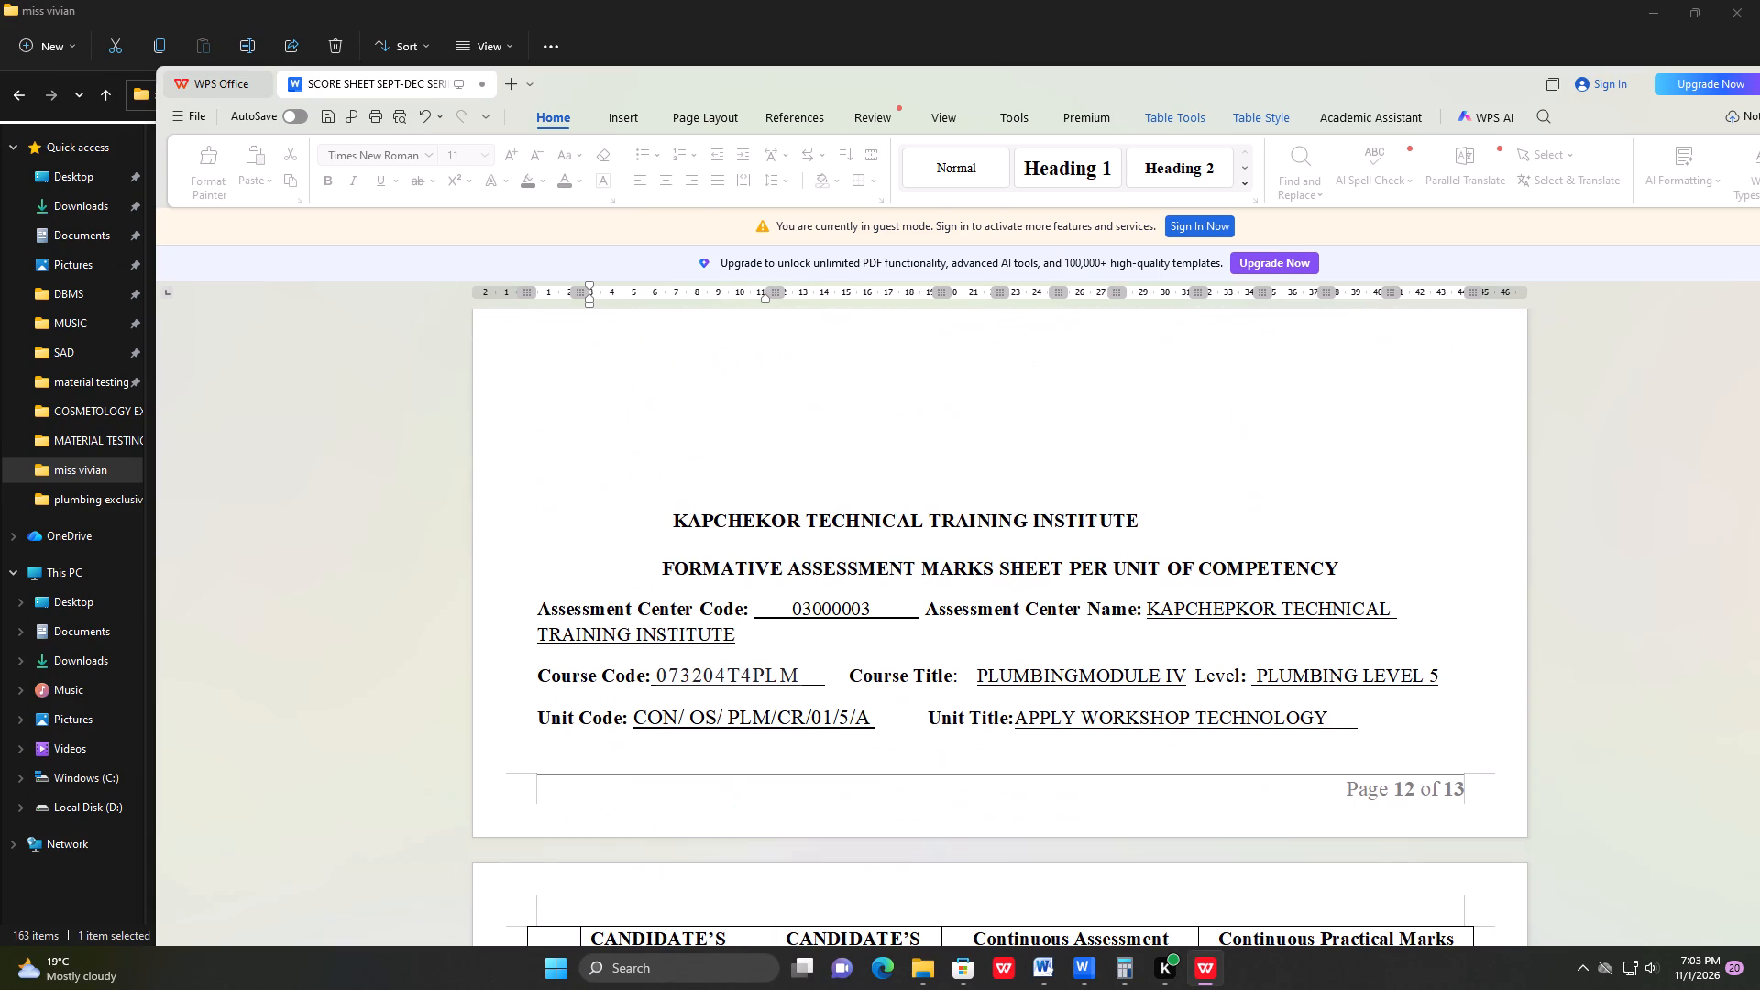
{"action": "scroll", "coordinate": [918, 571], "scroll_direction": "down", "scroll_amount": 6}
{"action": "scroll", "coordinate": [918, 571], "scroll_direction": "up", "scroll_amount": 3}
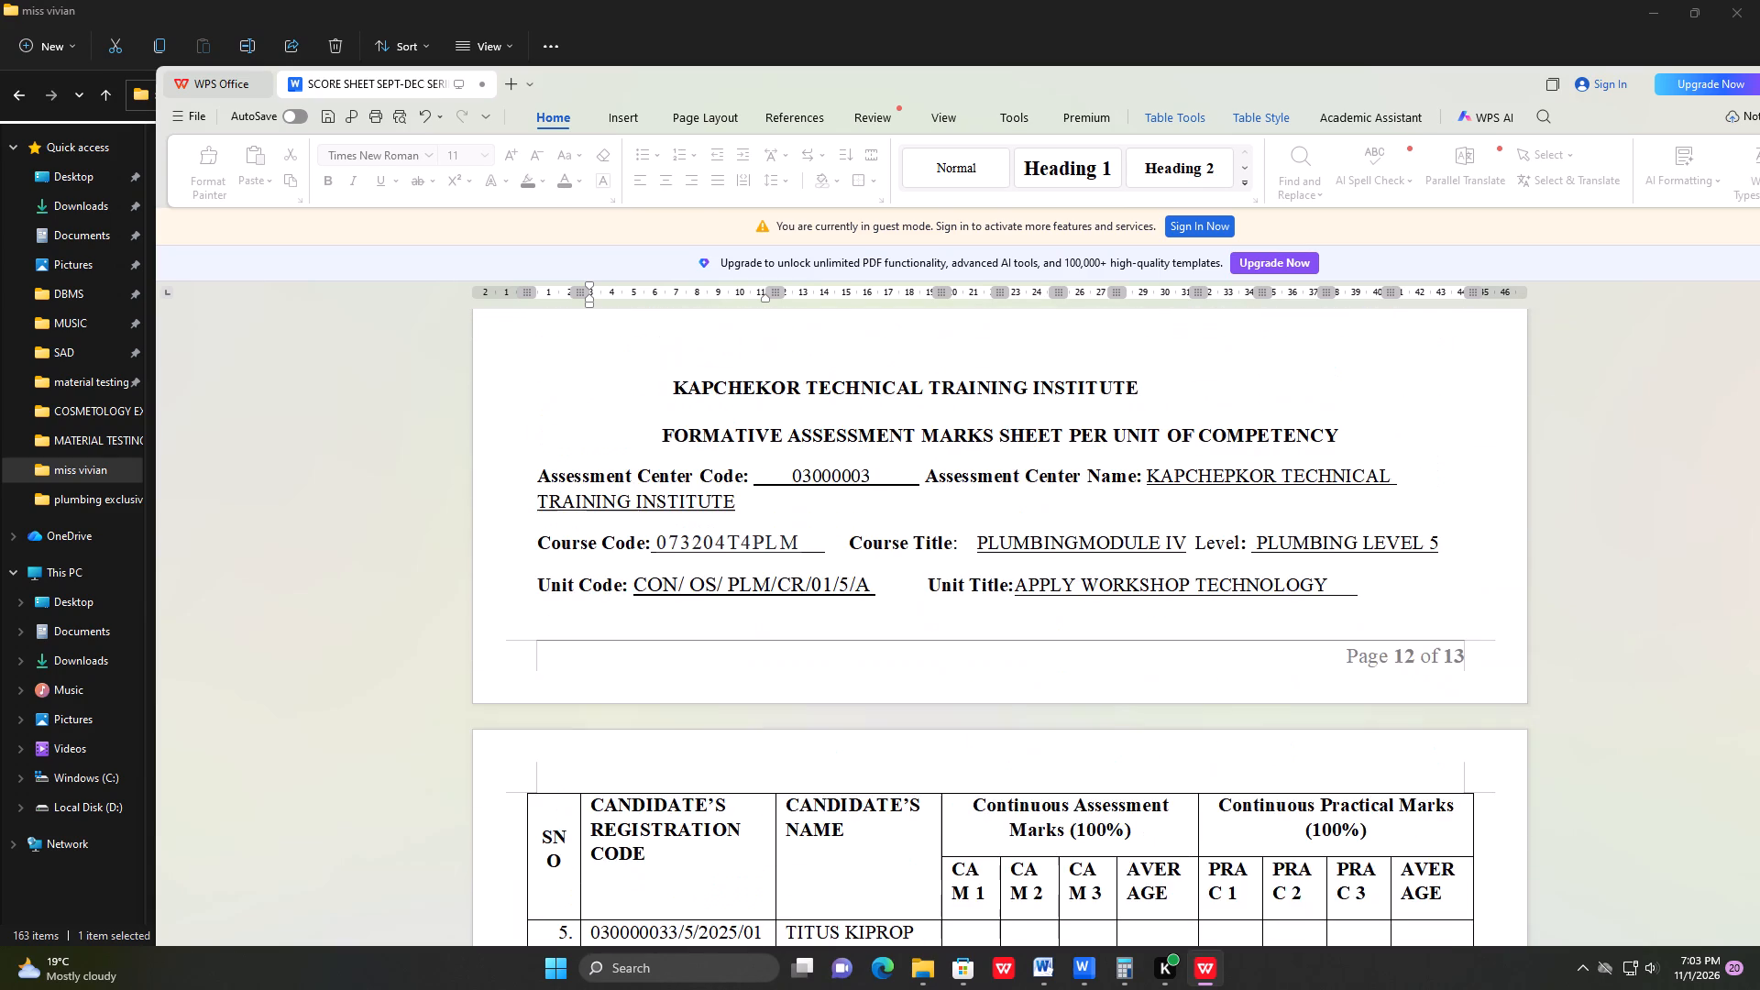
Enter 74 as the first candidate's CAM 3 mark in the Module IV Apply Workshop Technology marks sheet.
{"action": "scroll", "coordinate": [918, 571], "scroll_direction": "down", "scroll_amount": 7}
{"action": "left_click", "coordinate": [1027, 579]}
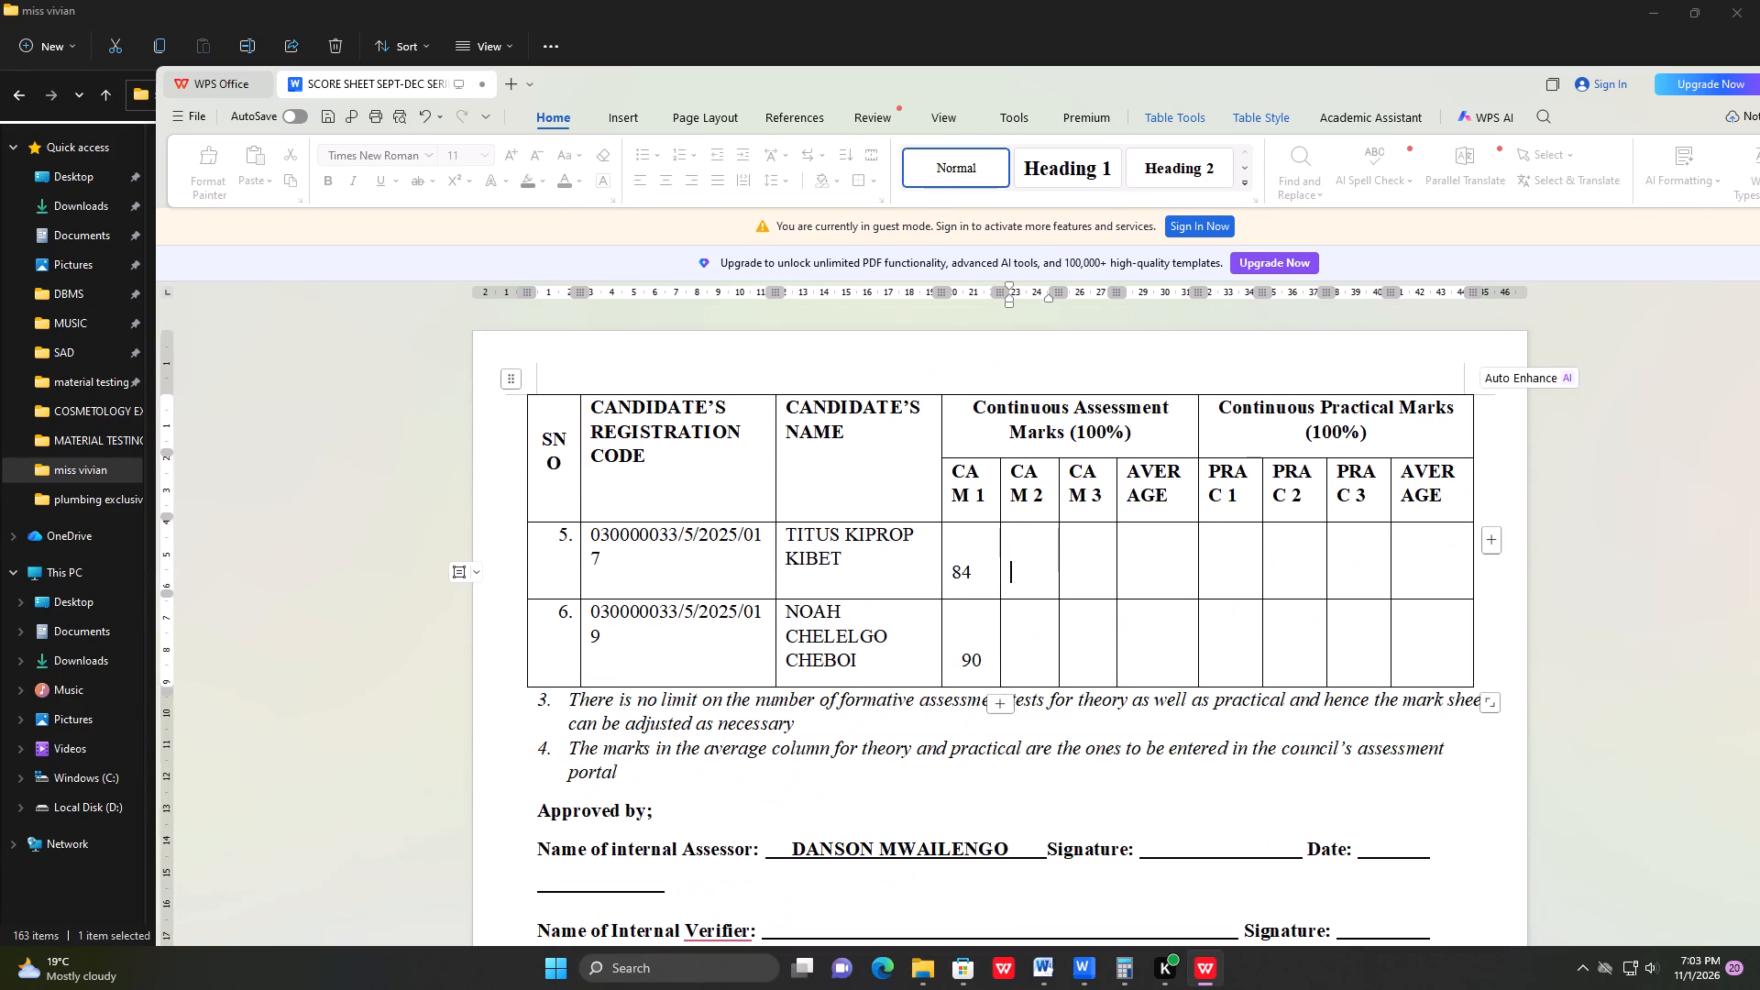
{"action": "left_click", "coordinate": [1093, 556]}
{"action": "scroll", "coordinate": [1085, 565], "scroll_direction": "up", "scroll_amount": 4}
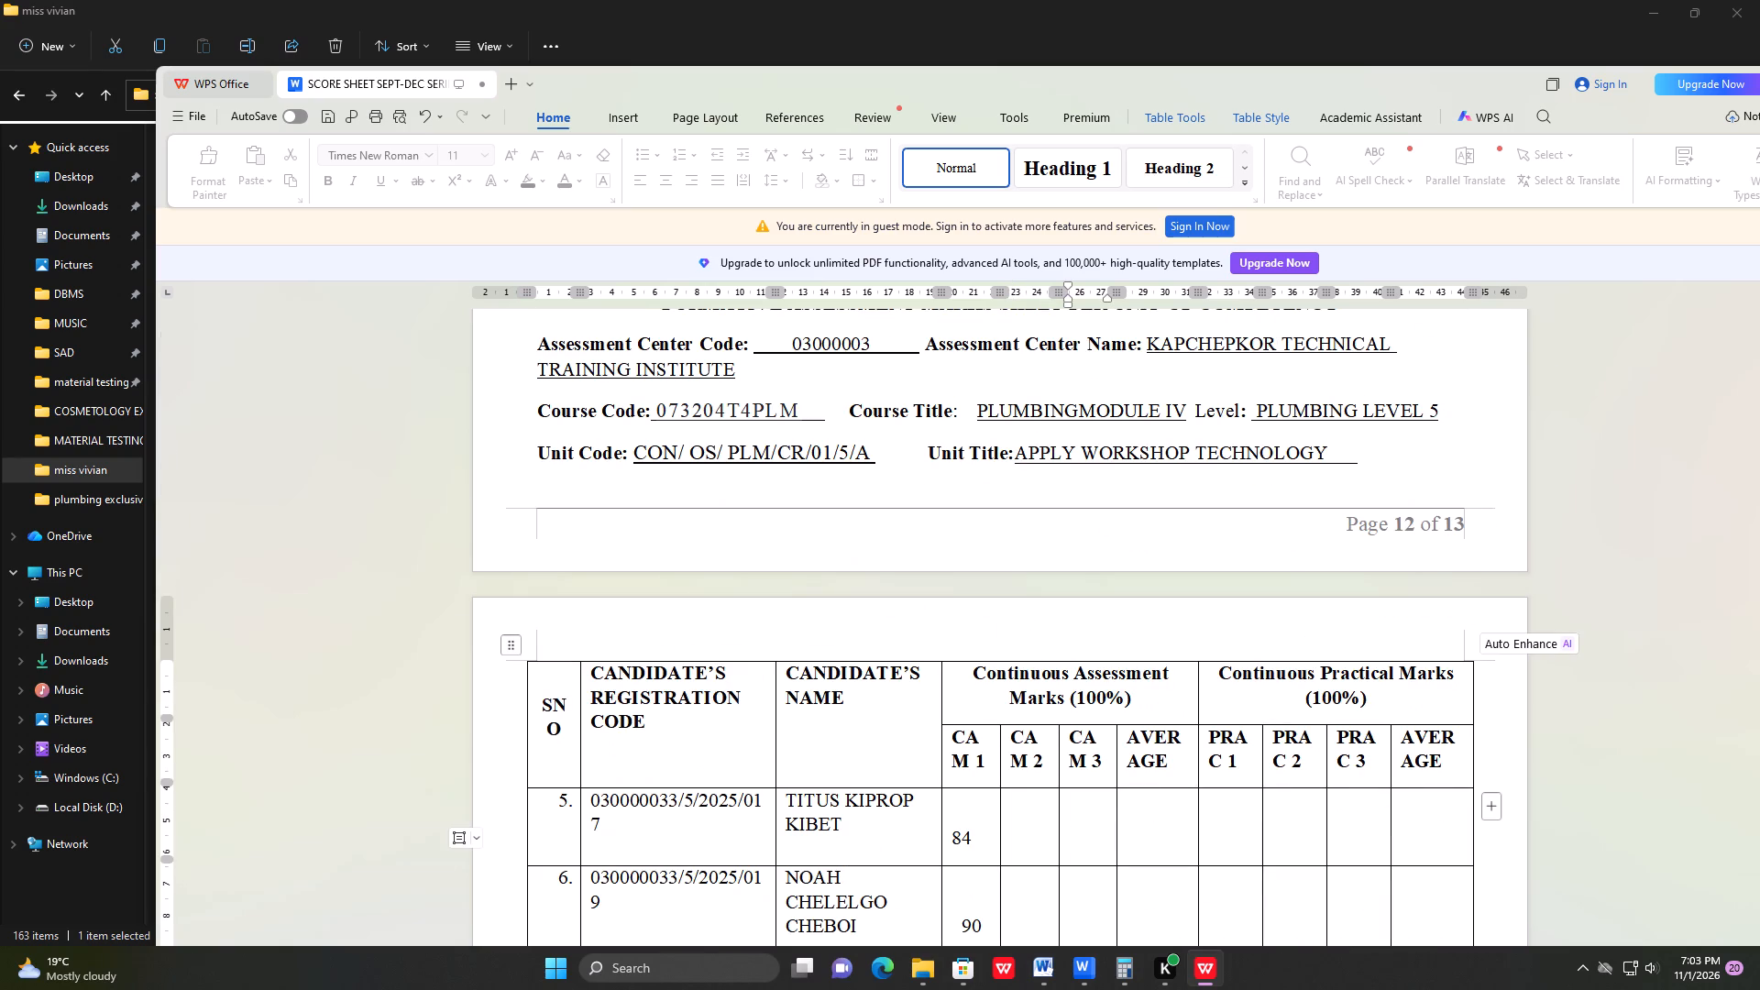
{"action": "scroll", "coordinate": [1088, 566], "scroll_direction": "down", "scroll_amount": 3}
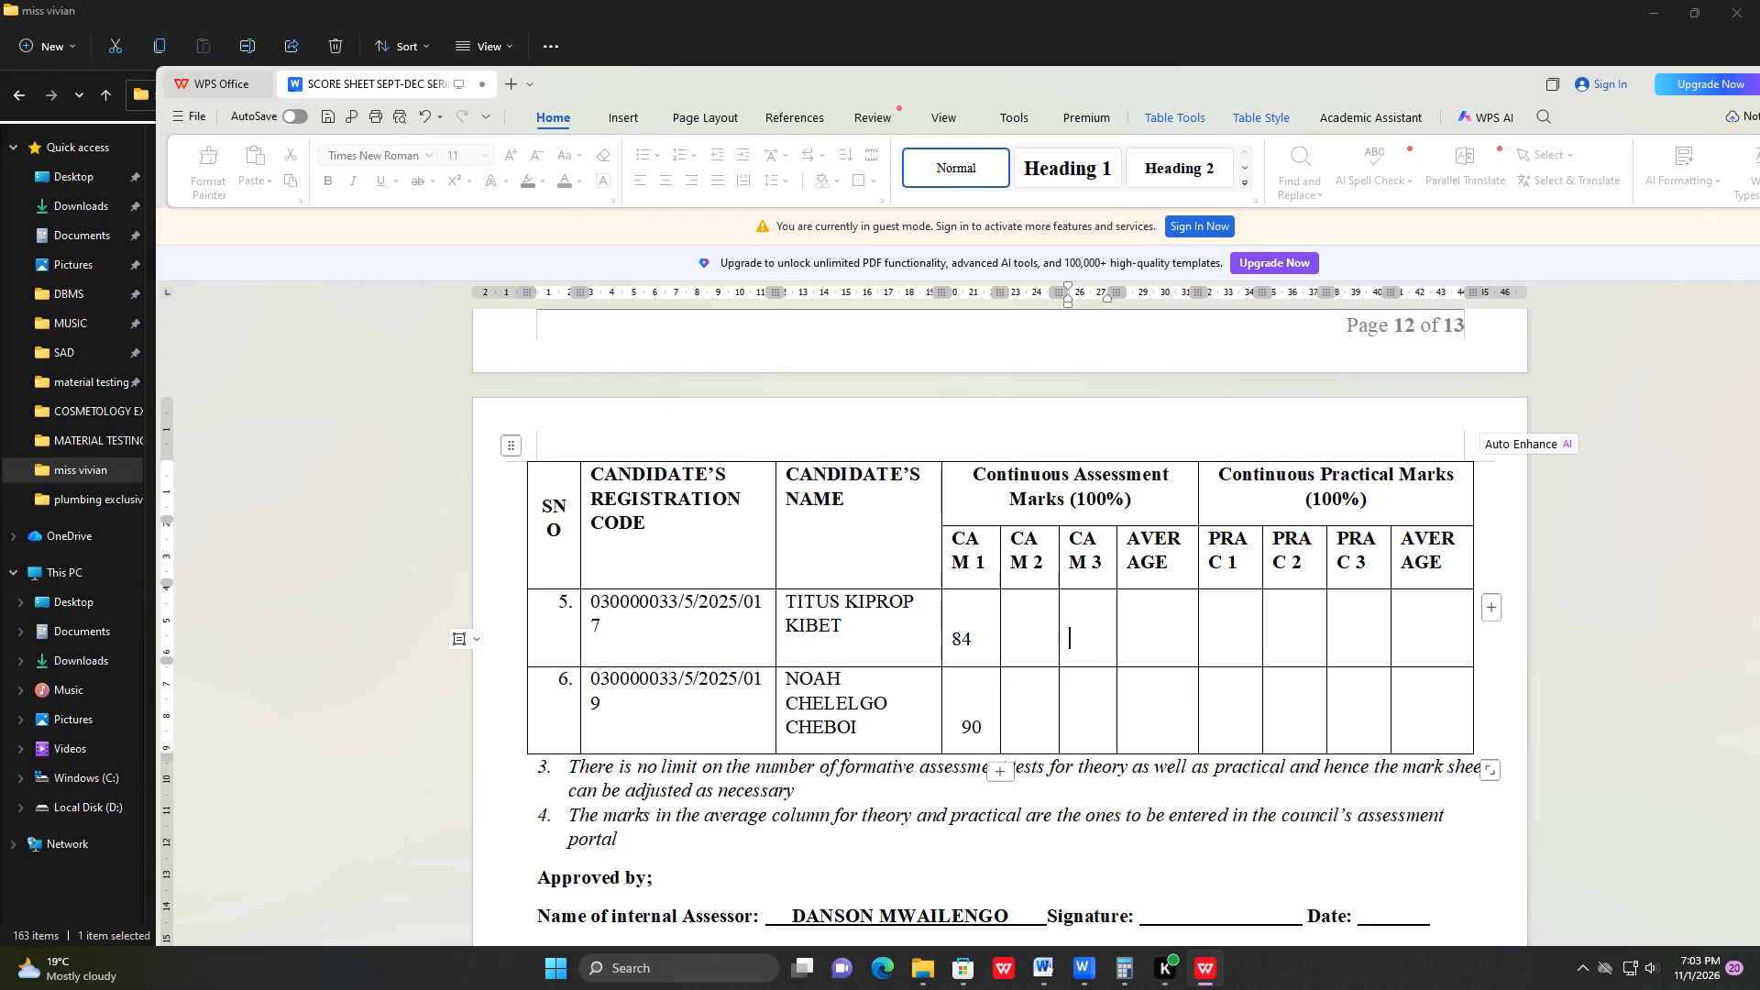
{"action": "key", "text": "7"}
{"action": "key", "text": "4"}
{"action": "left_click", "coordinate": [1086, 723]}
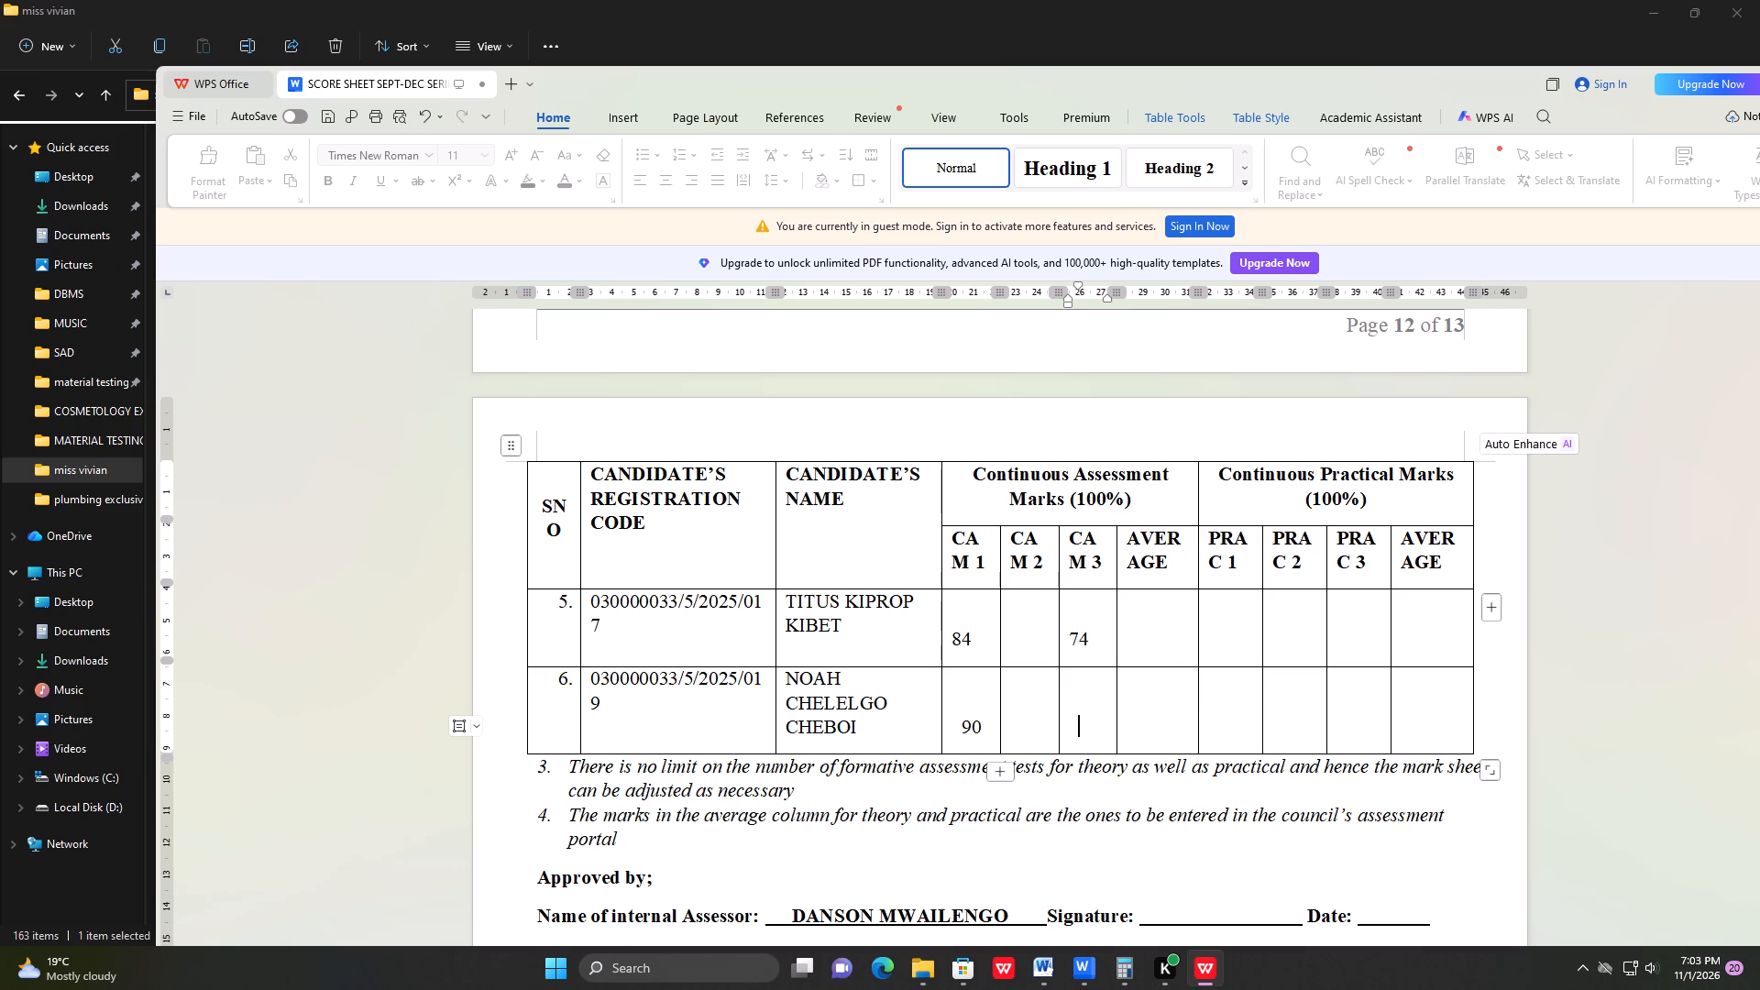
Restart the candidate serial numbering at 1 in the Module IV Workshop Technology table.
{"action": "left_click", "coordinate": [560, 602]}
{"action": "left_click", "coordinate": [625, 642]}
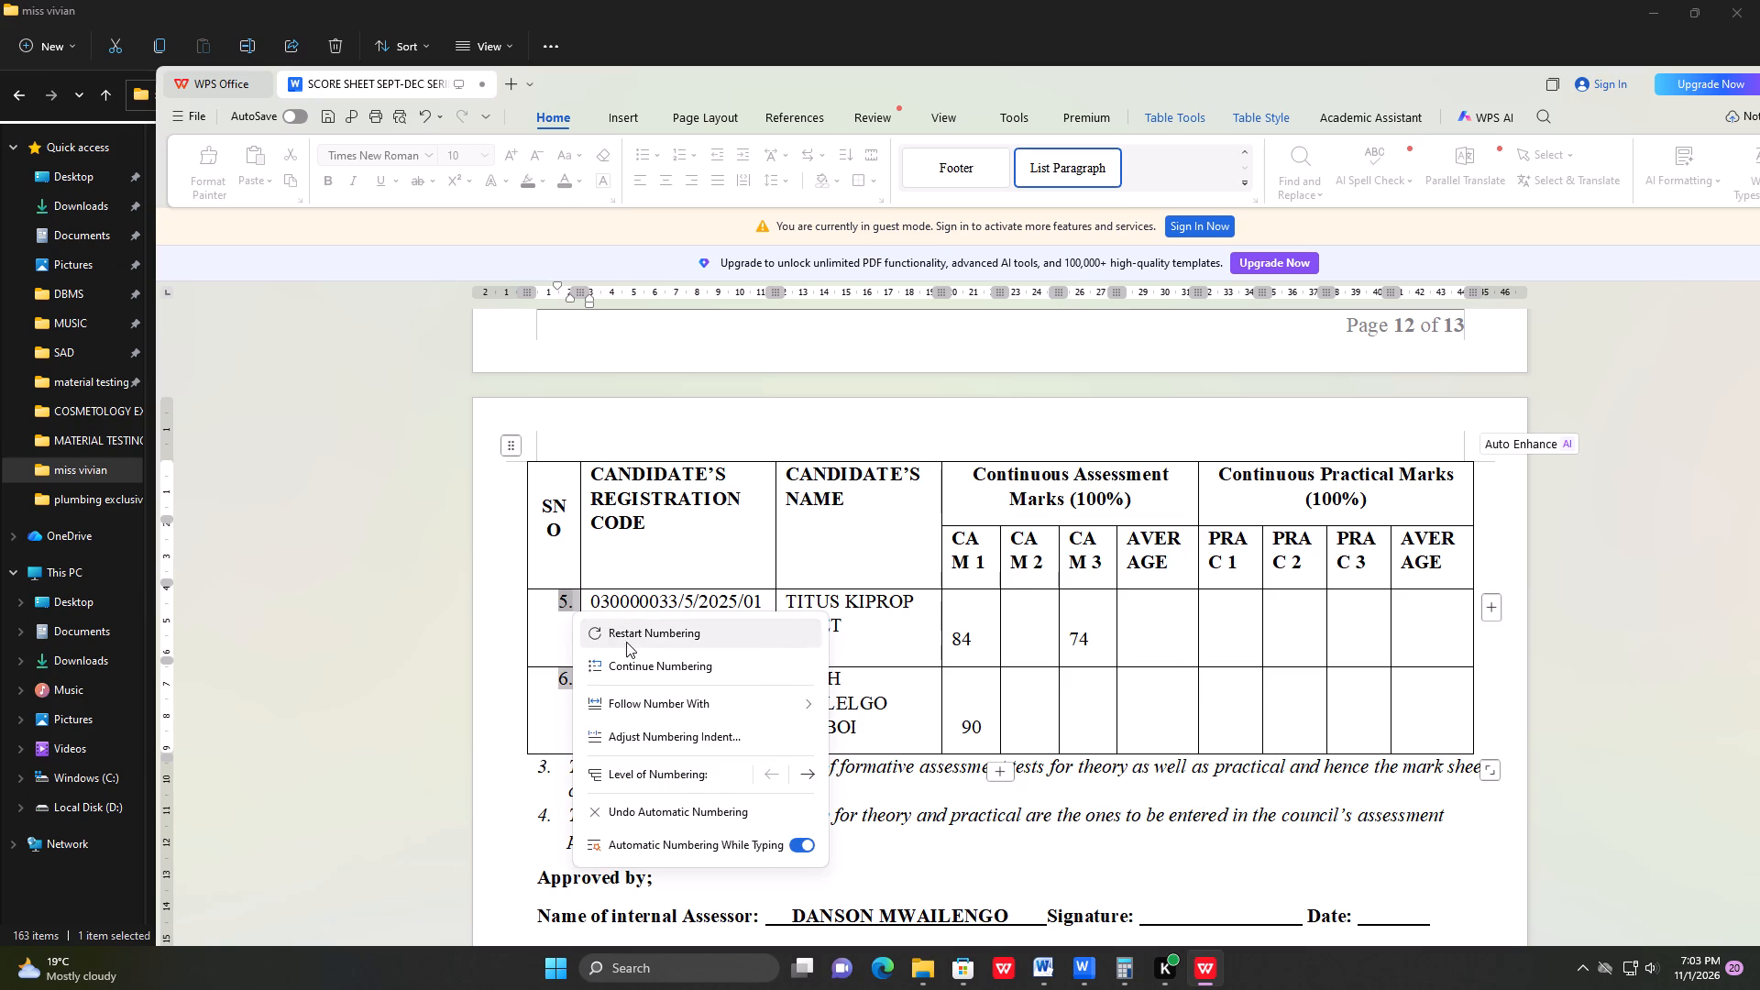
Insert one table row below candidate 2 in the Module IV Workshop Technology marks sheet.
{"action": "left_click", "coordinate": [543, 734]}
{"action": "right_click", "coordinate": [543, 734]}
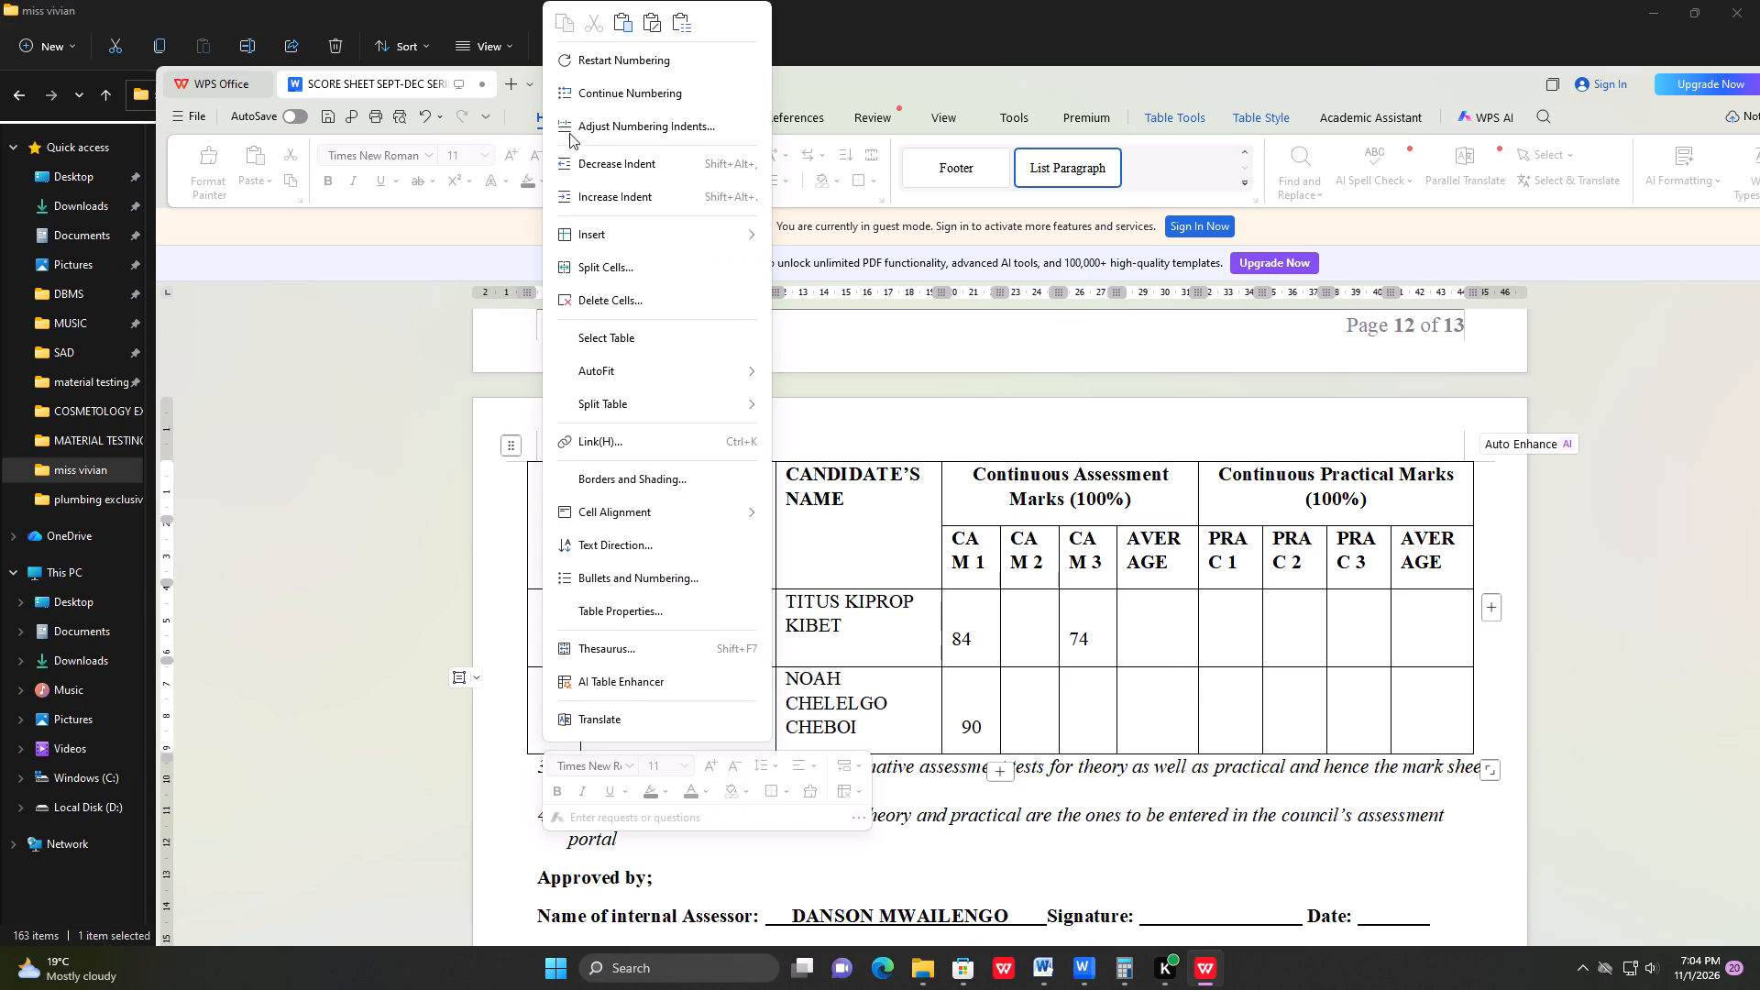
{"action": "left_click", "coordinate": [597, 231]}
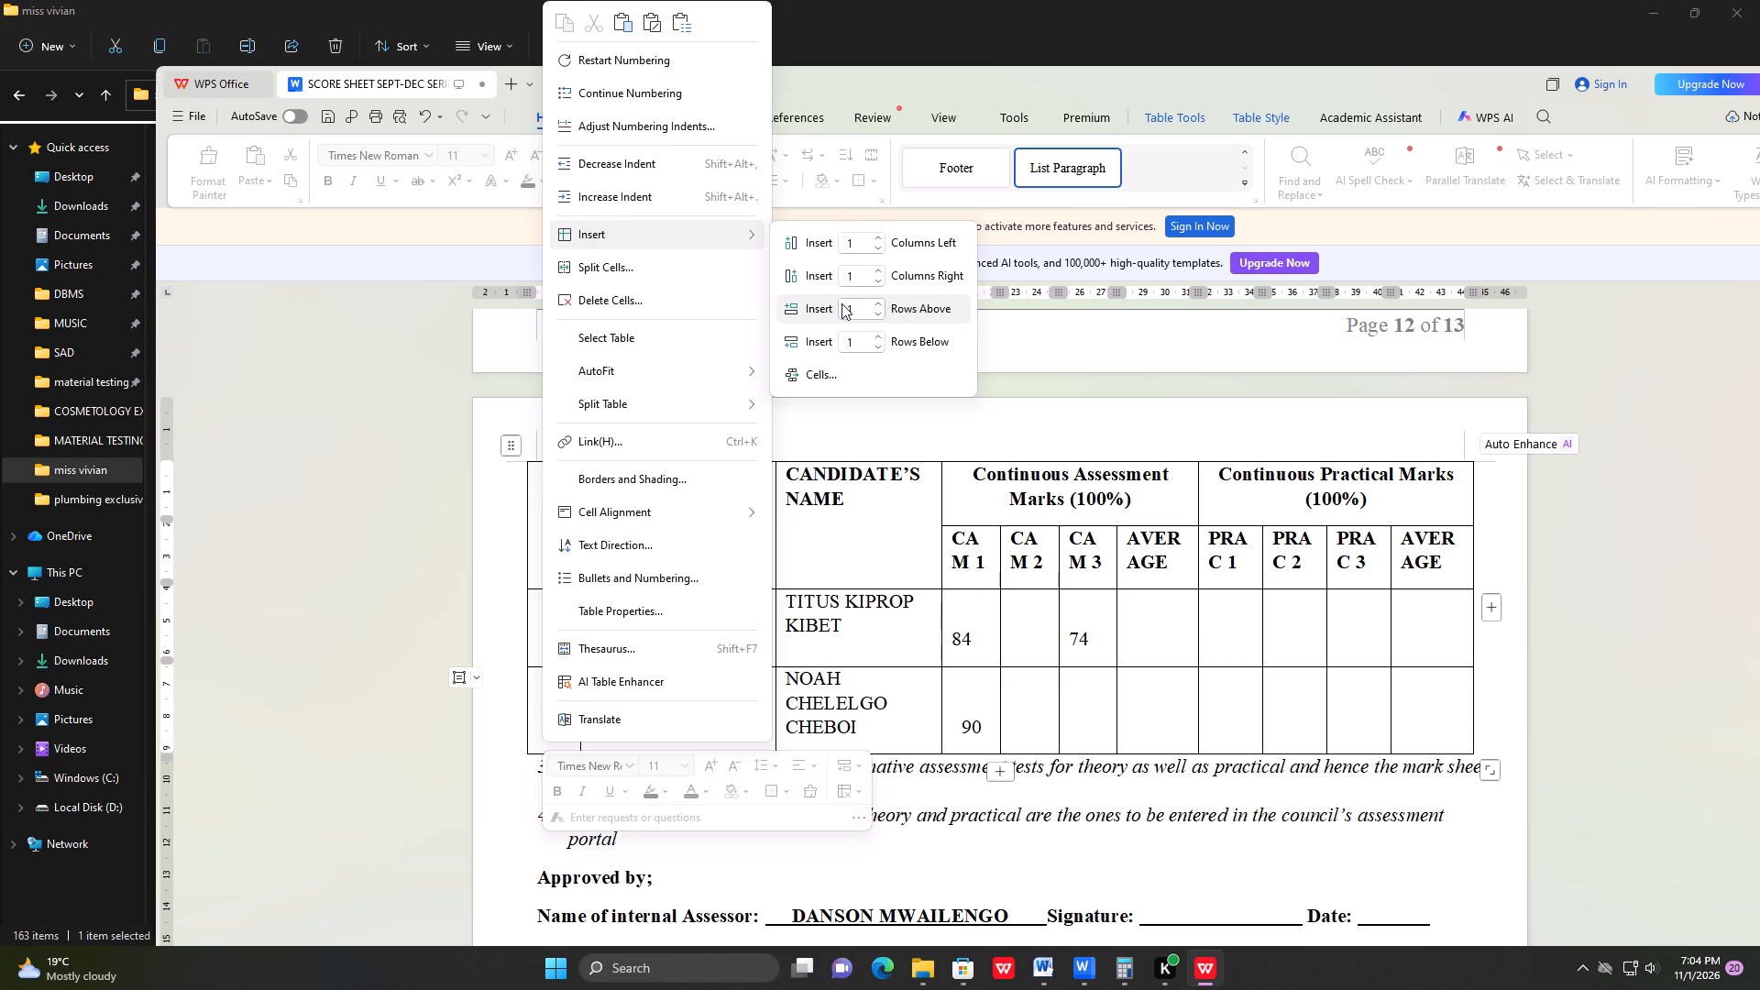
{"action": "left_click", "coordinate": [857, 338]}
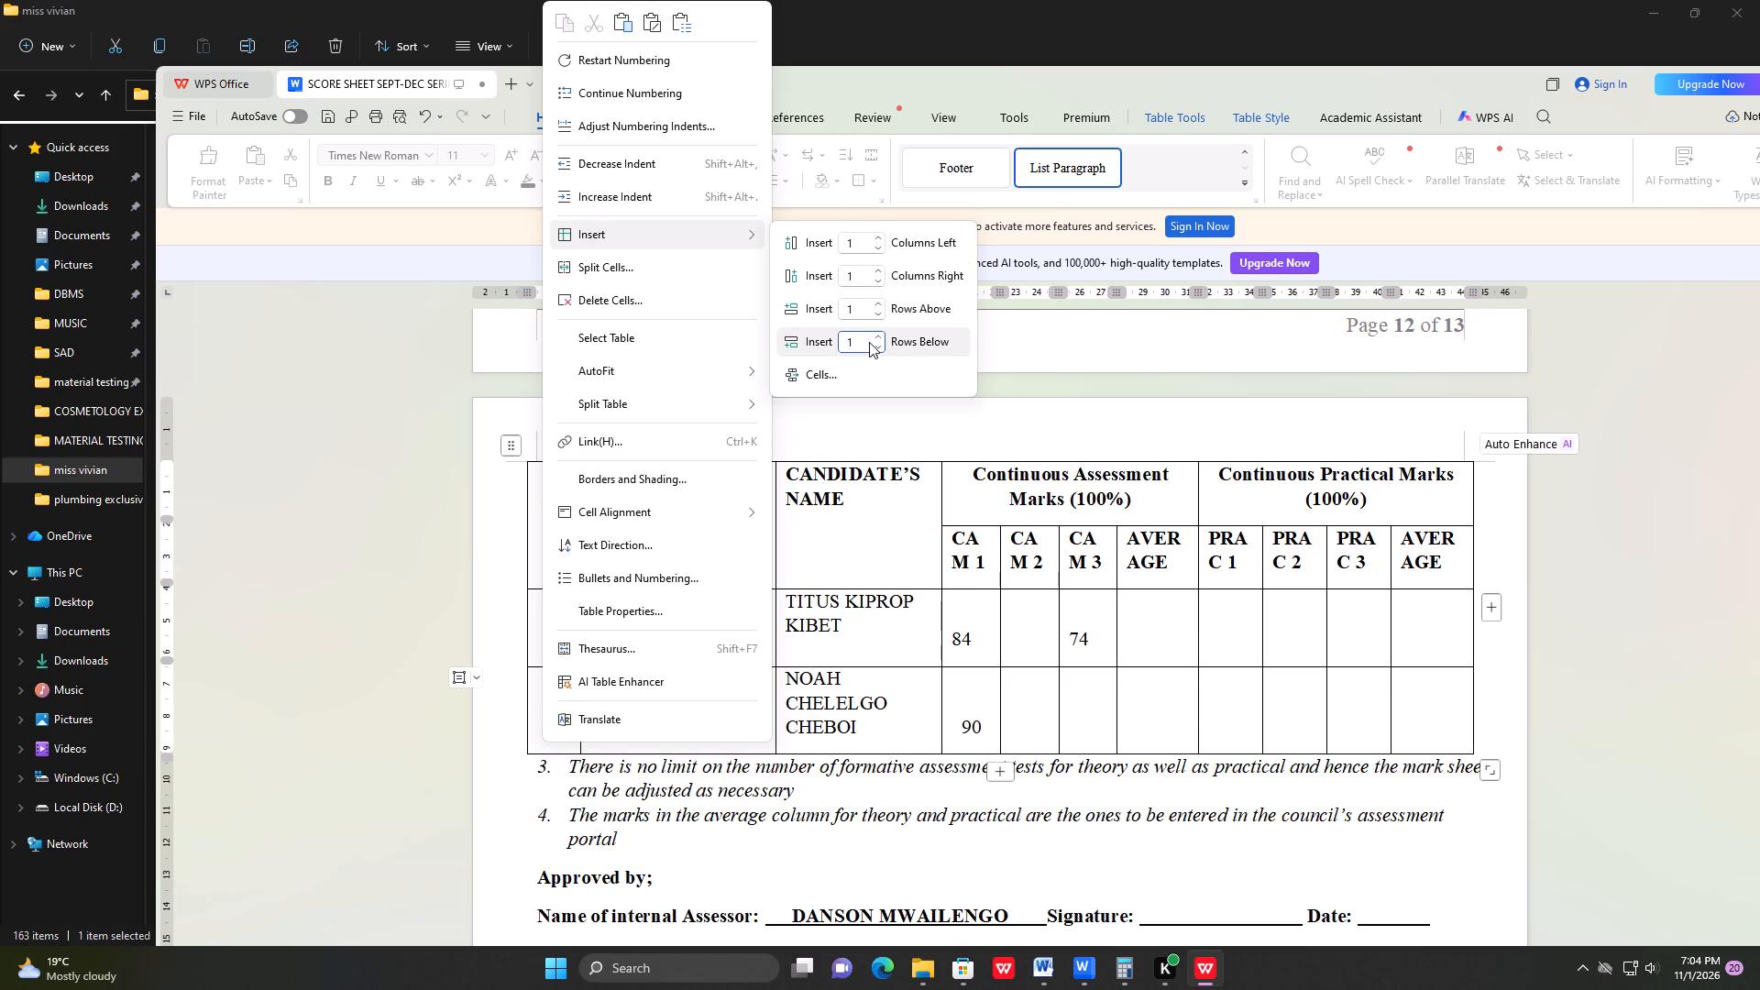
{"action": "left_click", "coordinate": [841, 346]}
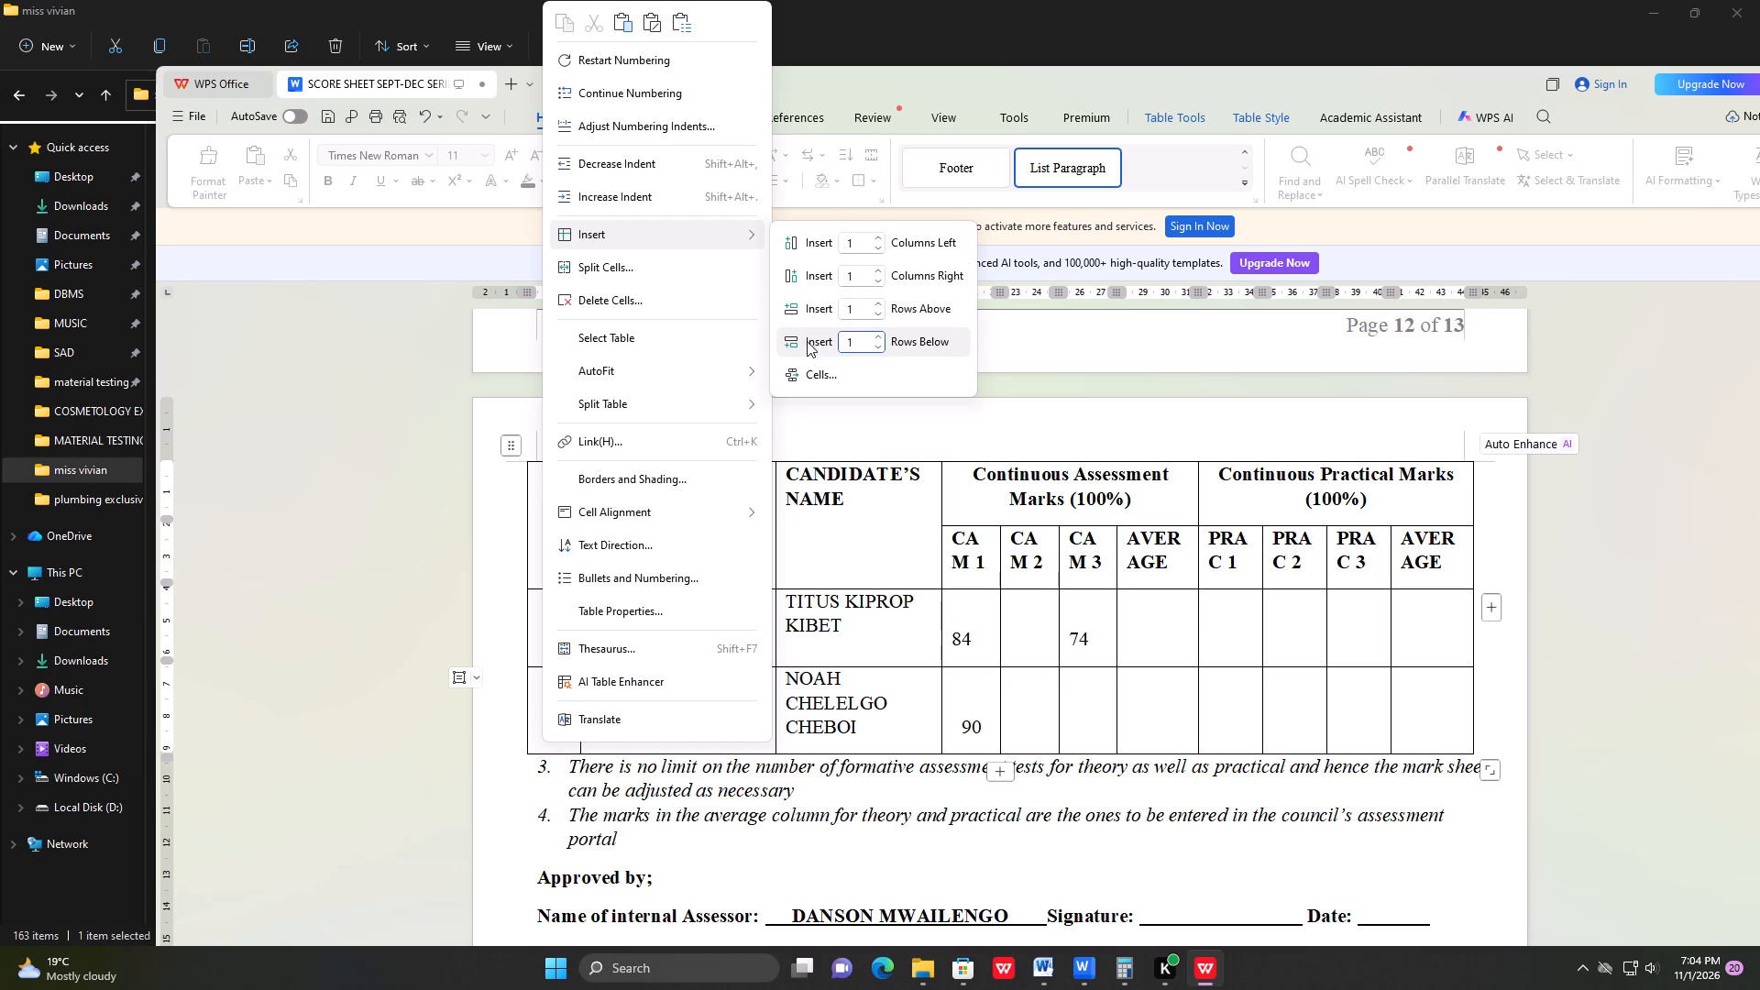
{"action": "left_click", "coordinate": [807, 340]}
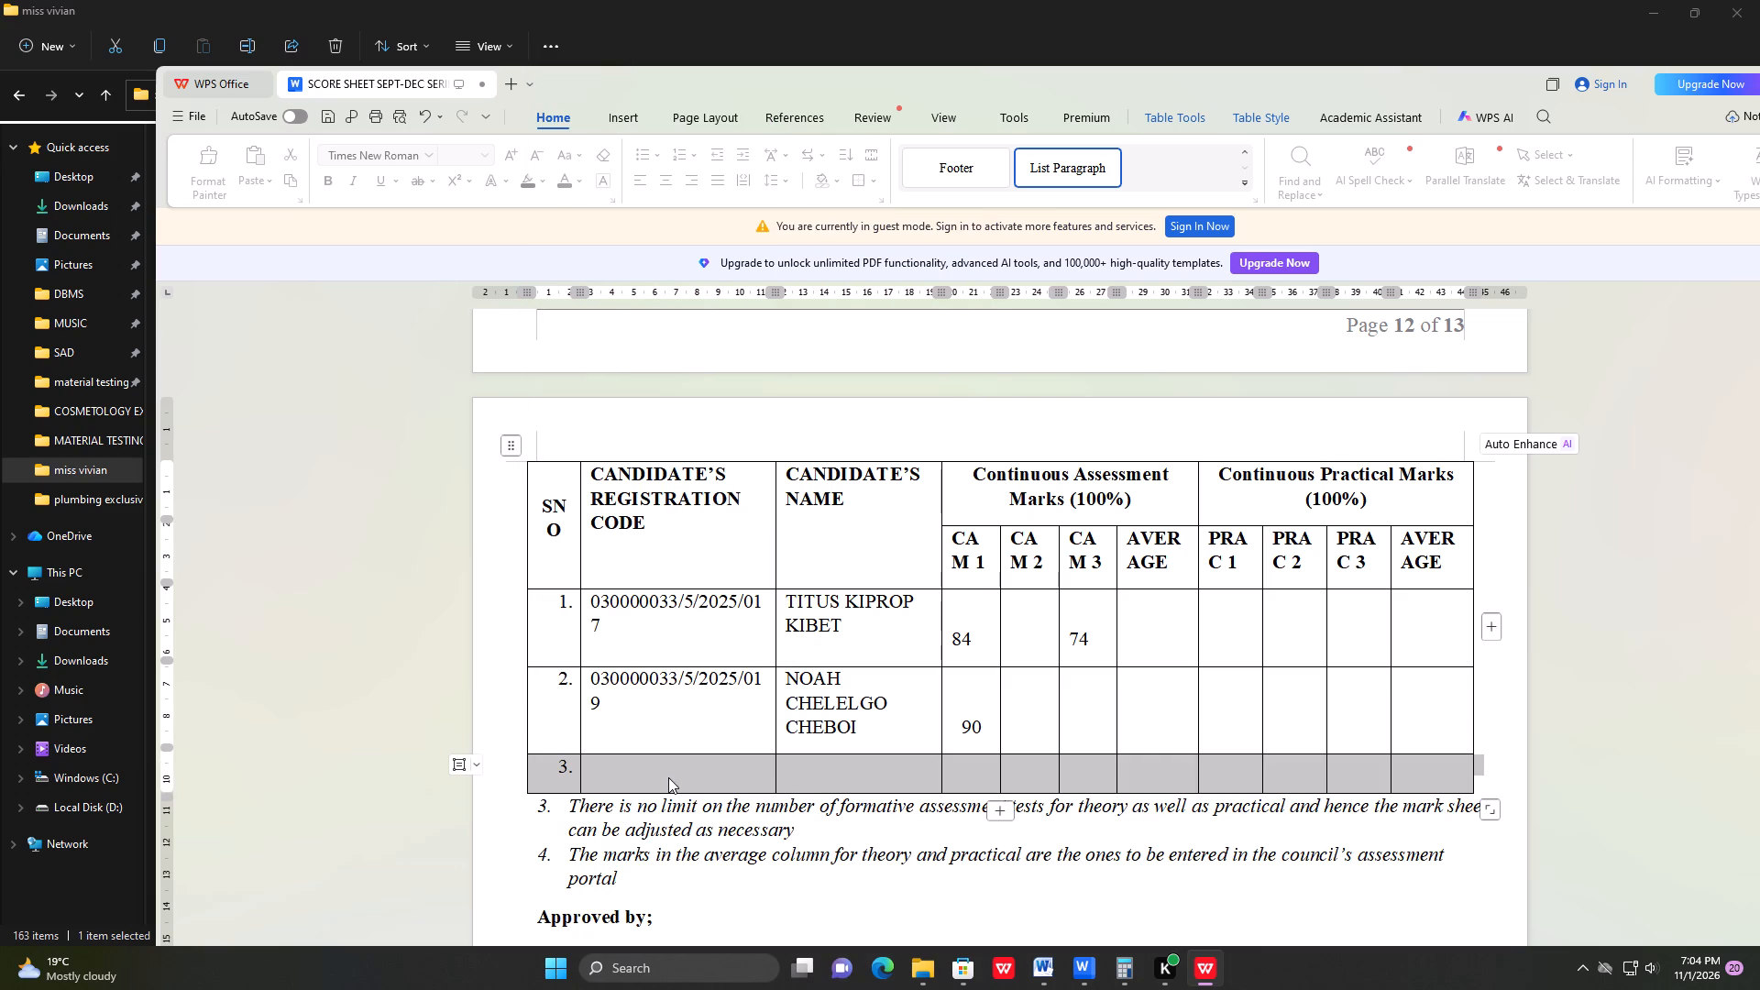
{"action": "left_click", "coordinate": [668, 777]}
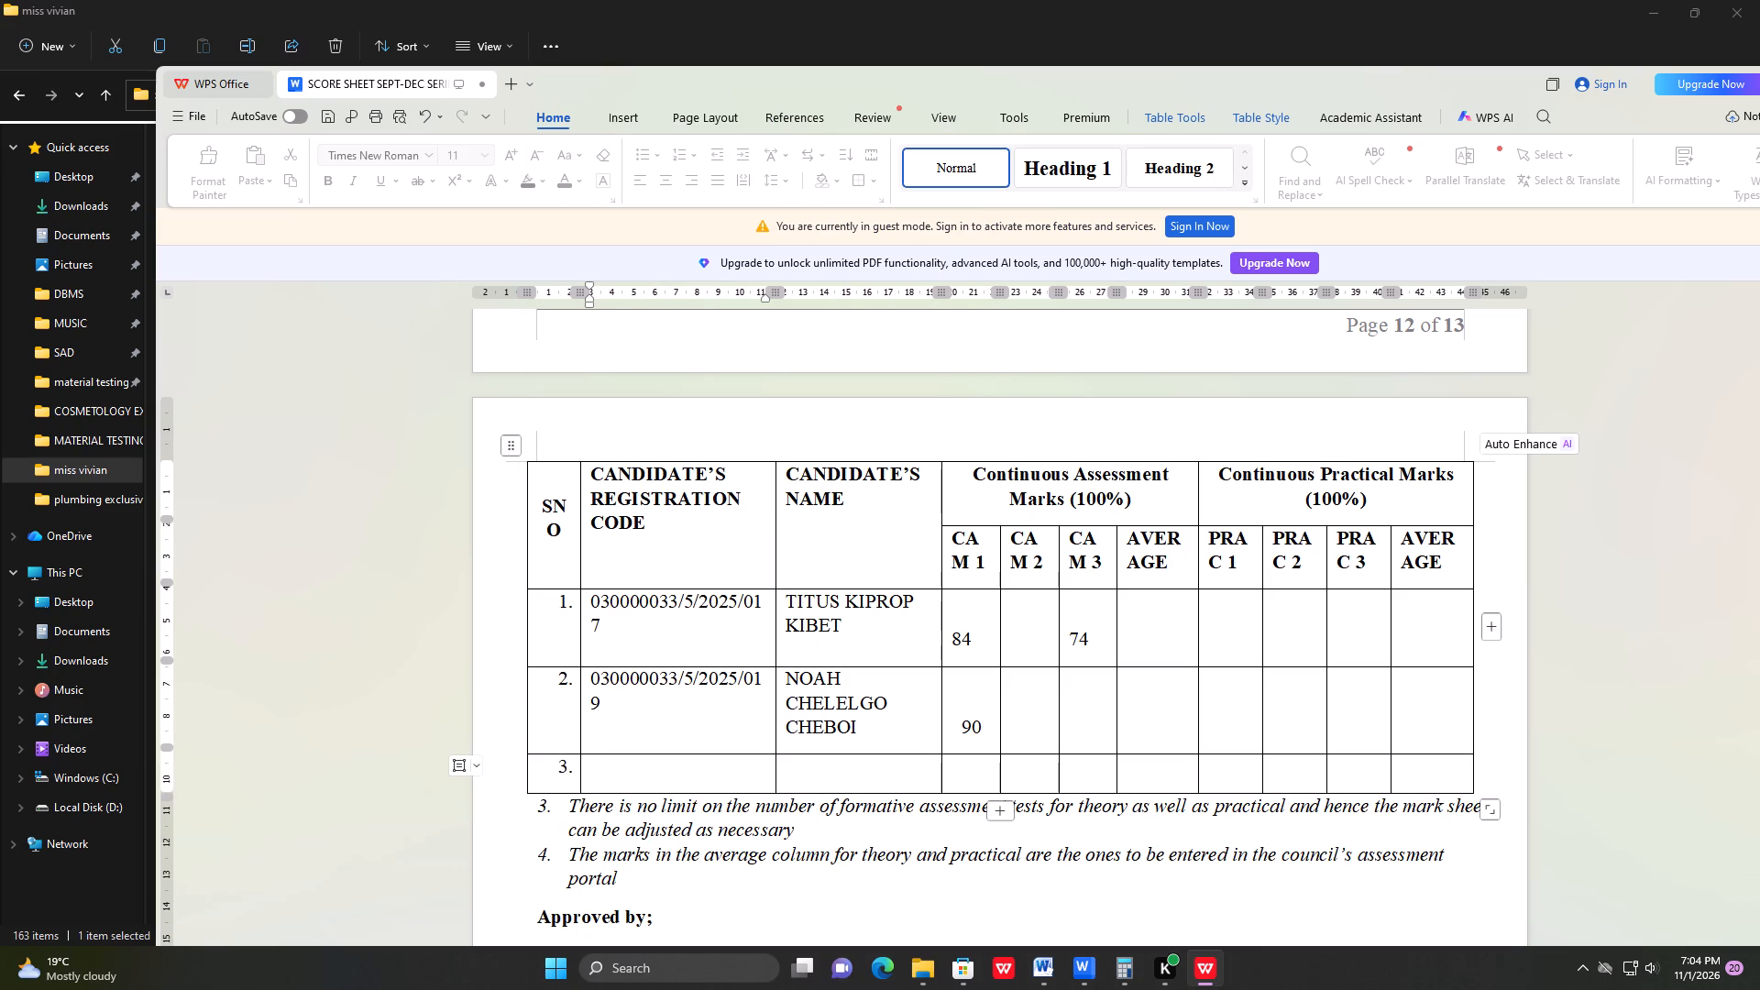
Copy candidate 2's registration code into the registration code cell of the new candidate 3 row.
{"action": "left_click_drag", "start_coordinate": [621, 712], "coordinate": [593, 686]}
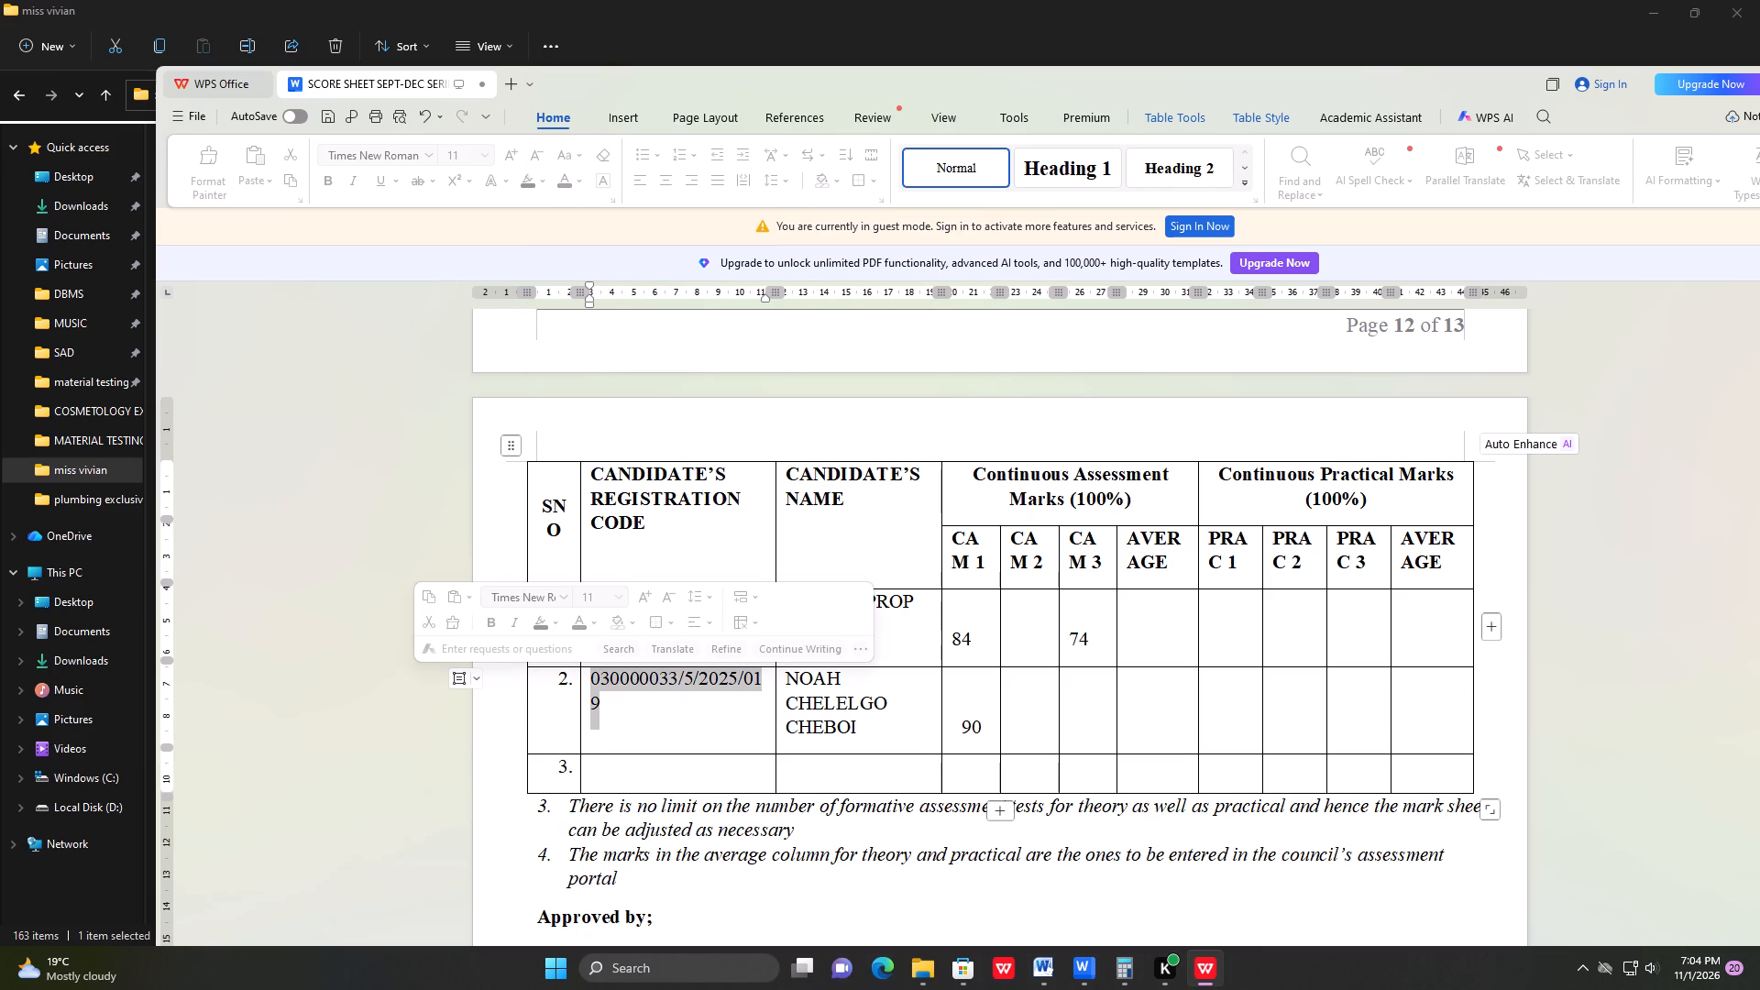
{"action": "key", "text": "ctrl+c"}
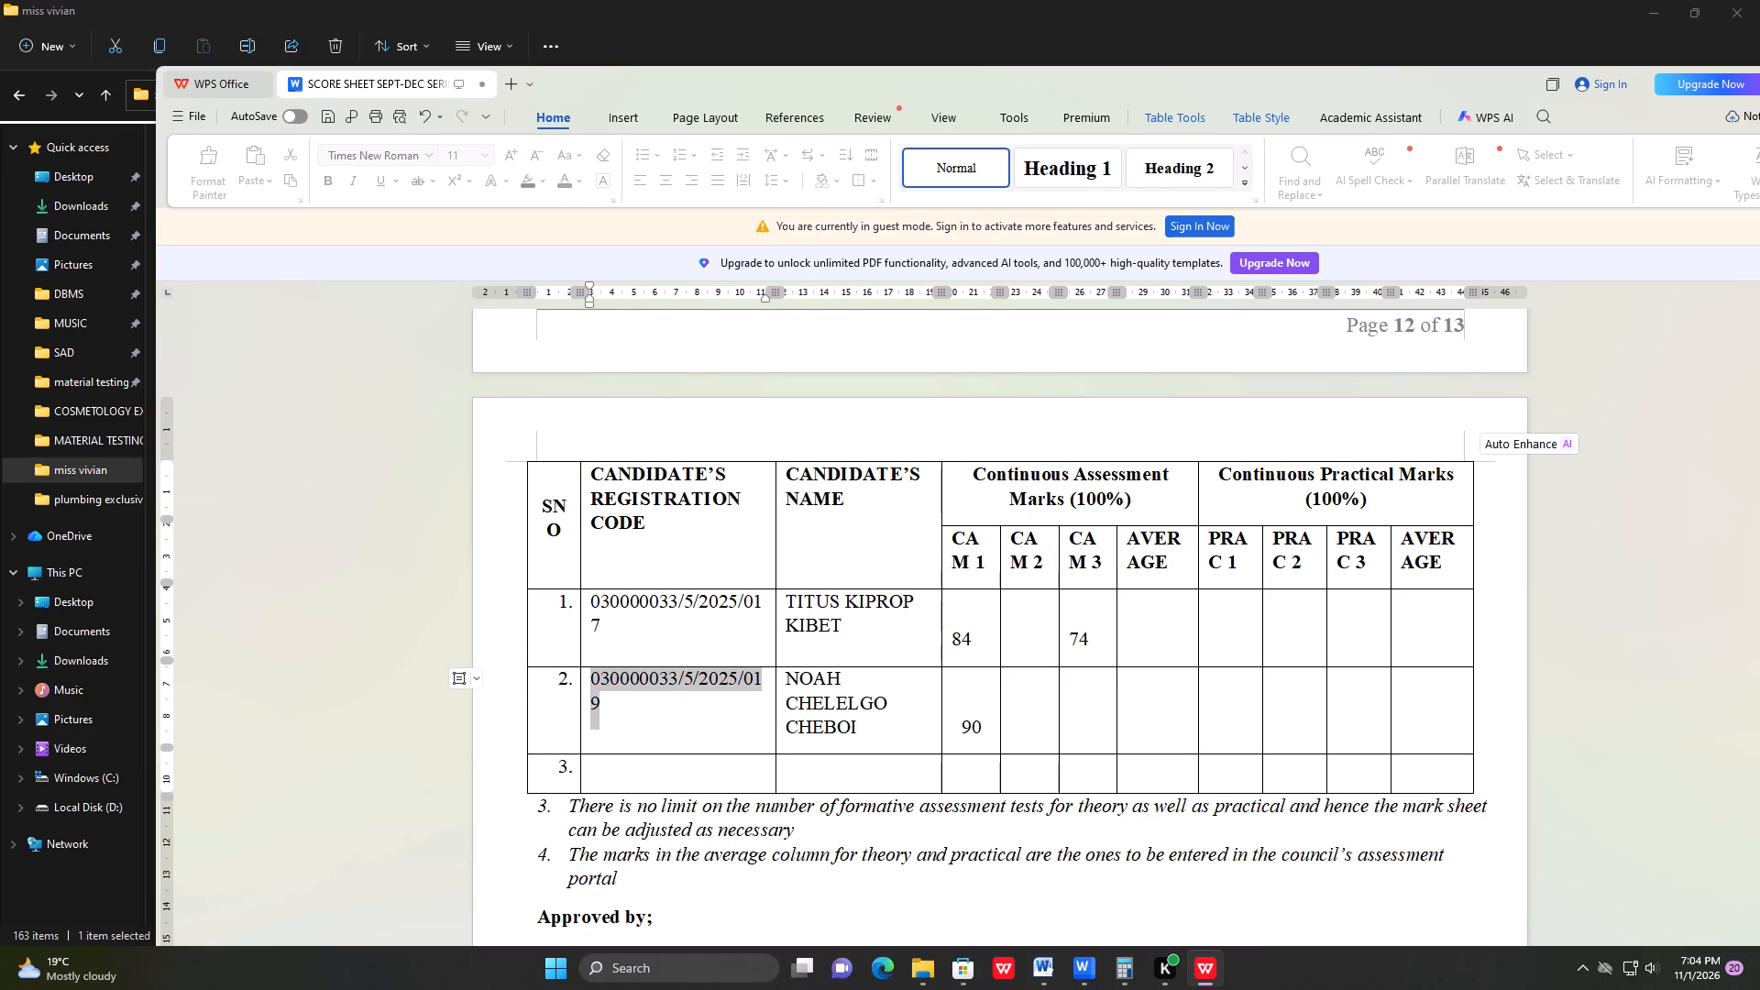
{"action": "left_click", "coordinate": [610, 777]}
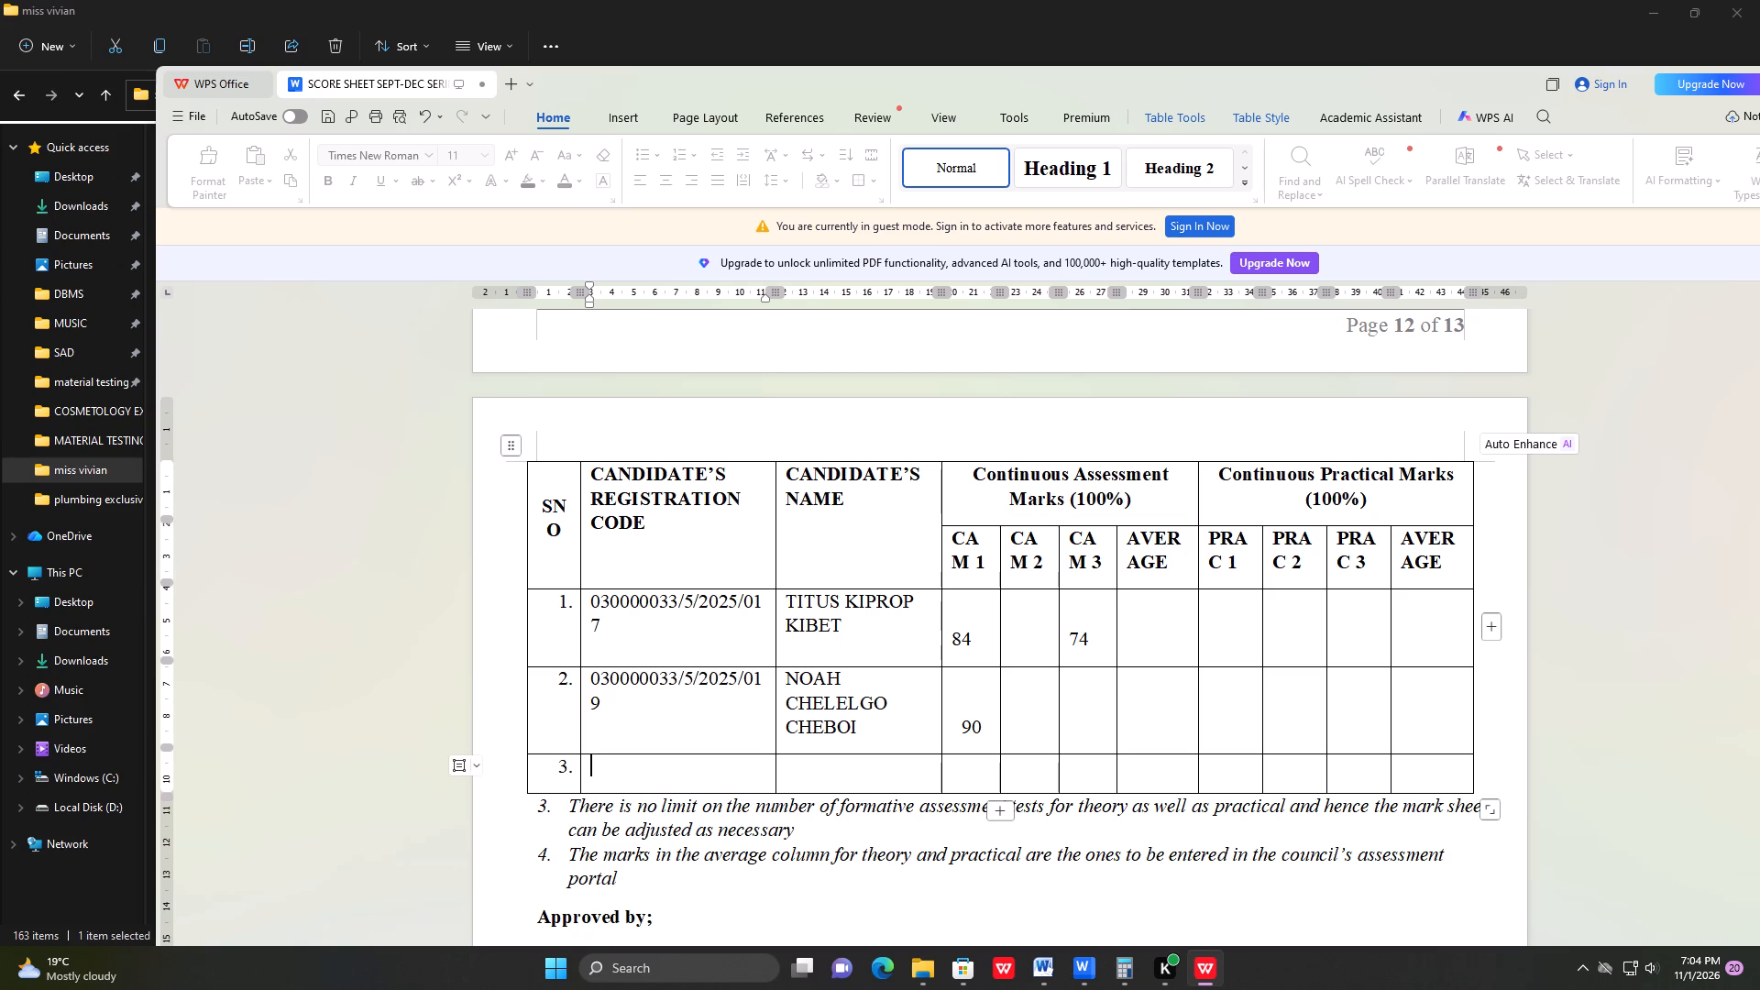
{"action": "key", "text": "ctrl+v"}
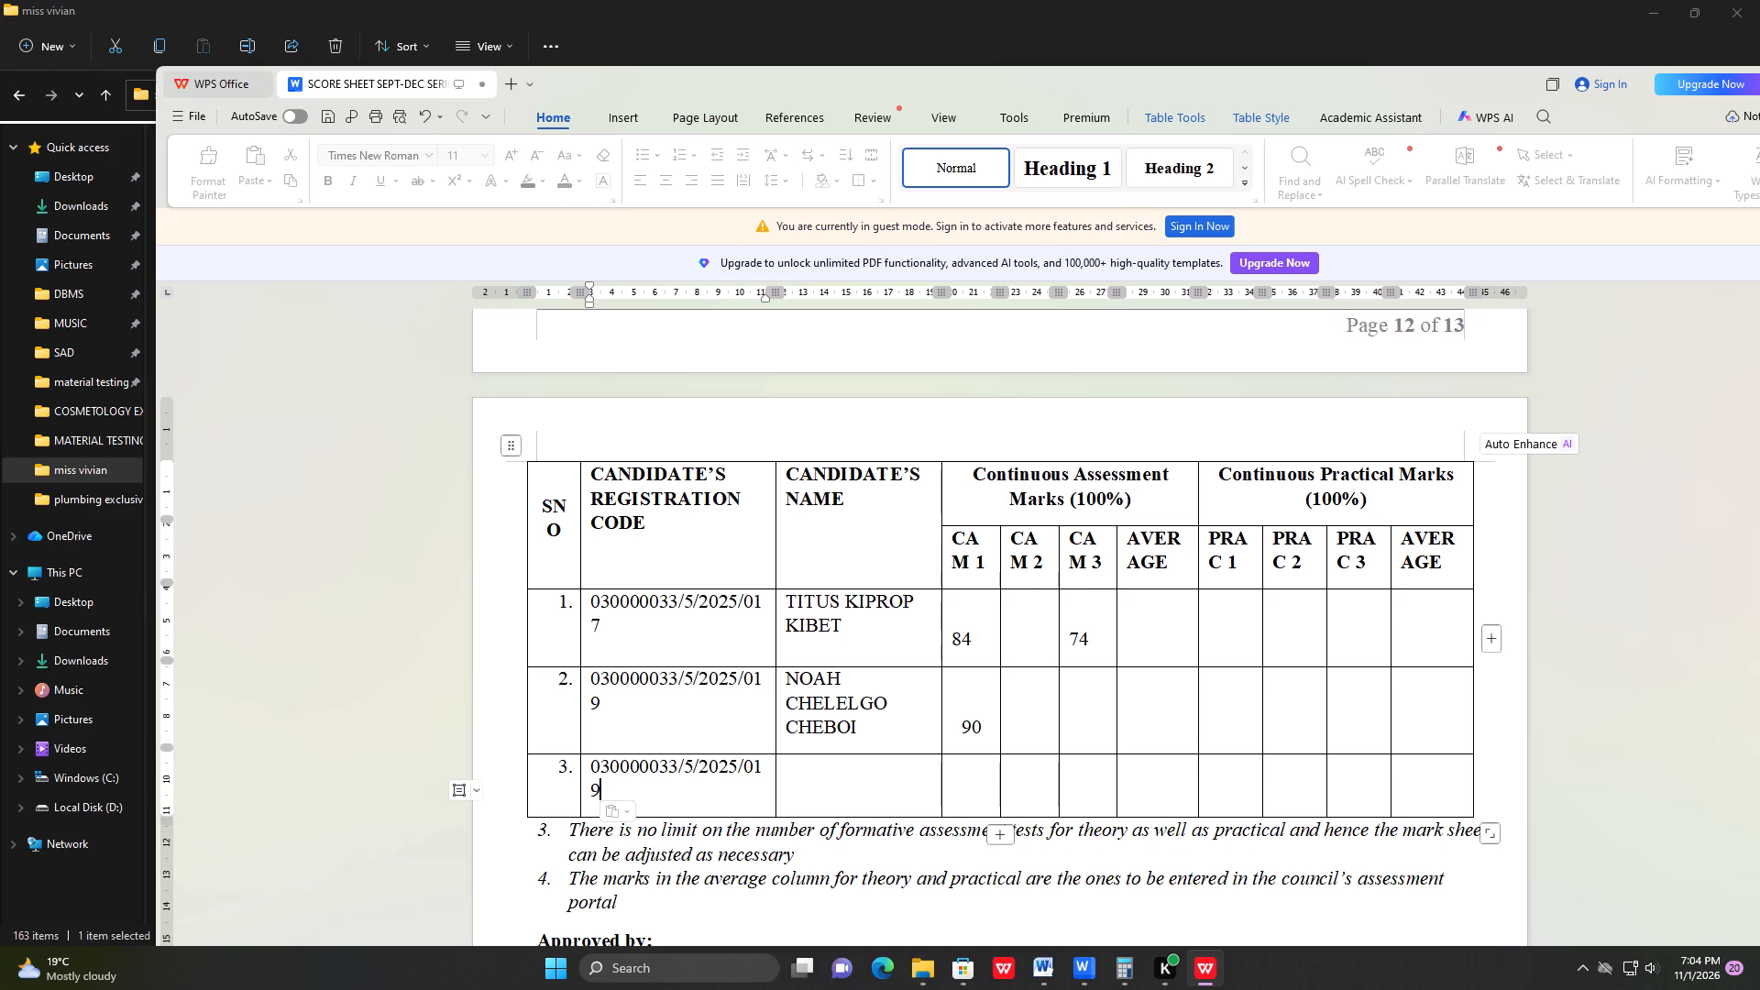
Enter the third candidate's name in capital letters in the new row's name cell.
{"action": "left_click", "coordinate": [792, 779]}
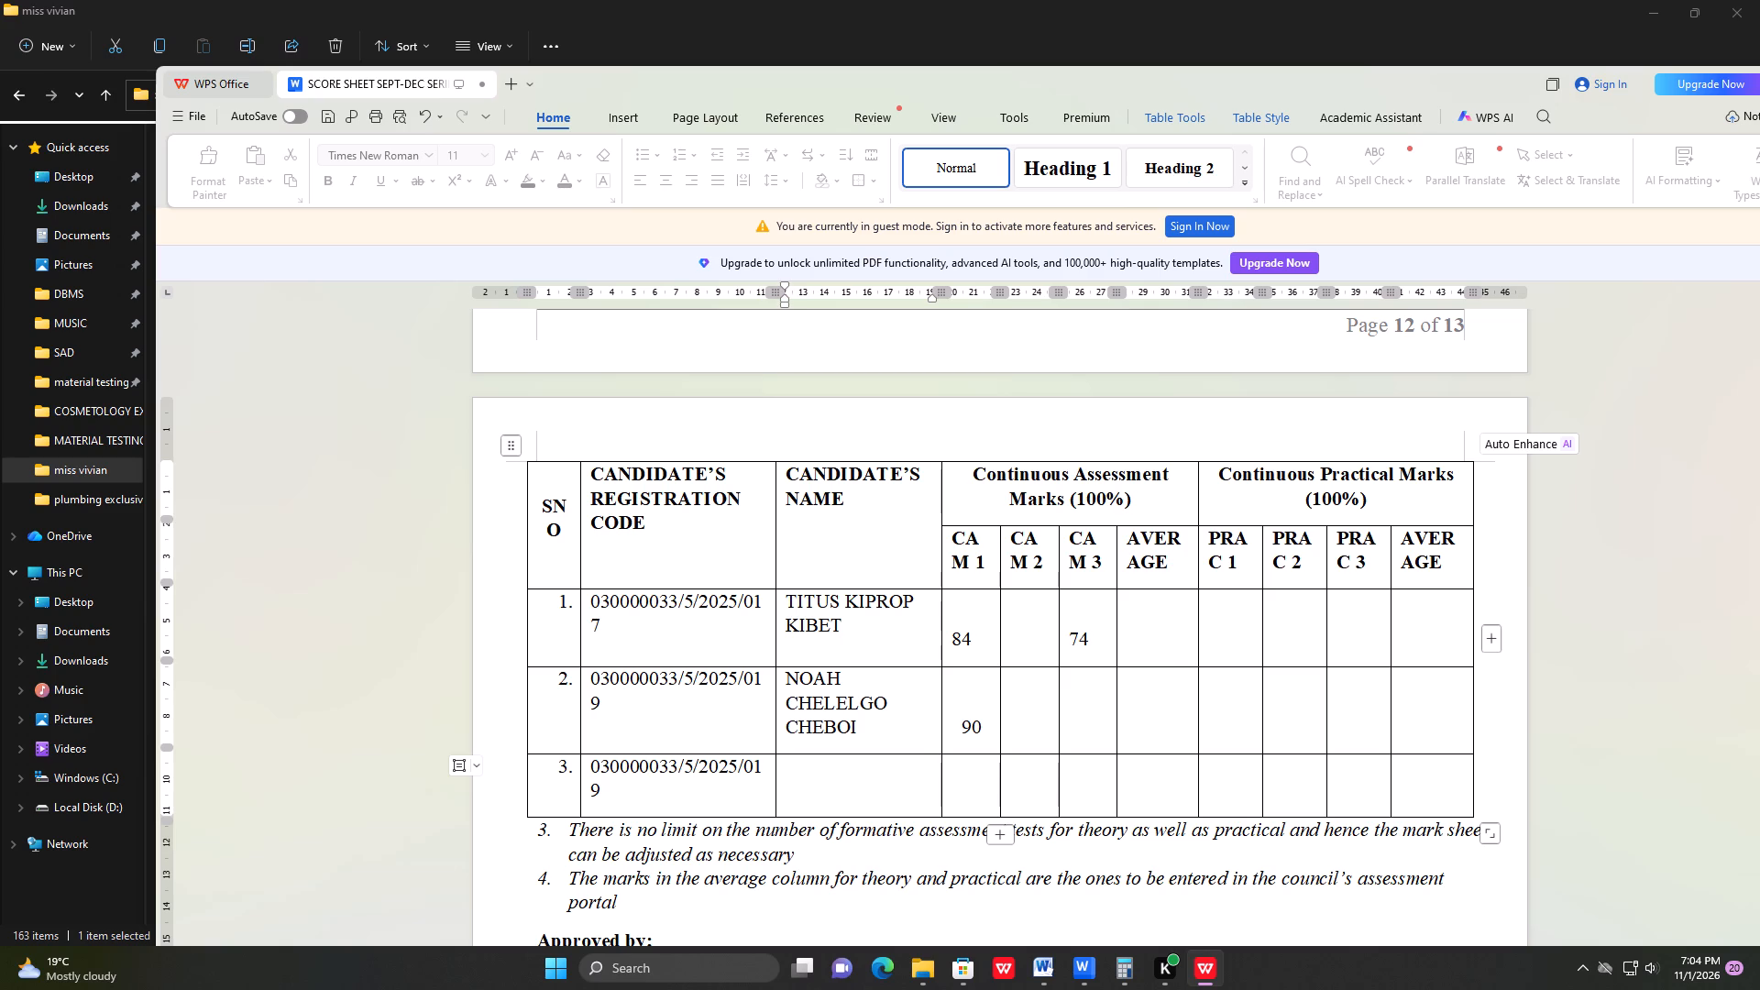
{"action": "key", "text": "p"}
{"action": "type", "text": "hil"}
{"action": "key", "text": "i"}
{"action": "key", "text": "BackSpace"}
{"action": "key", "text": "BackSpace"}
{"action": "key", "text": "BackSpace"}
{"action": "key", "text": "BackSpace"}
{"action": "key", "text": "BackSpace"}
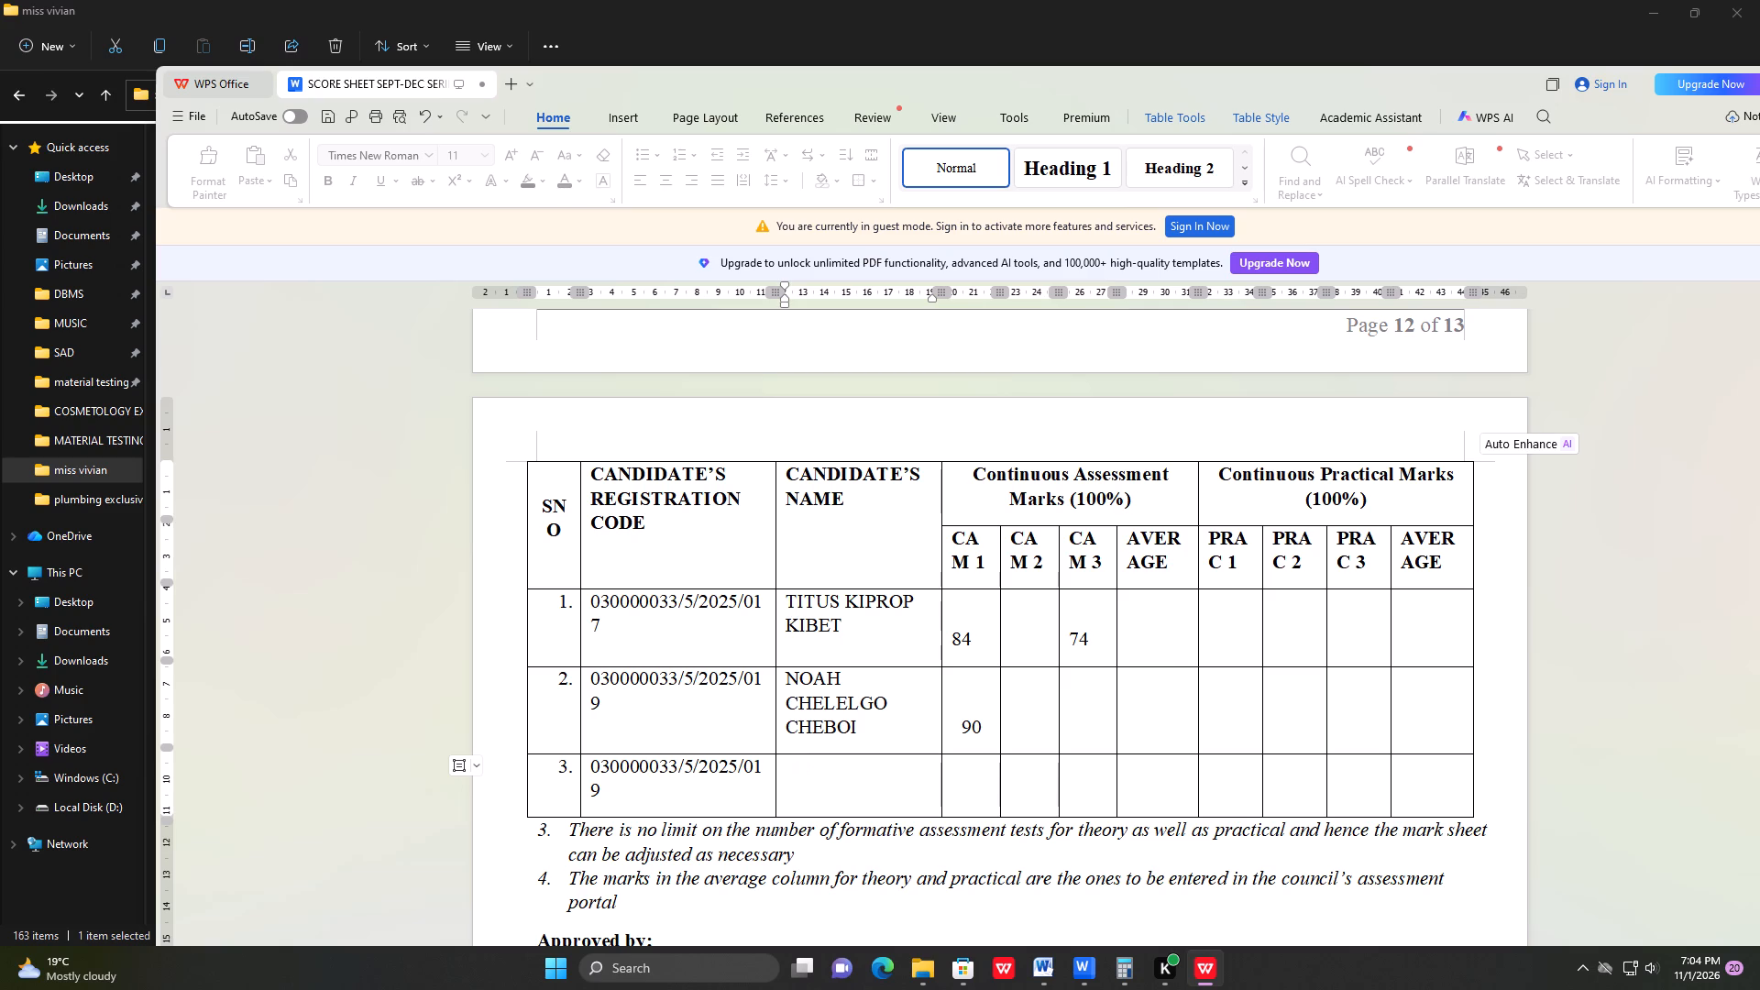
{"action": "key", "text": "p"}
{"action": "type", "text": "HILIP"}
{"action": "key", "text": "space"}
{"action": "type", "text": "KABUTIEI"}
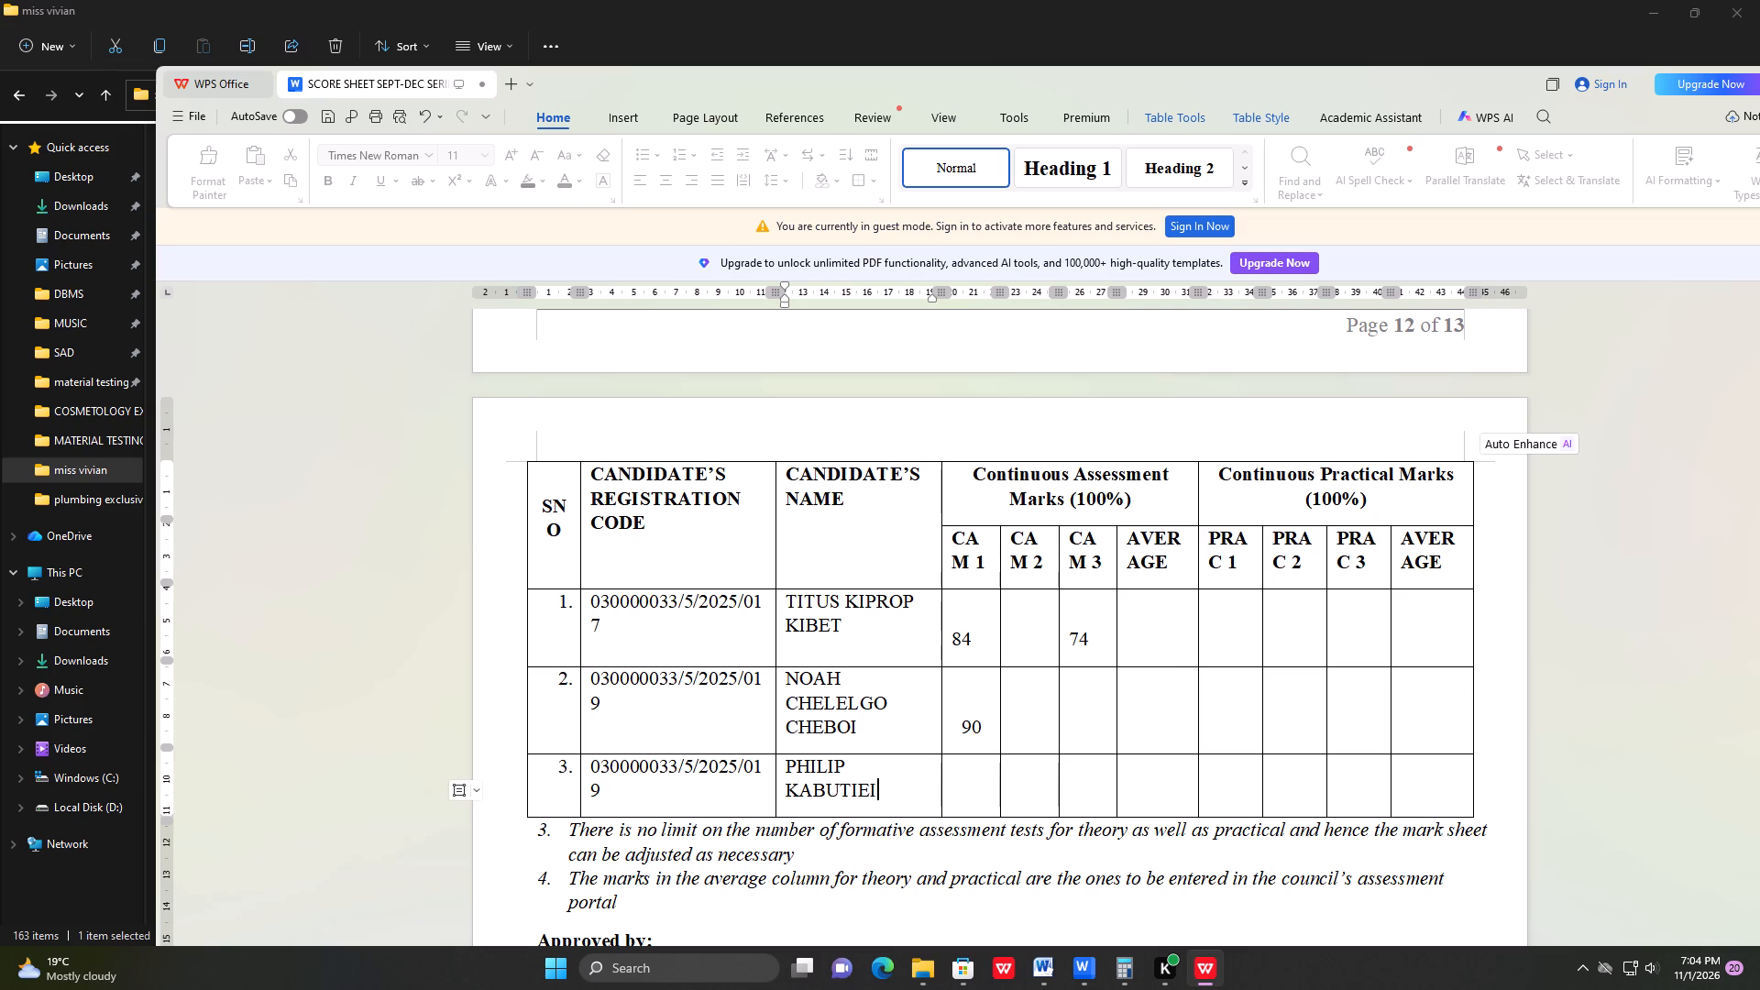
Enter CAM 3 marks of 96 for candidate 3 and 88 for candidate 2 in the Module IV Workshop Technology table.
{"action": "left_click", "coordinate": [943, 788]}
{"action": "left_click", "coordinate": [1073, 782]}
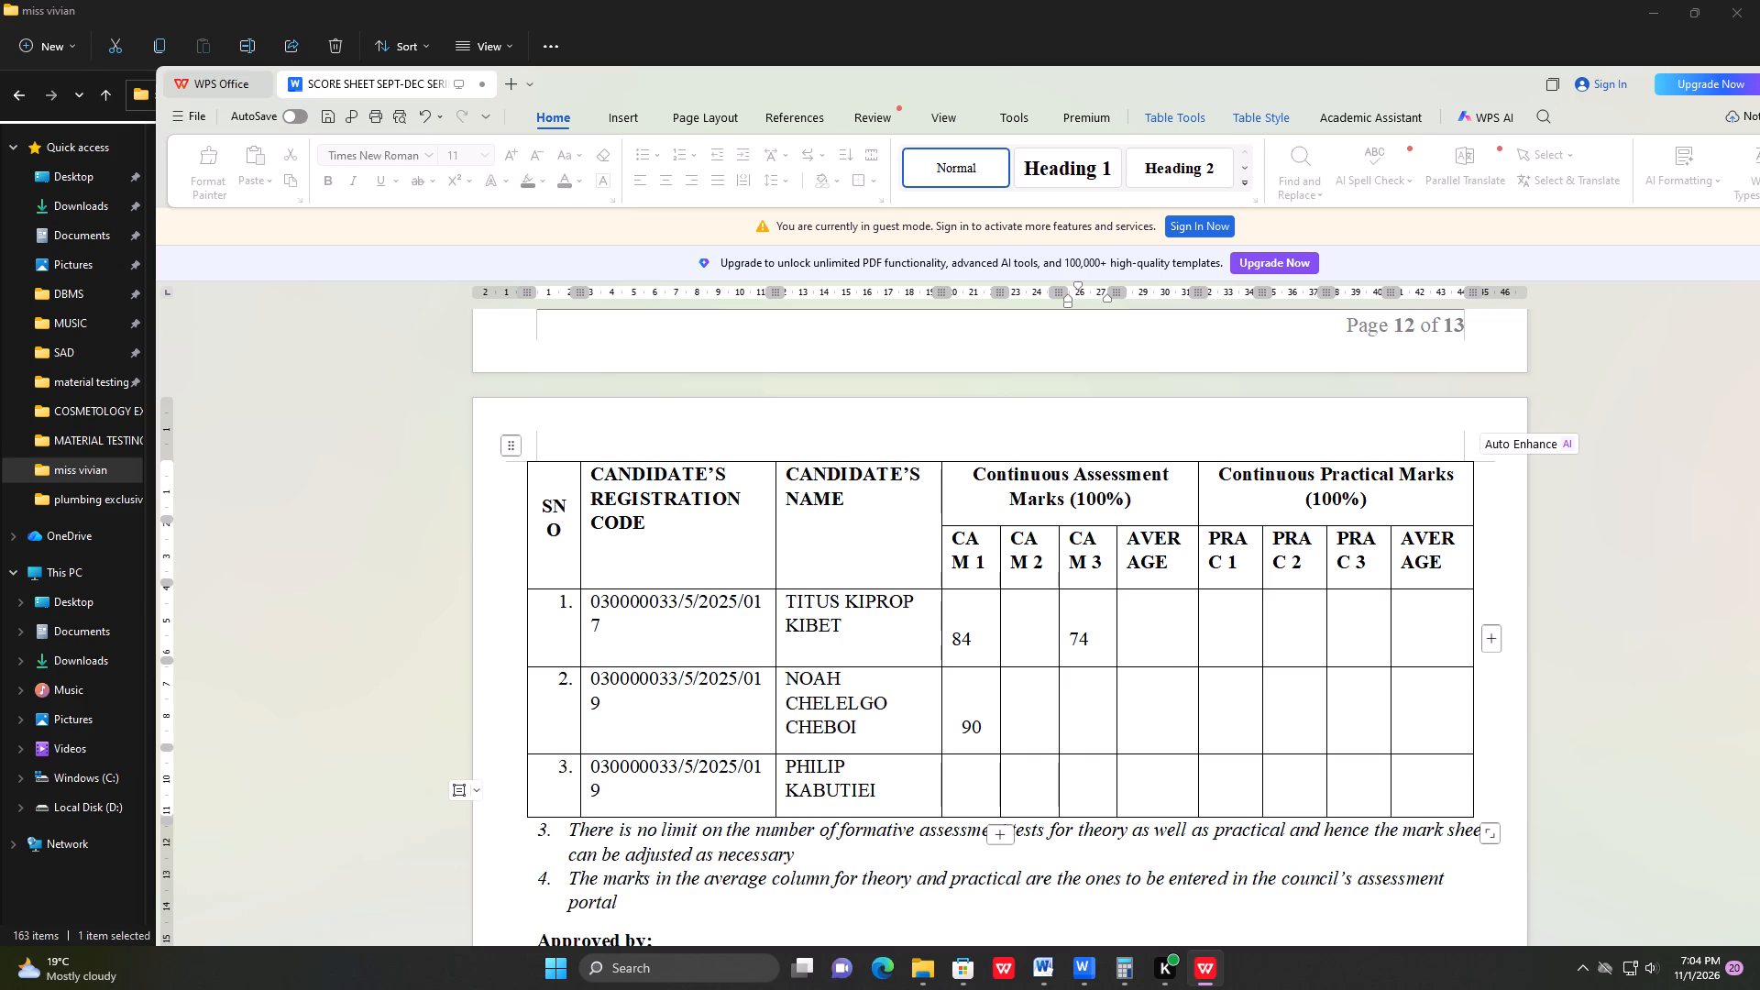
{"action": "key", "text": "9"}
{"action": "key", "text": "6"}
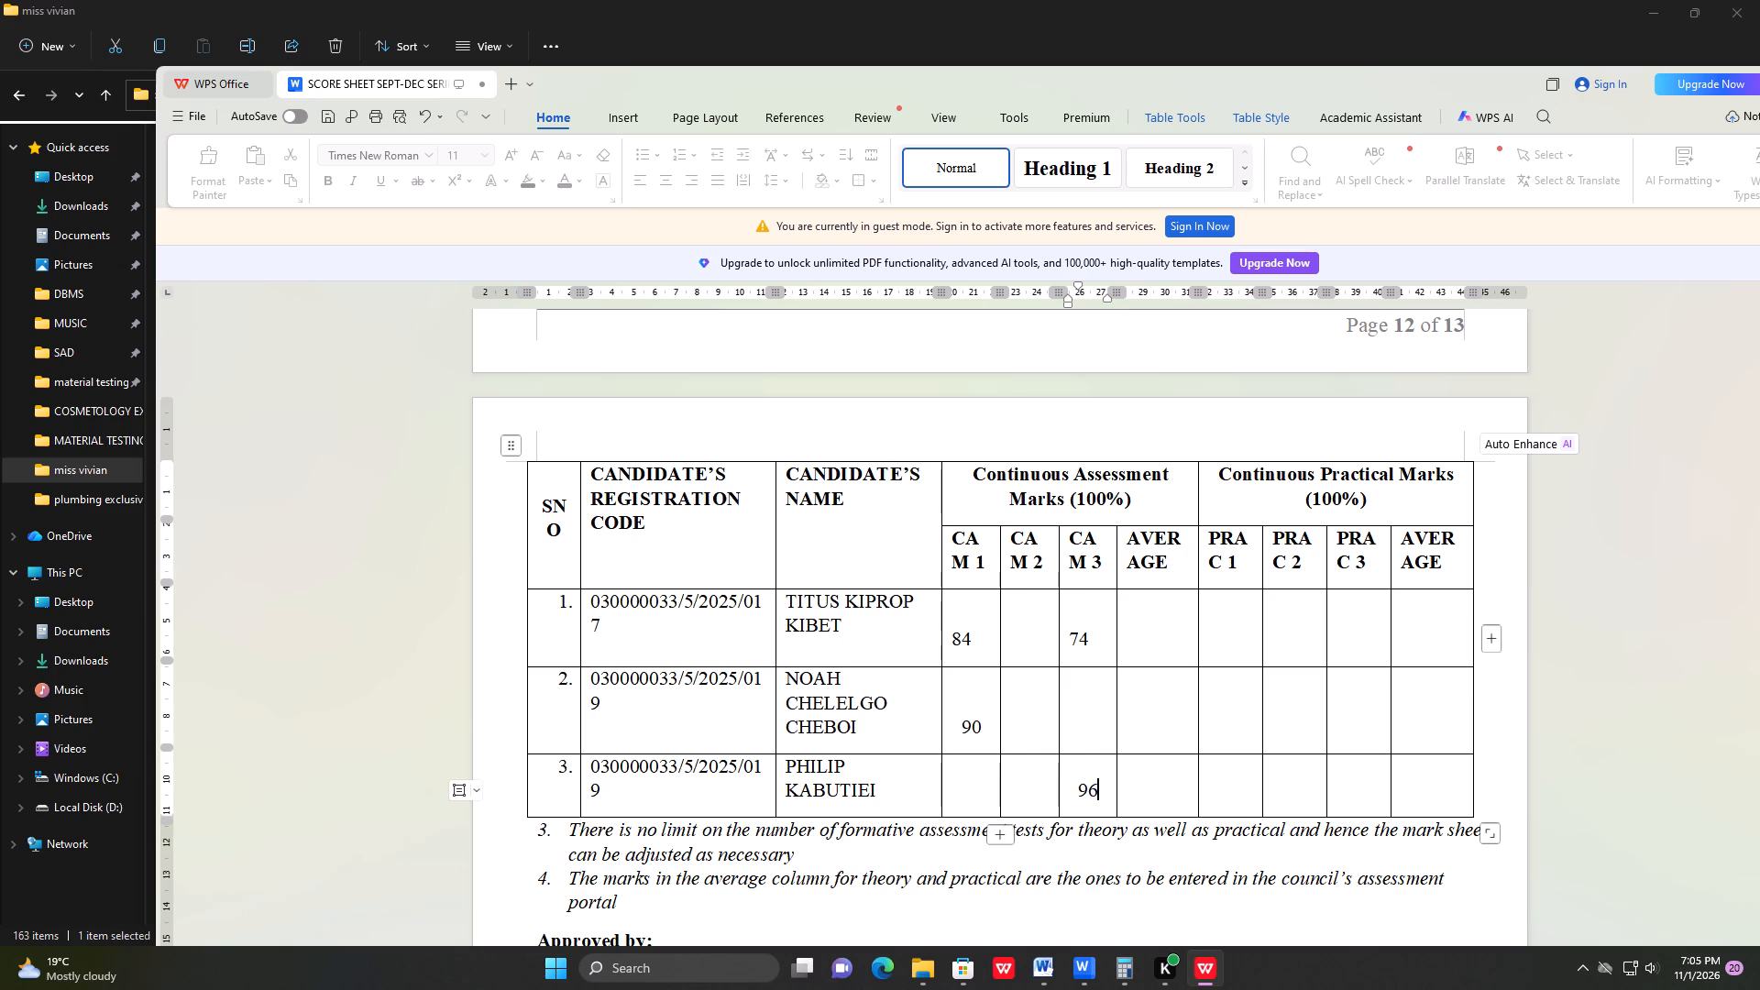
{"action": "left_click", "coordinate": [1080, 739]}
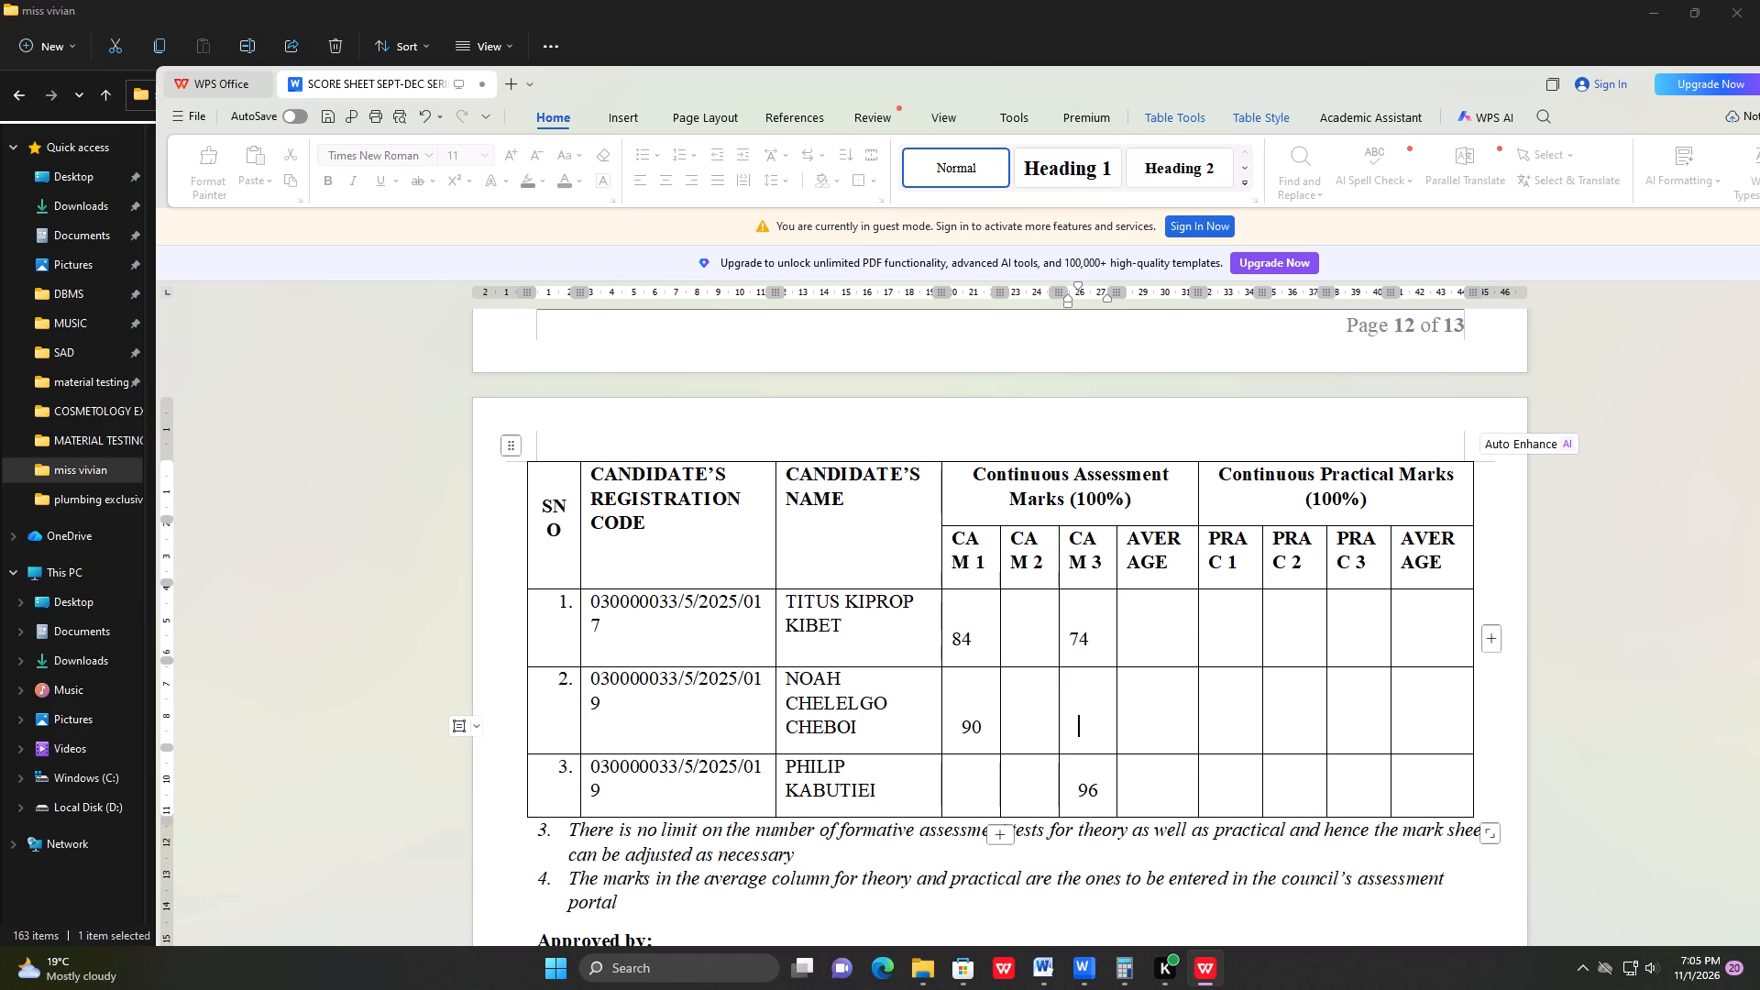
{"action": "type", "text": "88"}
{"action": "scroll", "coordinate": [838, 696], "scroll_direction": "down", "scroll_amount": 4}
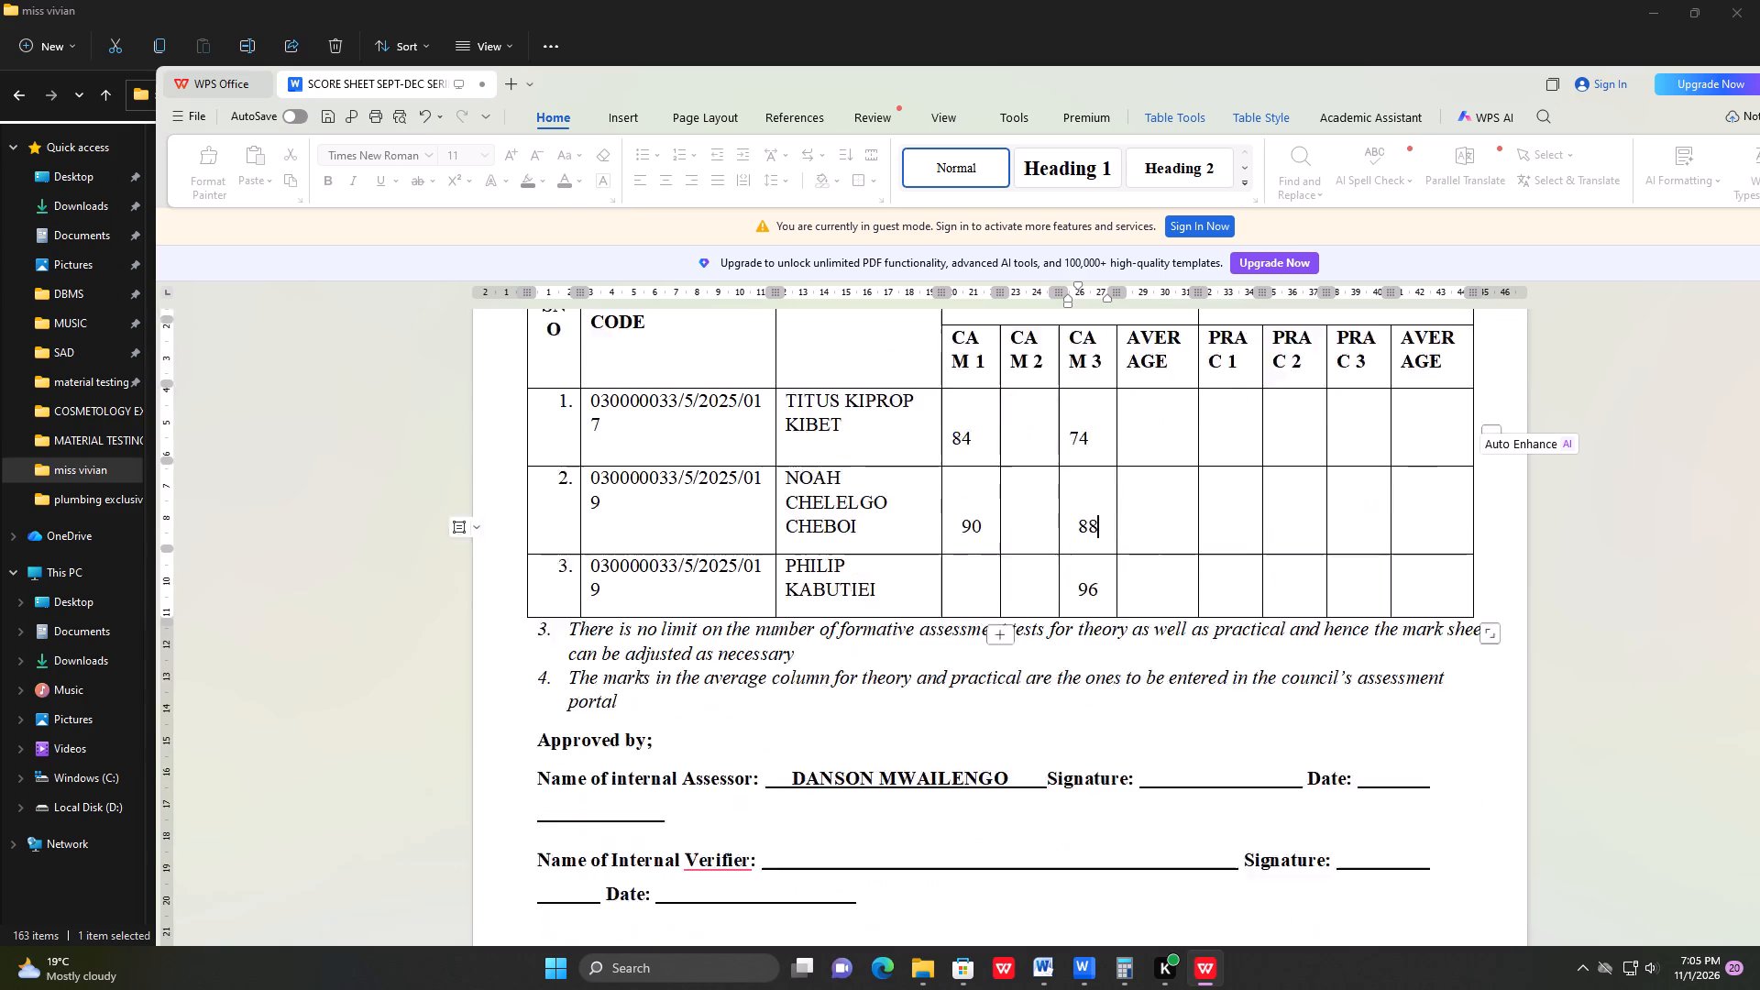
Review the preceding marks sheets, from Module IV Workshop Technology back to the Rain Water Harvesting System 1 candidate table, for details needing correction.
{"action": "scroll", "coordinate": [838, 694], "scroll_direction": "down", "scroll_amount": 3}
{"action": "scroll", "coordinate": [838, 694], "scroll_direction": "up", "scroll_amount": 4}
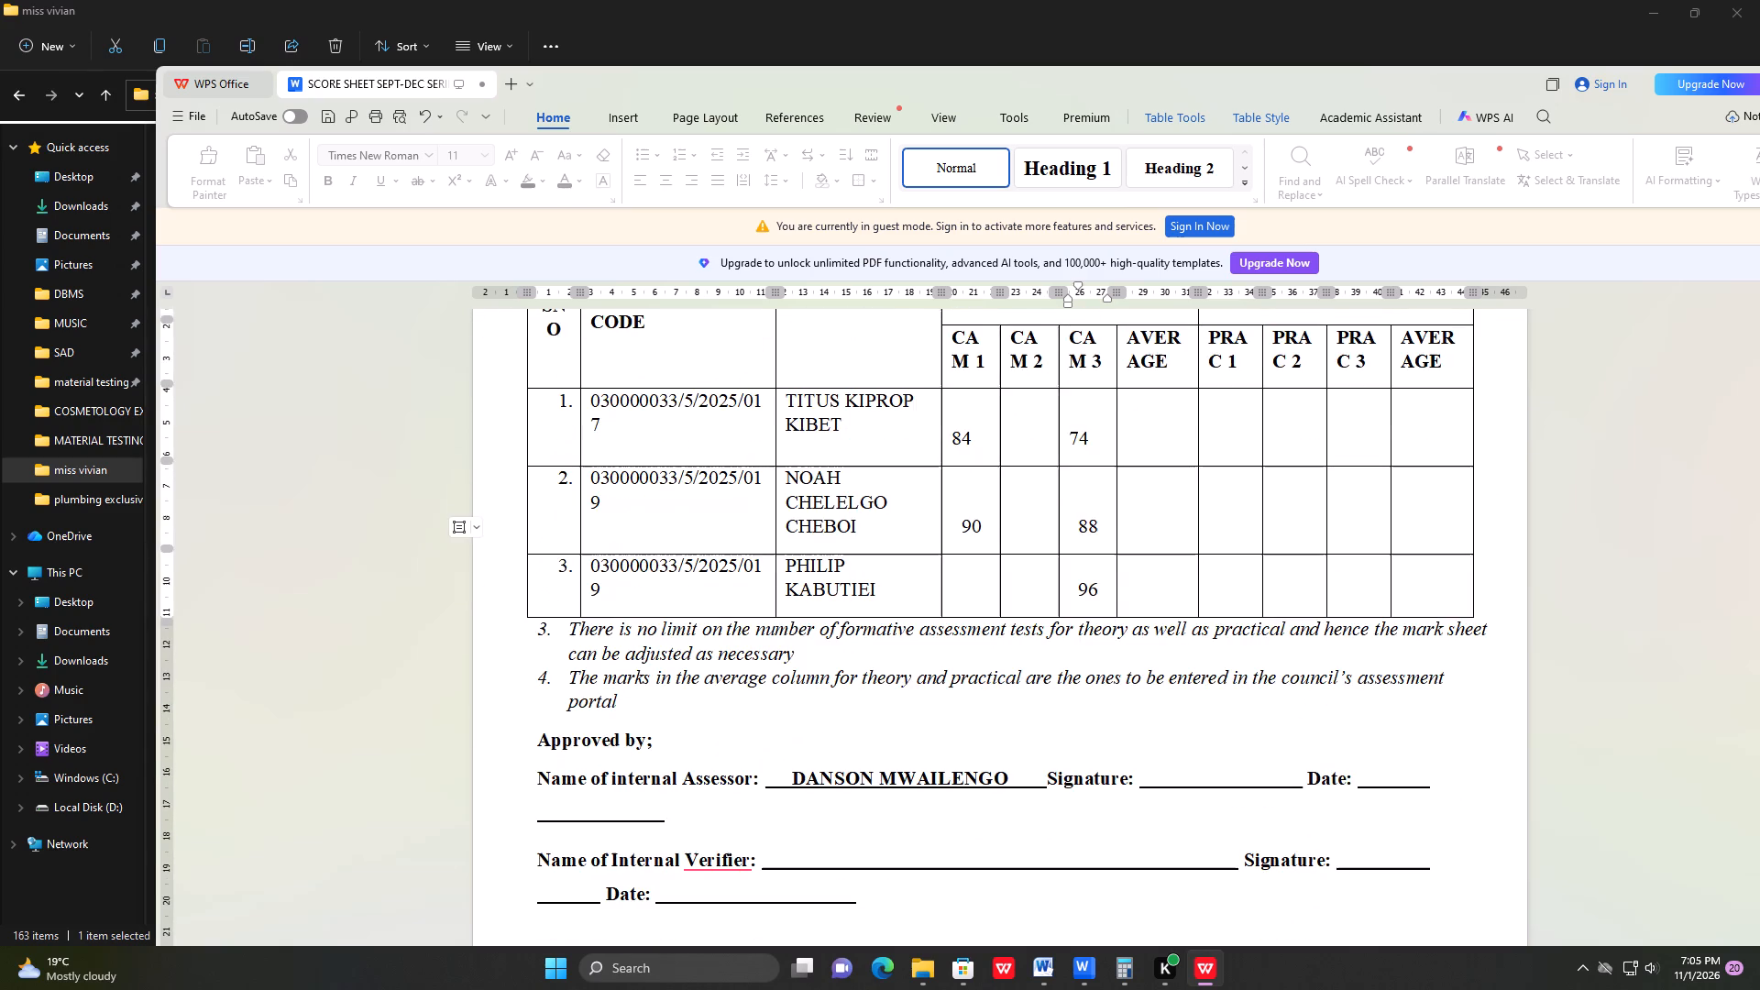
{"action": "scroll", "coordinate": [838, 694], "scroll_direction": "up", "scroll_amount": 7}
{"action": "scroll", "coordinate": [838, 694], "scroll_direction": "down", "scroll_amount": 1}
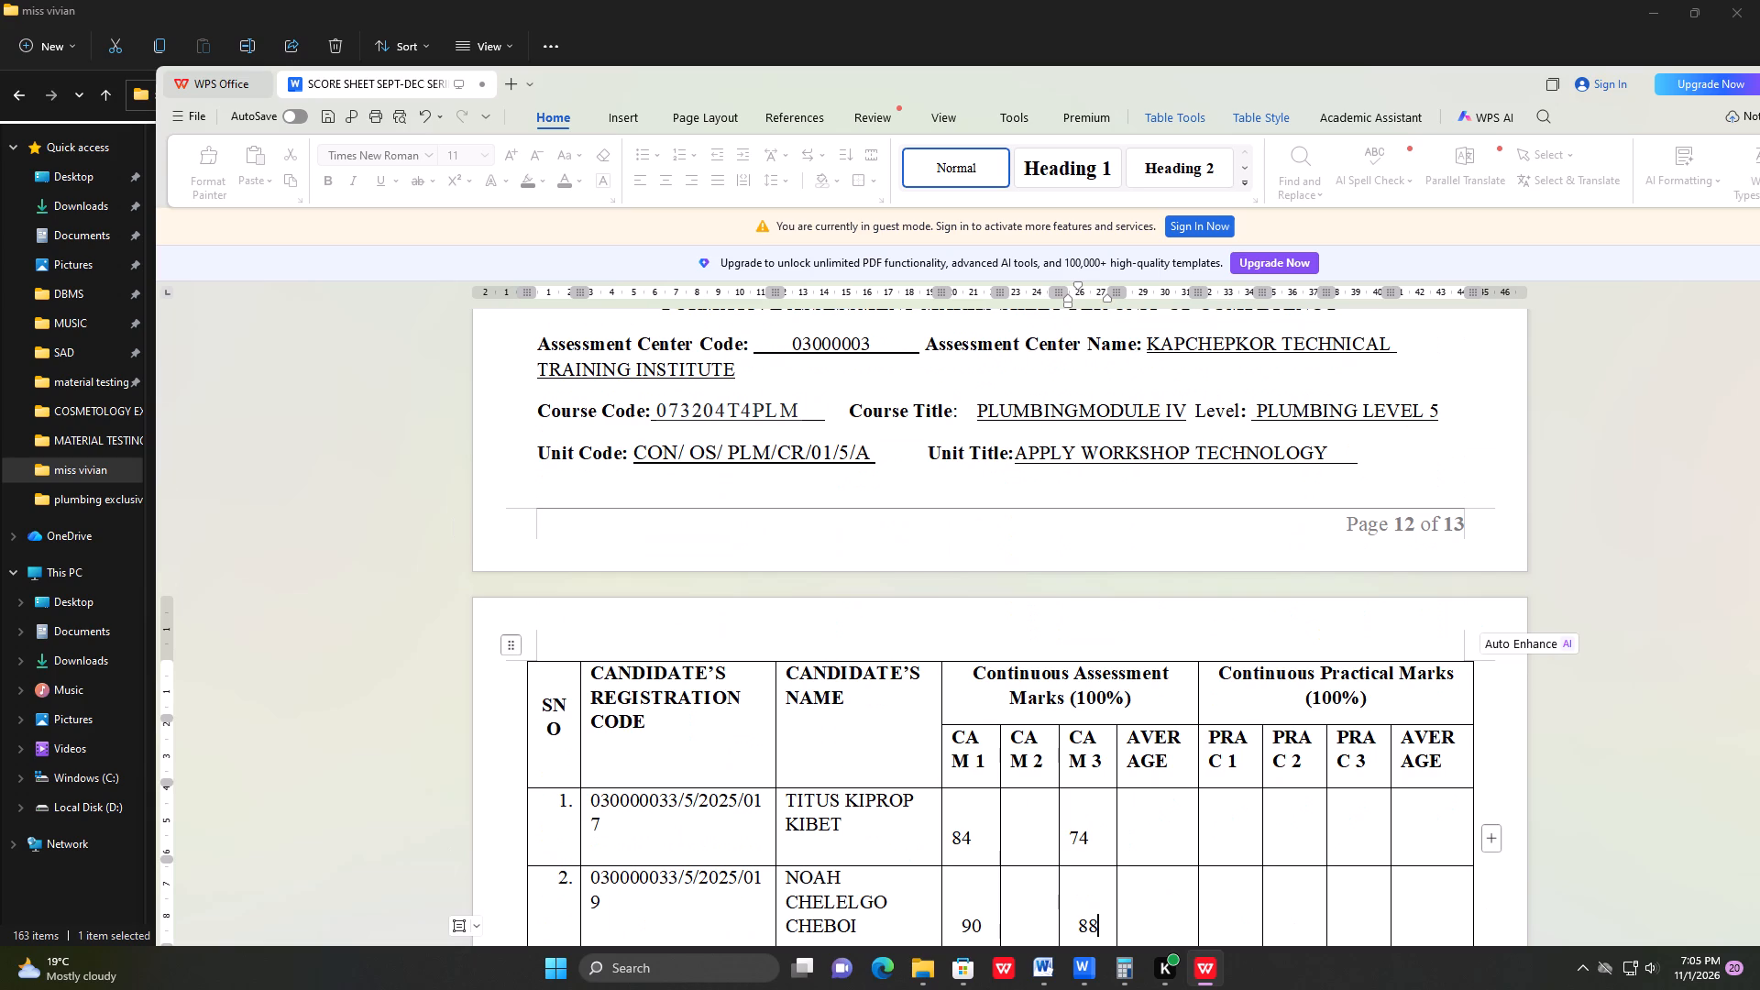
{"action": "scroll", "coordinate": [833, 691], "scroll_direction": "up", "scroll_amount": 10}
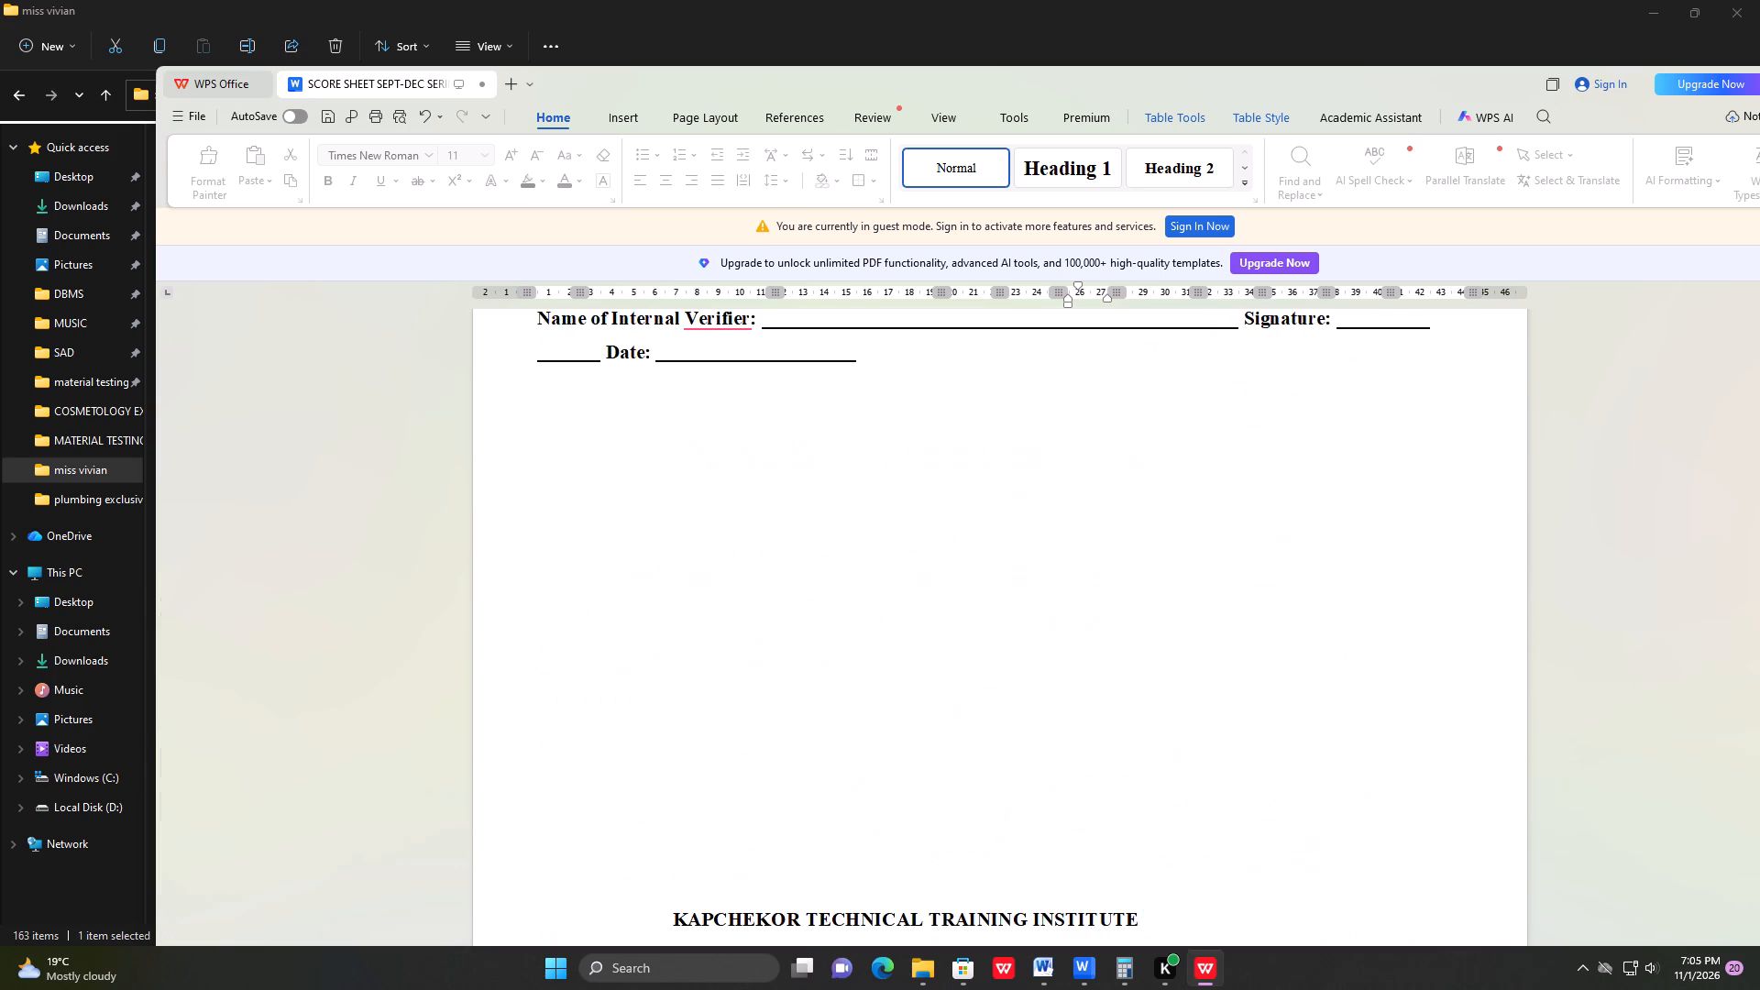
{"action": "scroll", "coordinate": [826, 687], "scroll_direction": "up", "scroll_amount": 8}
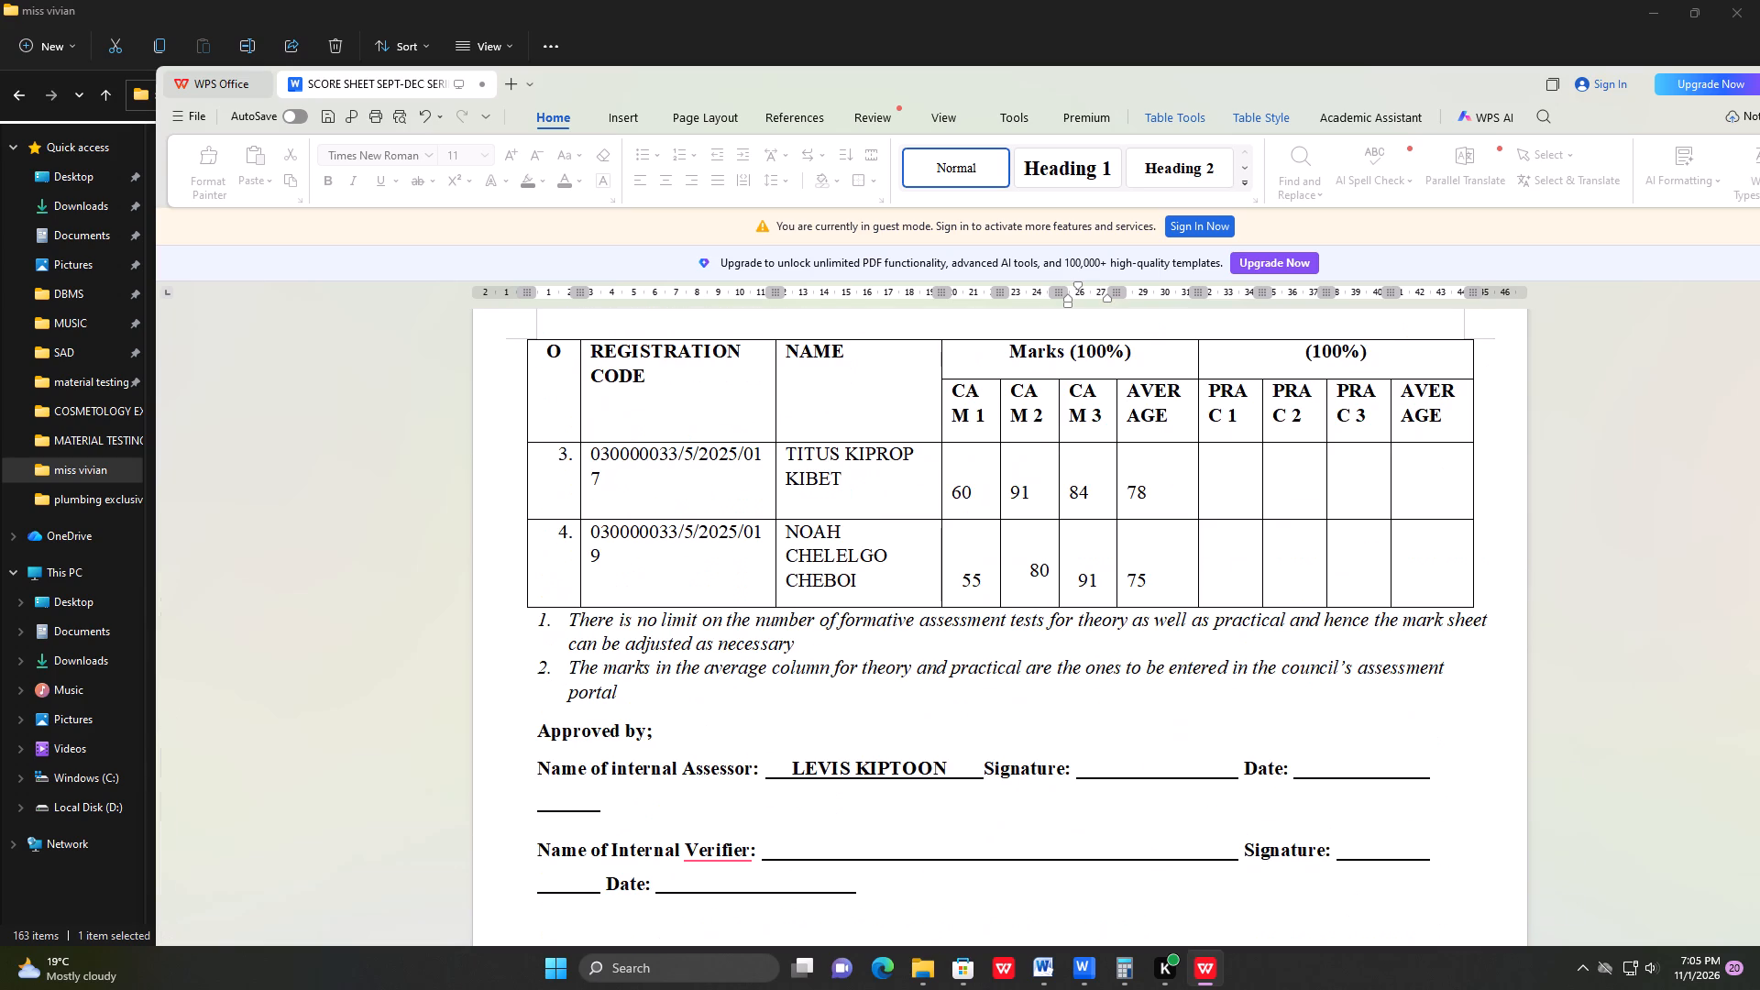
{"action": "scroll", "coordinate": [825, 688], "scroll_direction": "up", "scroll_amount": 4}
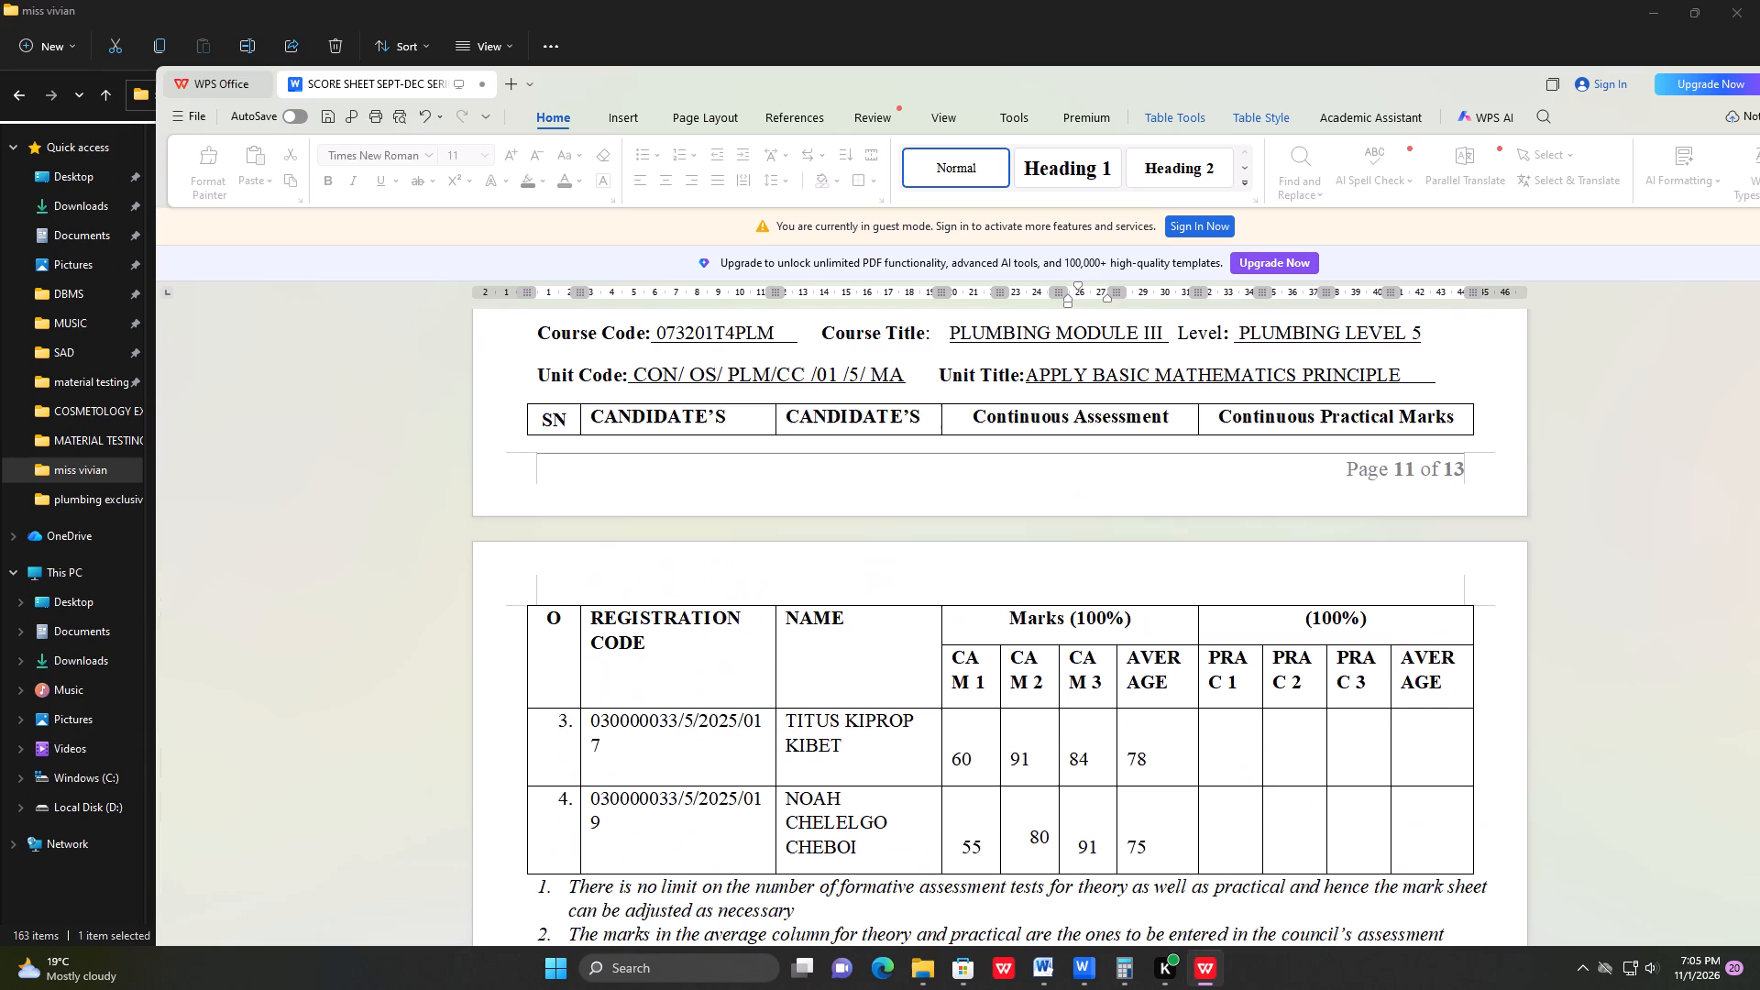
{"action": "scroll", "coordinate": [825, 690], "scroll_direction": "up", "scroll_amount": 1}
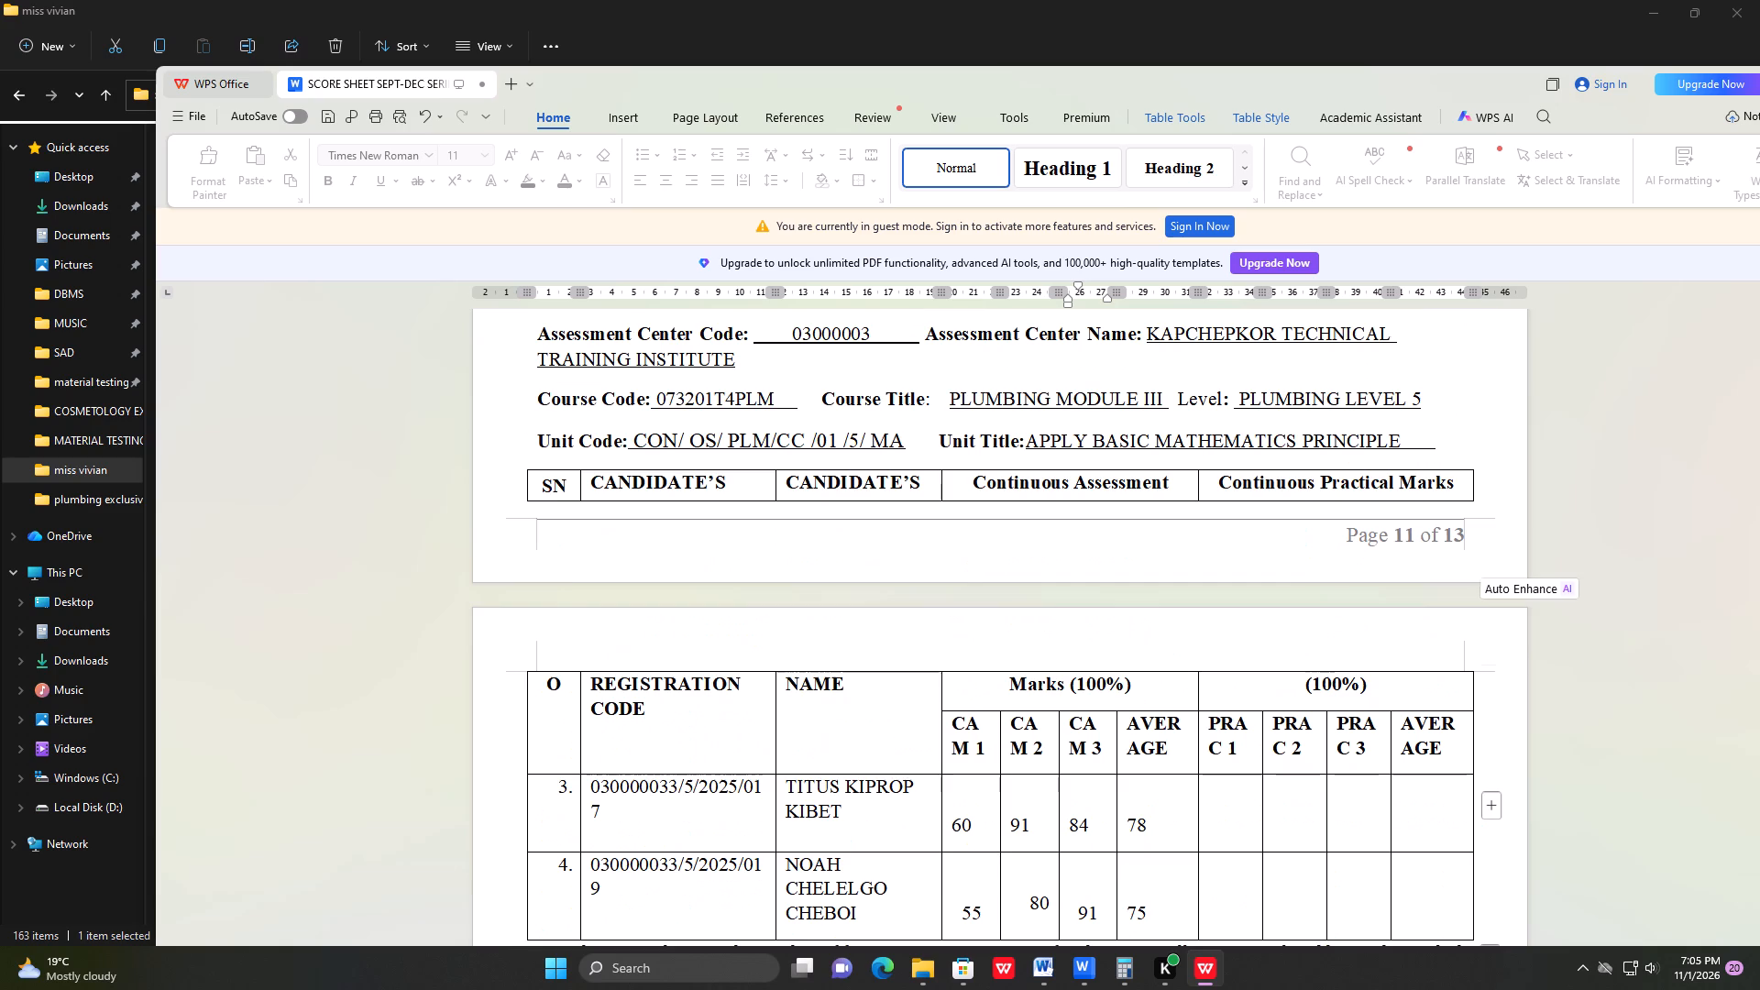
{"action": "scroll", "coordinate": [824, 691], "scroll_direction": "up", "scroll_amount": 15}
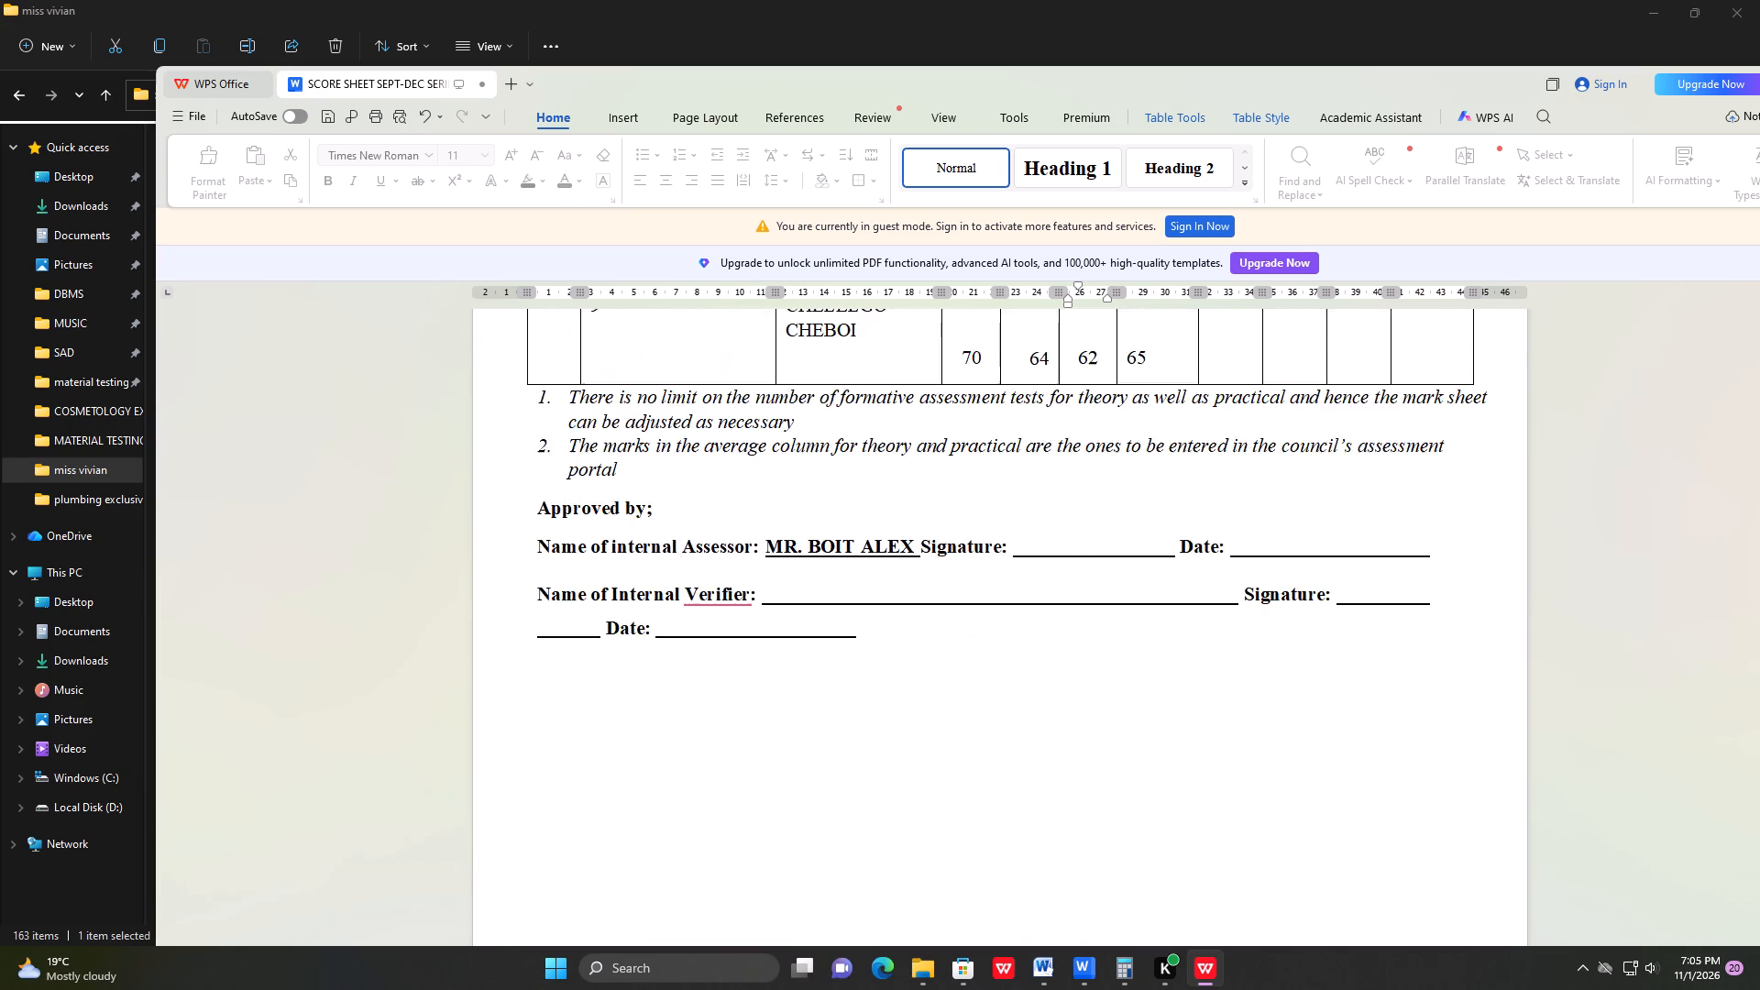
{"action": "scroll", "coordinate": [823, 694], "scroll_direction": "up", "scroll_amount": 10}
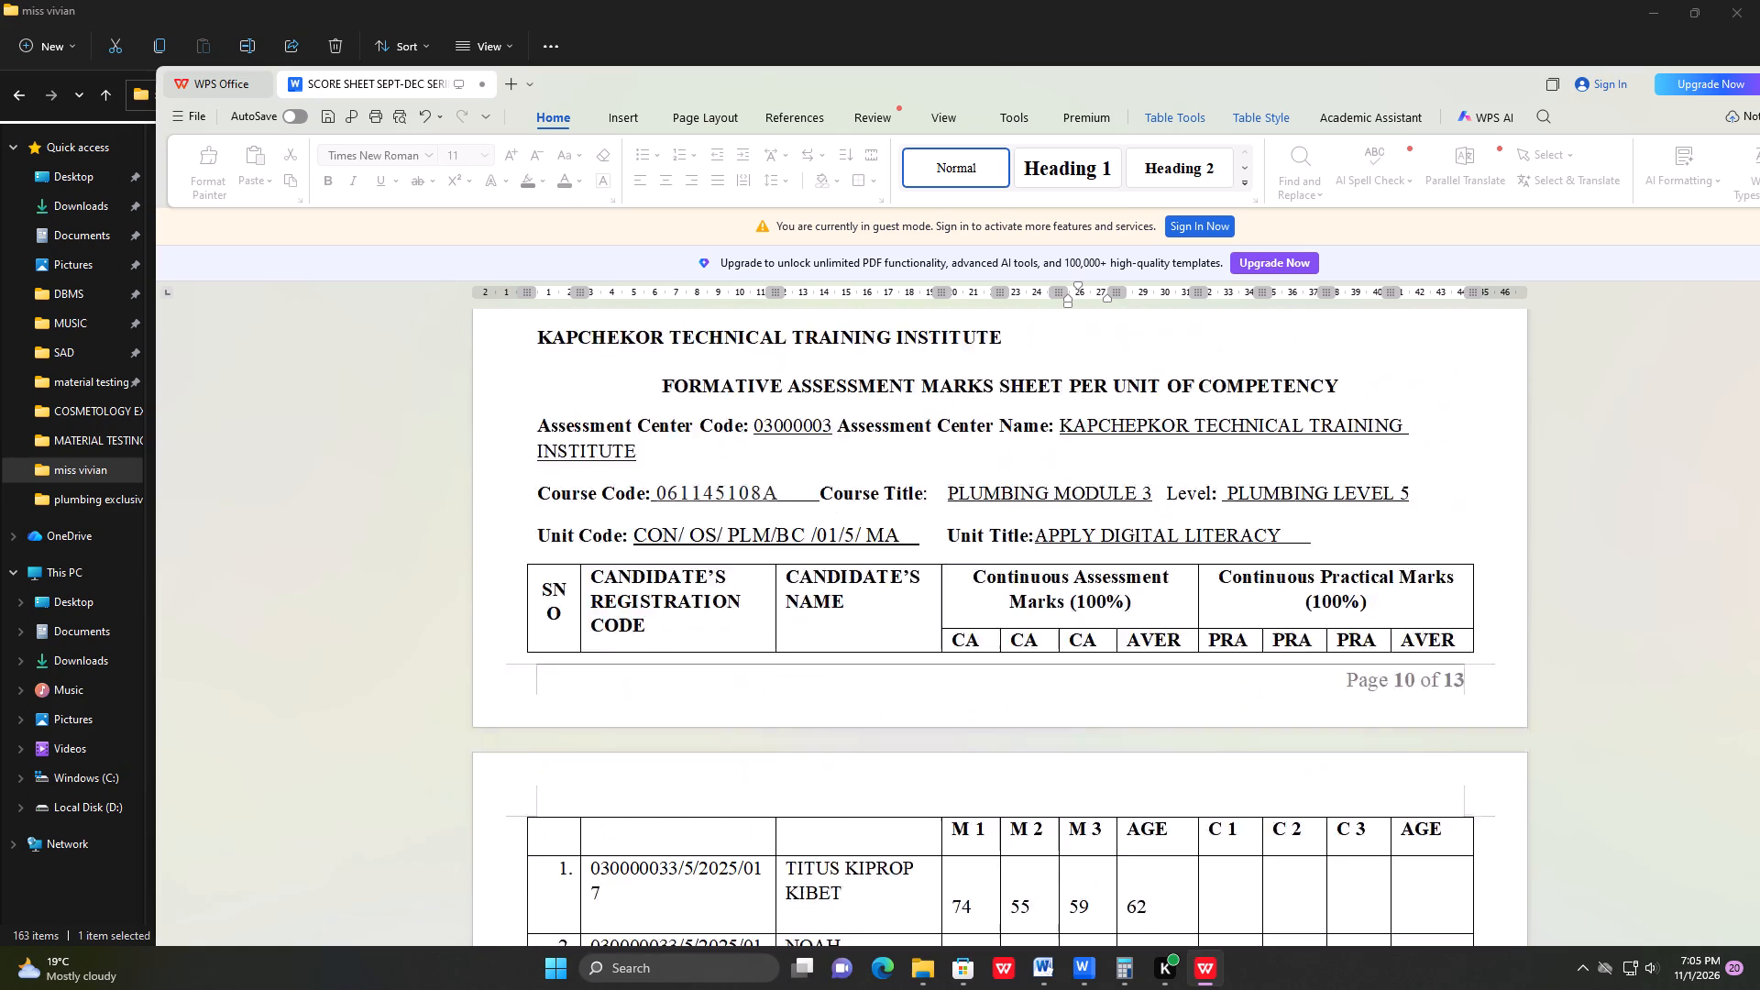
{"action": "scroll", "coordinate": [823, 694], "scroll_direction": "up", "scroll_amount": 4}
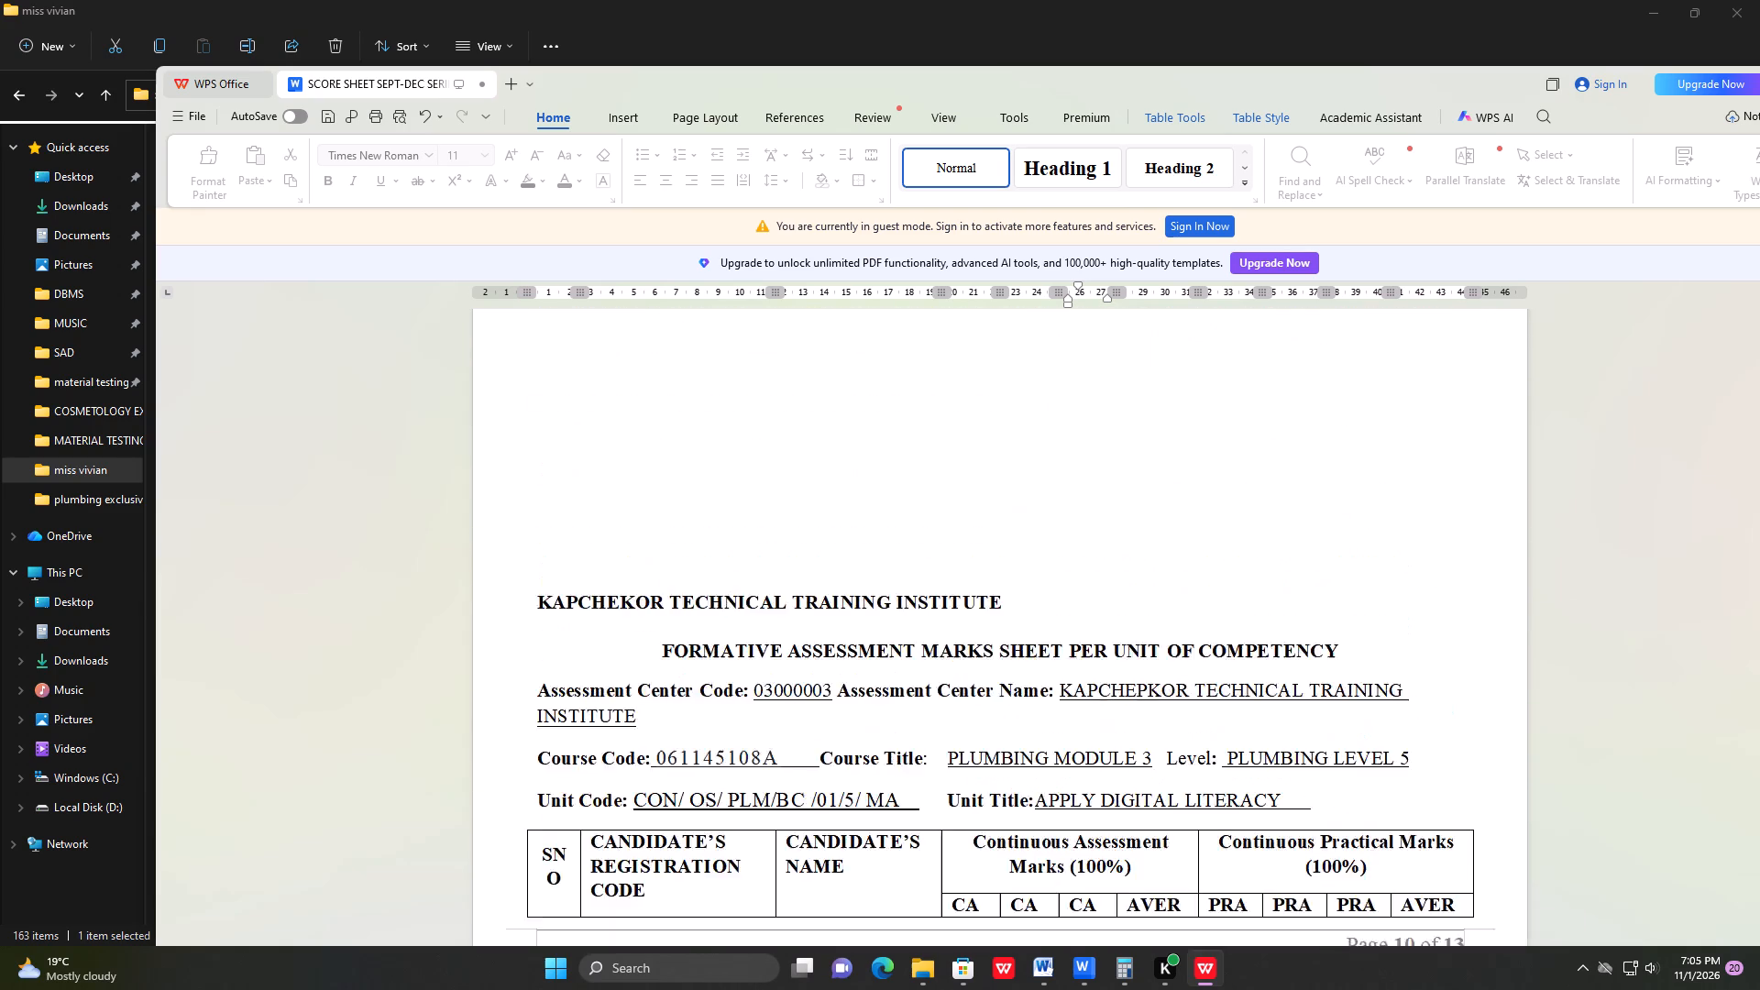
{"action": "scroll", "coordinate": [823, 694], "scroll_direction": "up", "scroll_amount": 11}
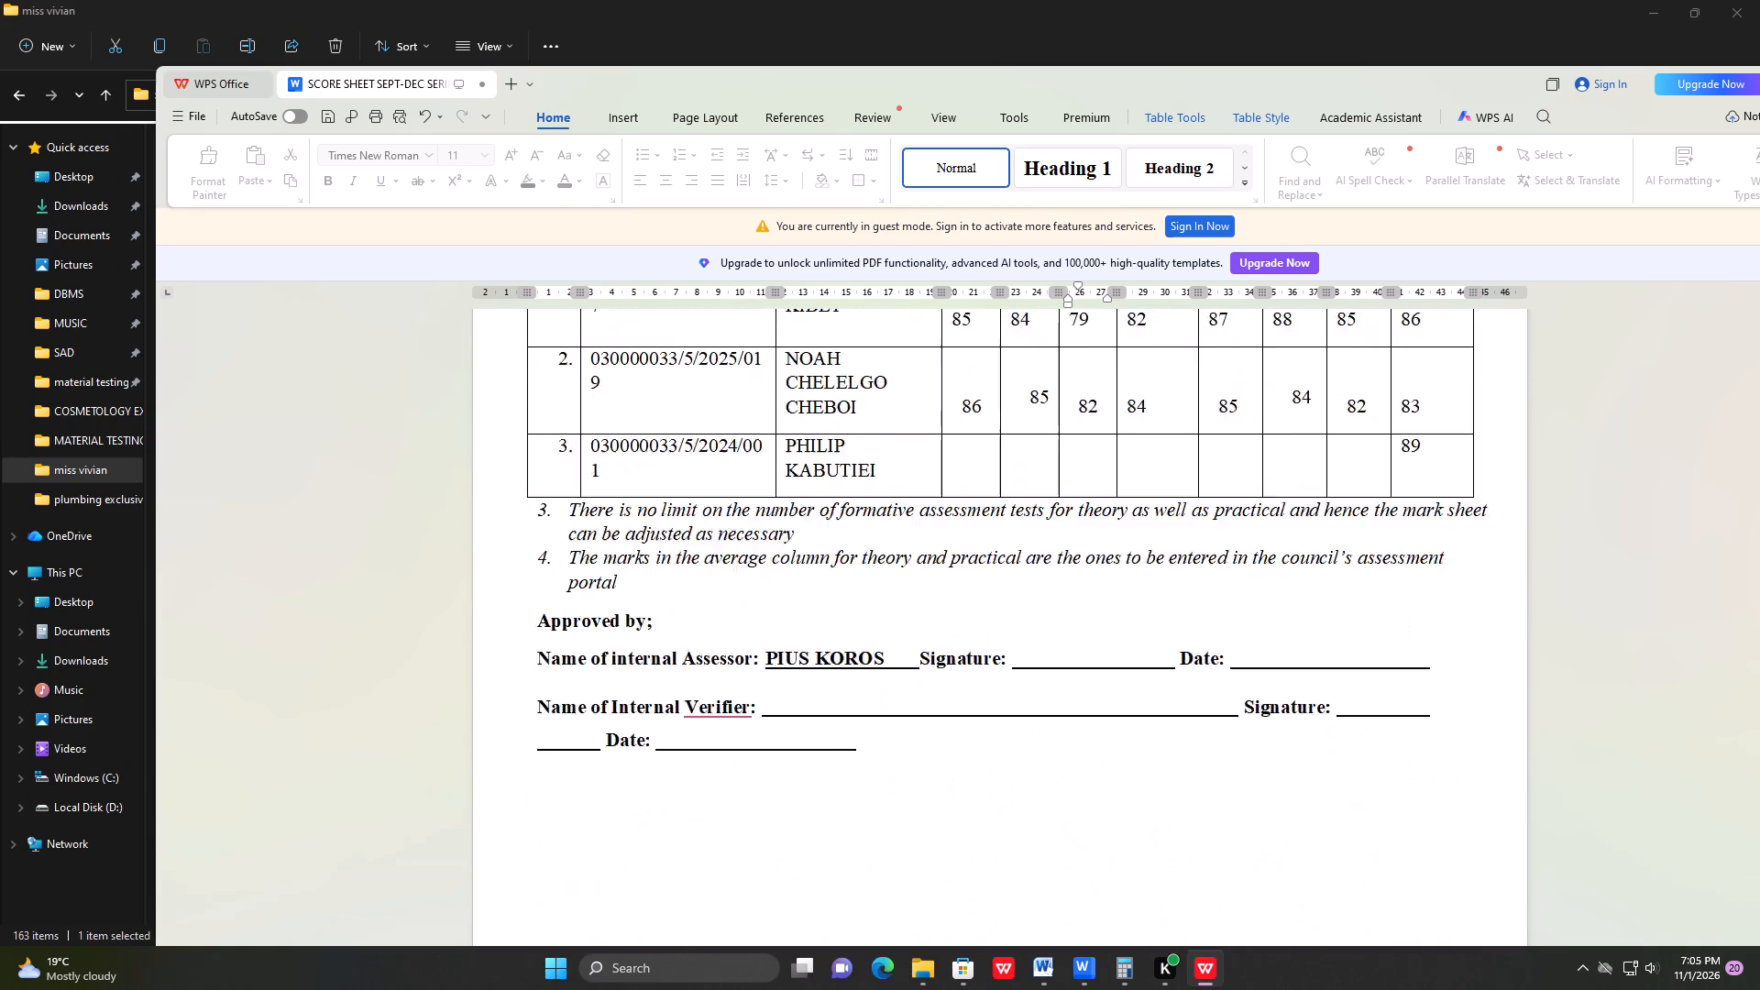
{"action": "scroll", "coordinate": [823, 694], "scroll_direction": "up", "scroll_amount": 7}
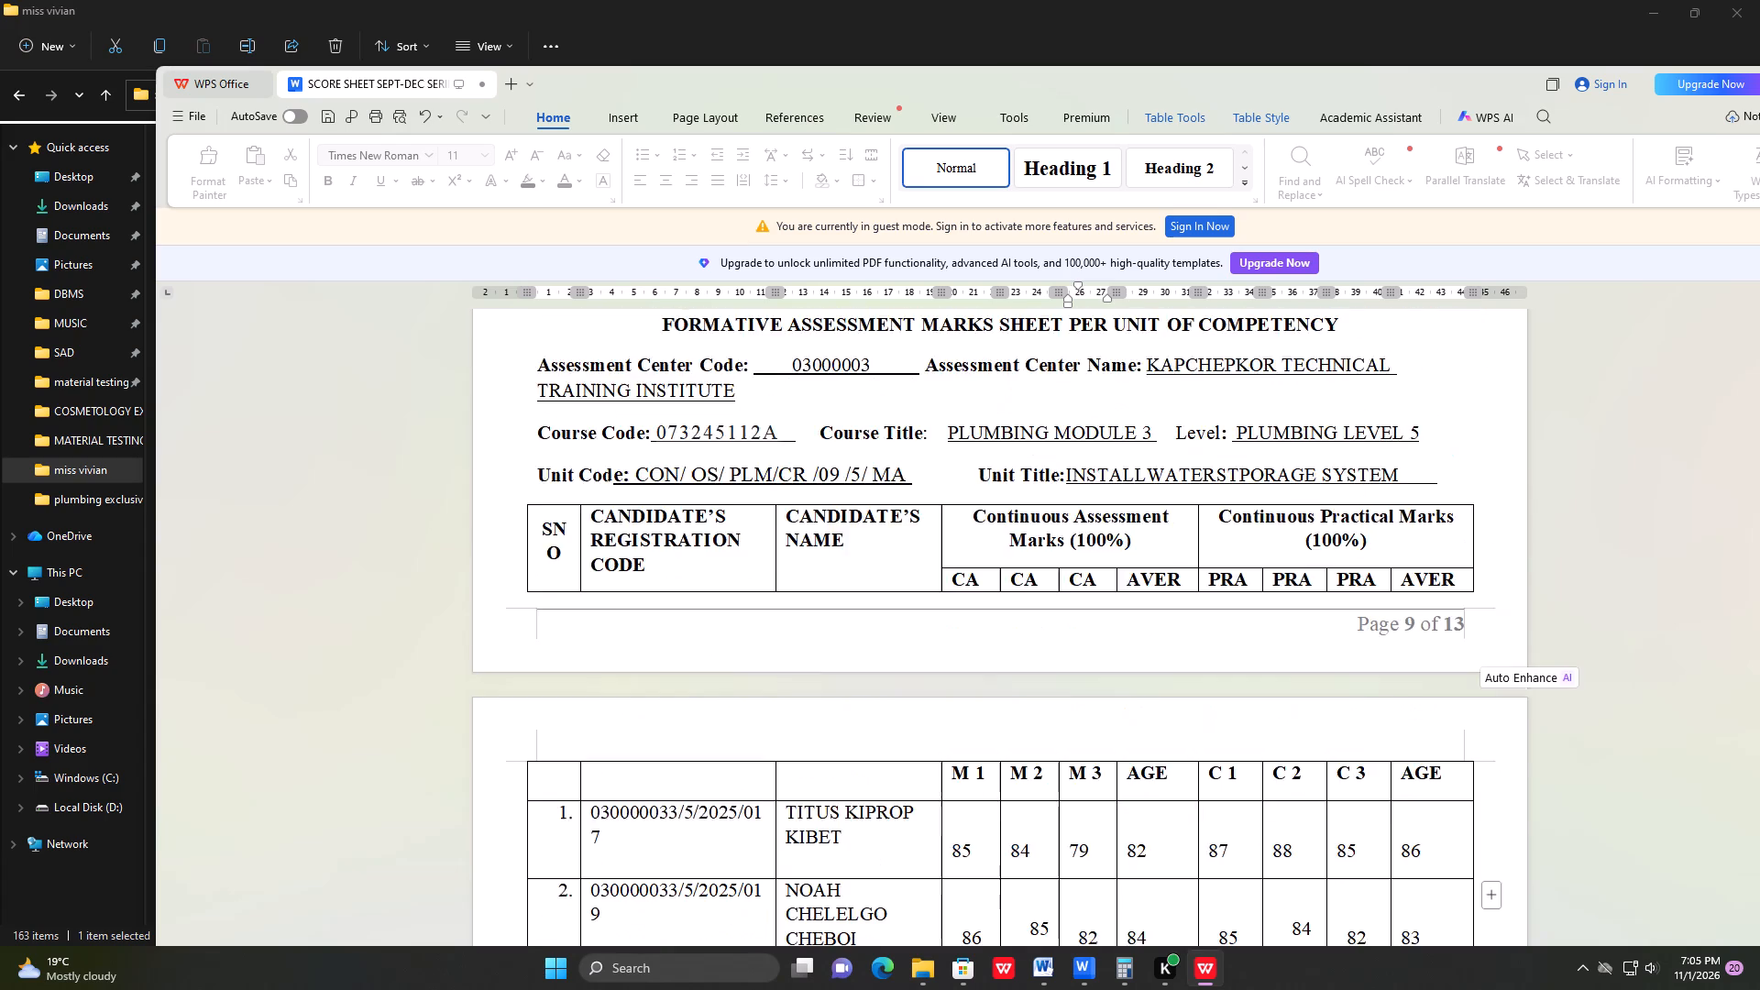
{"action": "scroll", "coordinate": [823, 695], "scroll_direction": "up", "scroll_amount": 1}
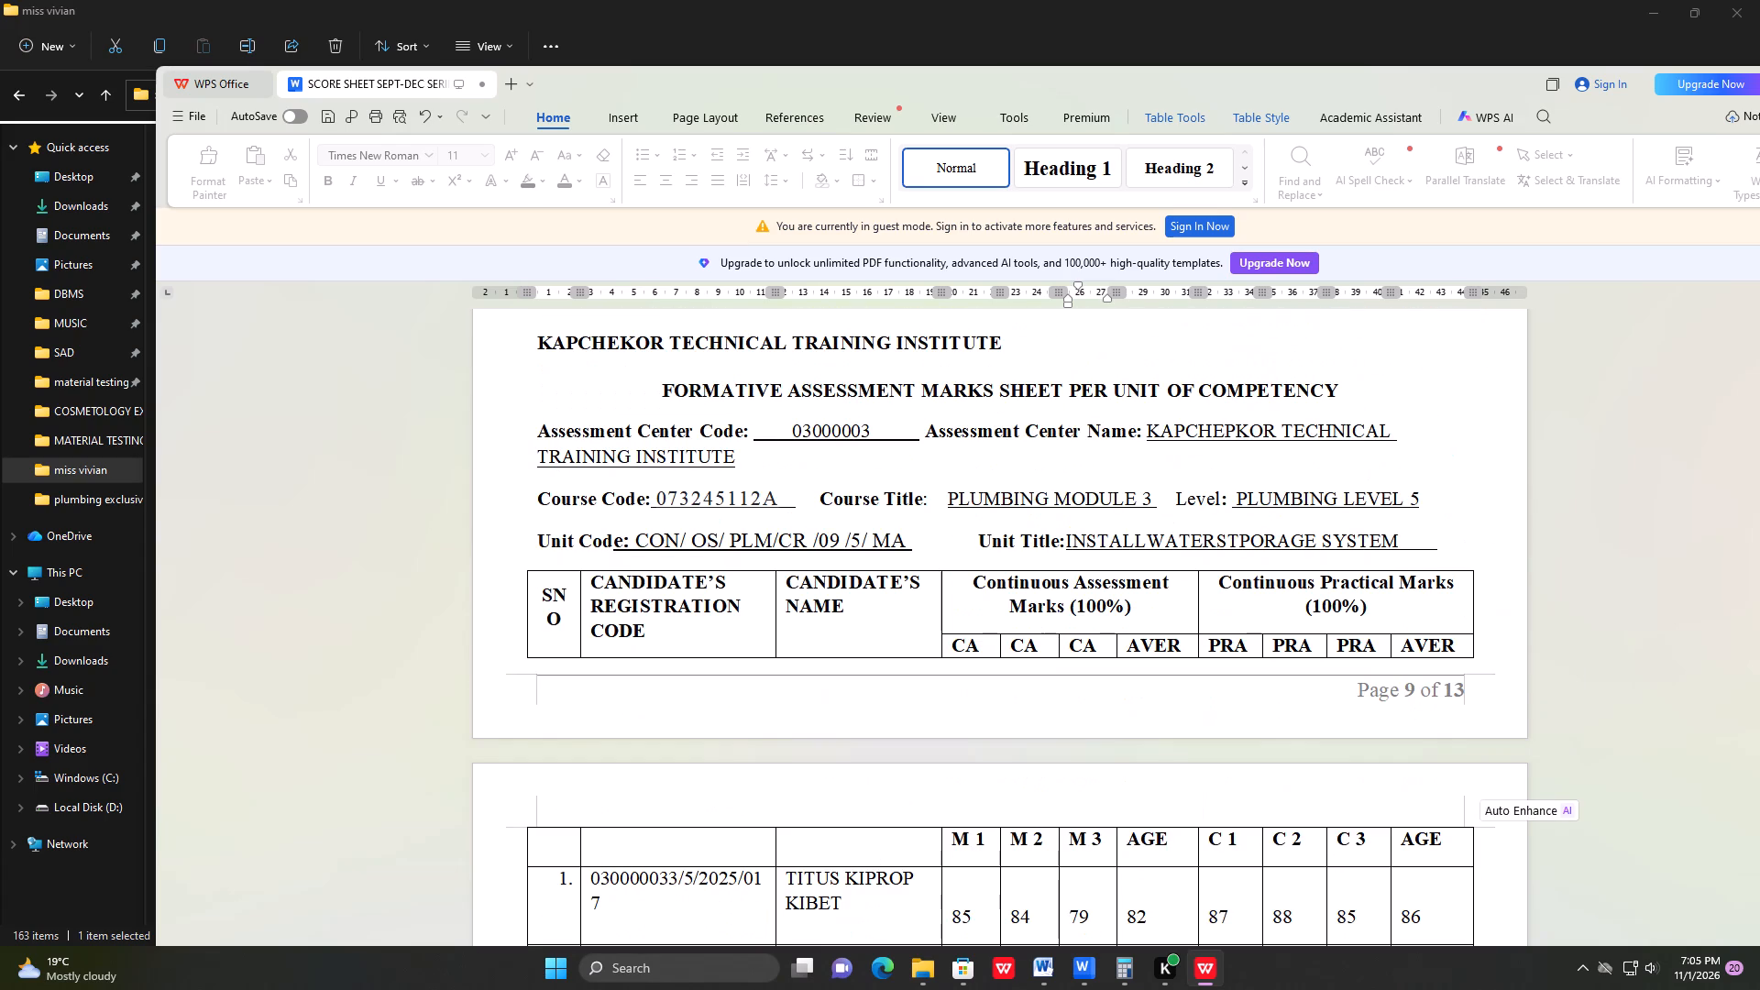
{"action": "scroll", "coordinate": [823, 695], "scroll_direction": "up", "scroll_amount": 11}
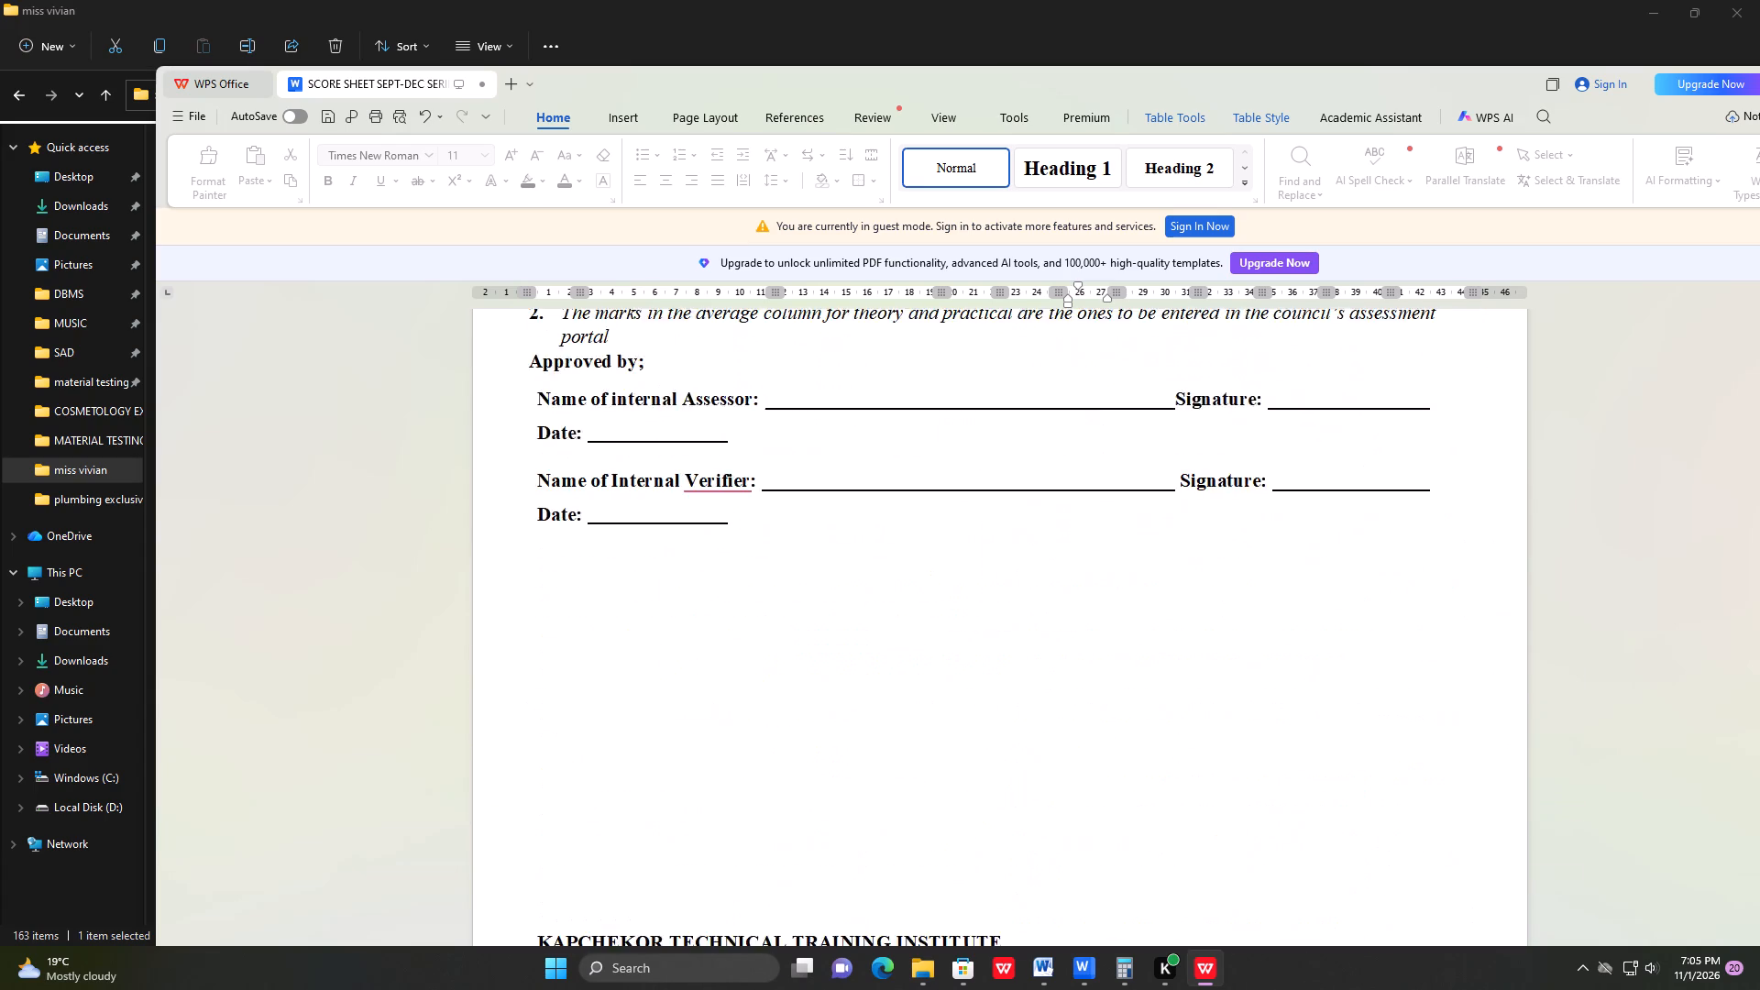
{"action": "scroll", "coordinate": [819, 698], "scroll_direction": "up", "scroll_amount": 8}
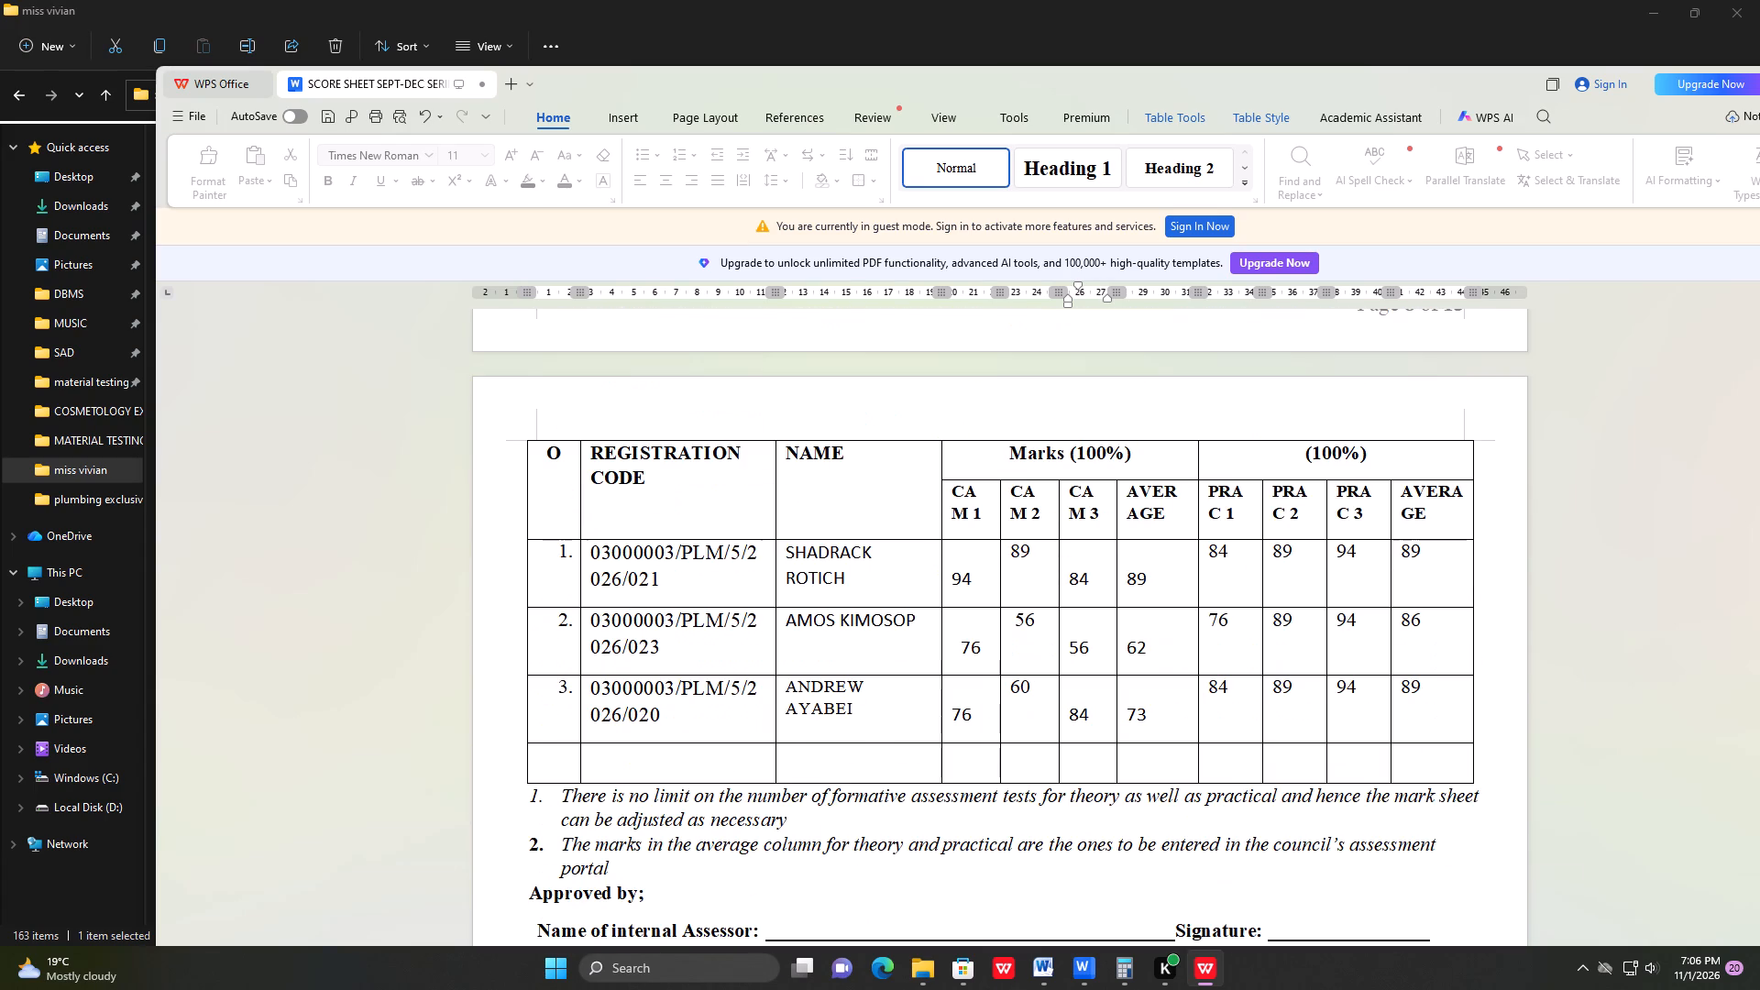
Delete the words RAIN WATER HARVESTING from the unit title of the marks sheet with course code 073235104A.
{"action": "scroll", "coordinate": [814, 702], "scroll_direction": "up", "scroll_amount": 6}
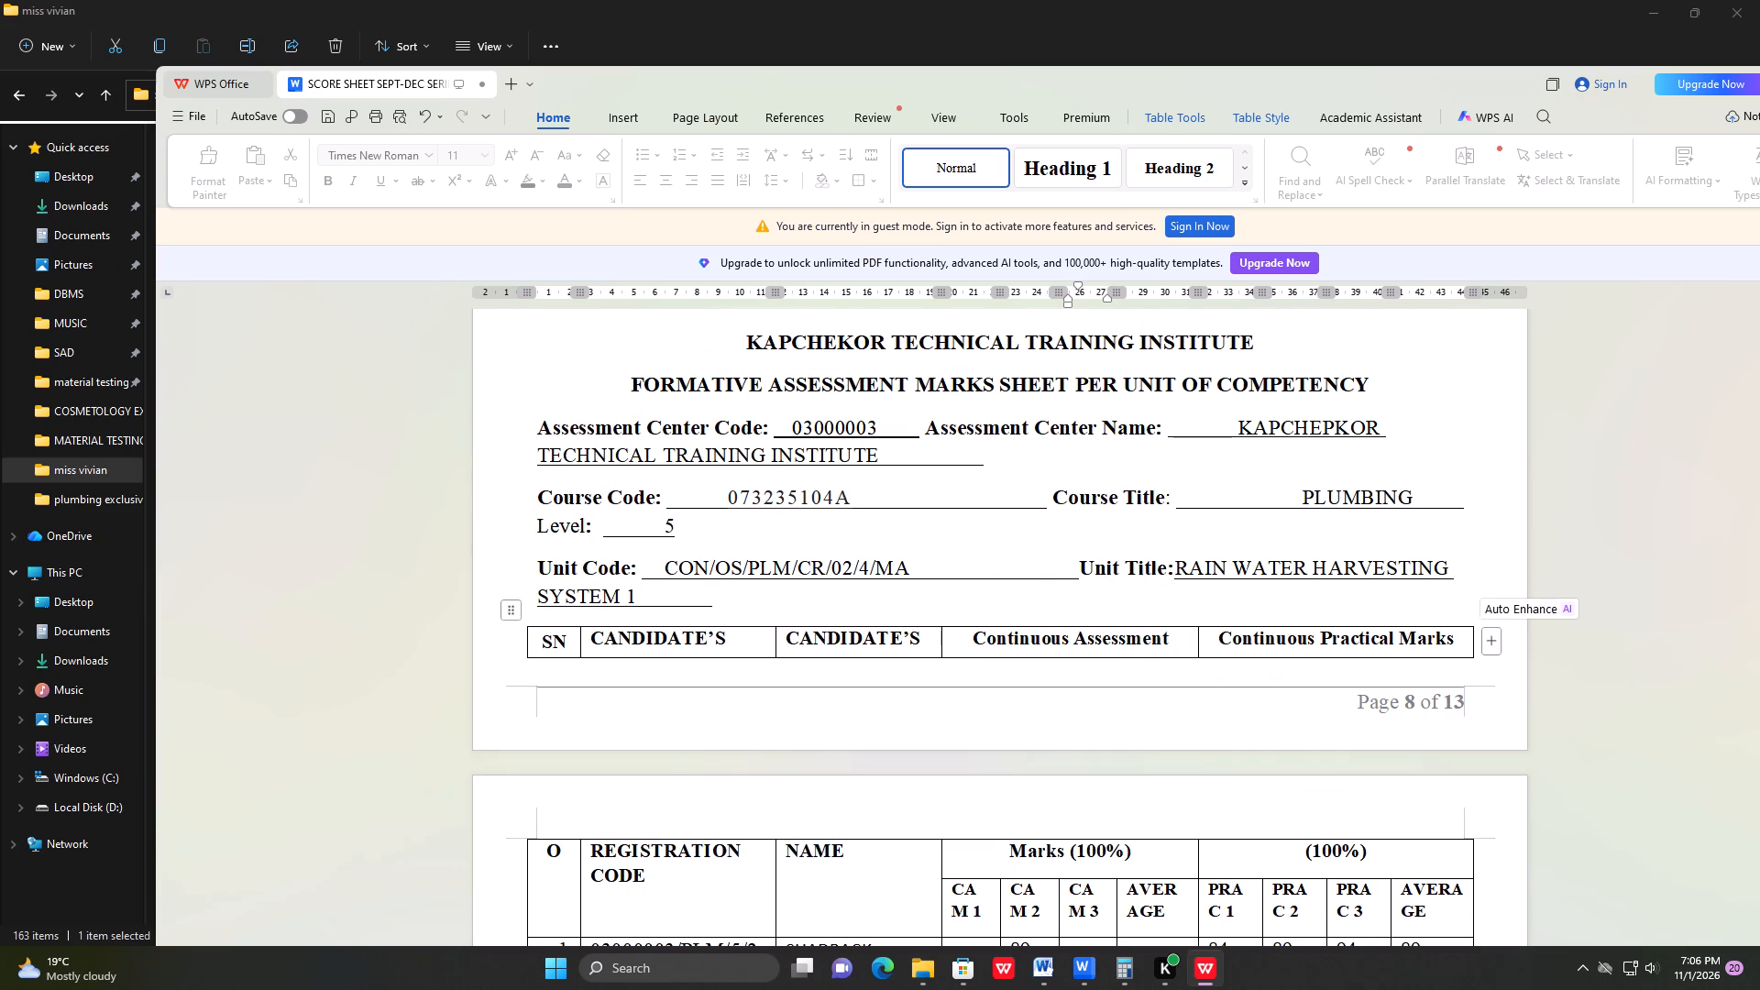
{"action": "left_click_drag", "start_coordinate": [1451, 566], "coordinate": [1174, 564]}
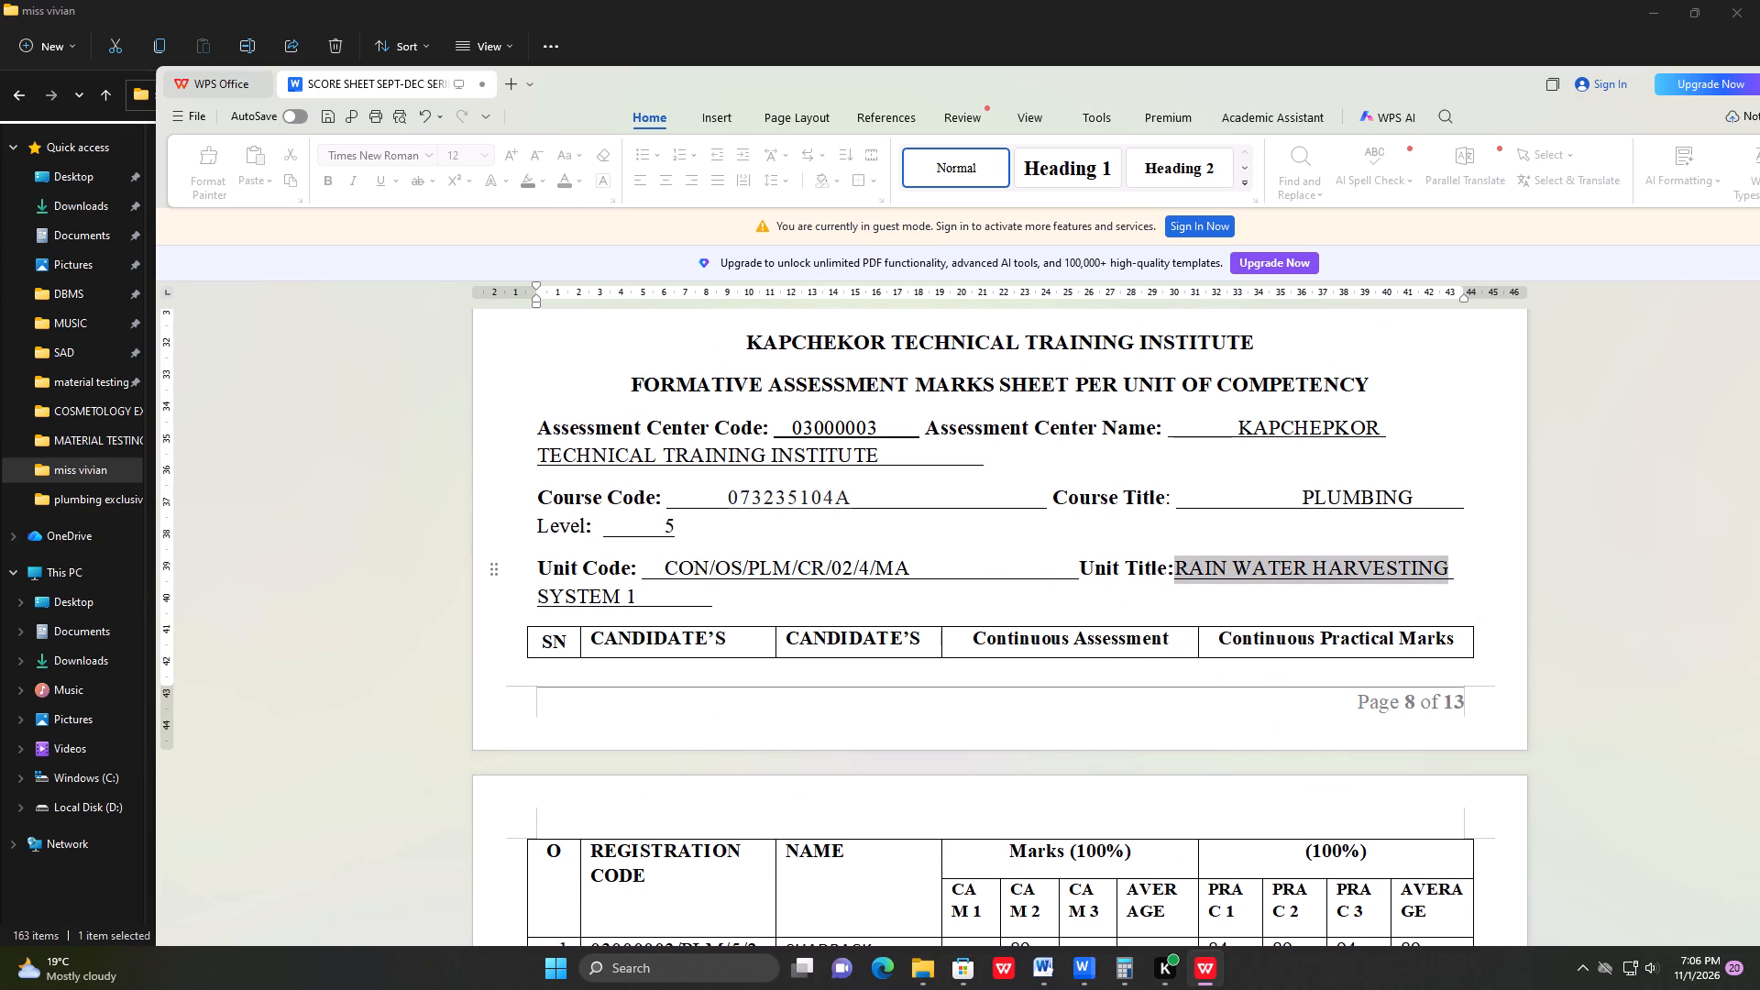
{"action": "left_click_drag", "start_coordinate": [1174, 564], "coordinate": [1179, 564]}
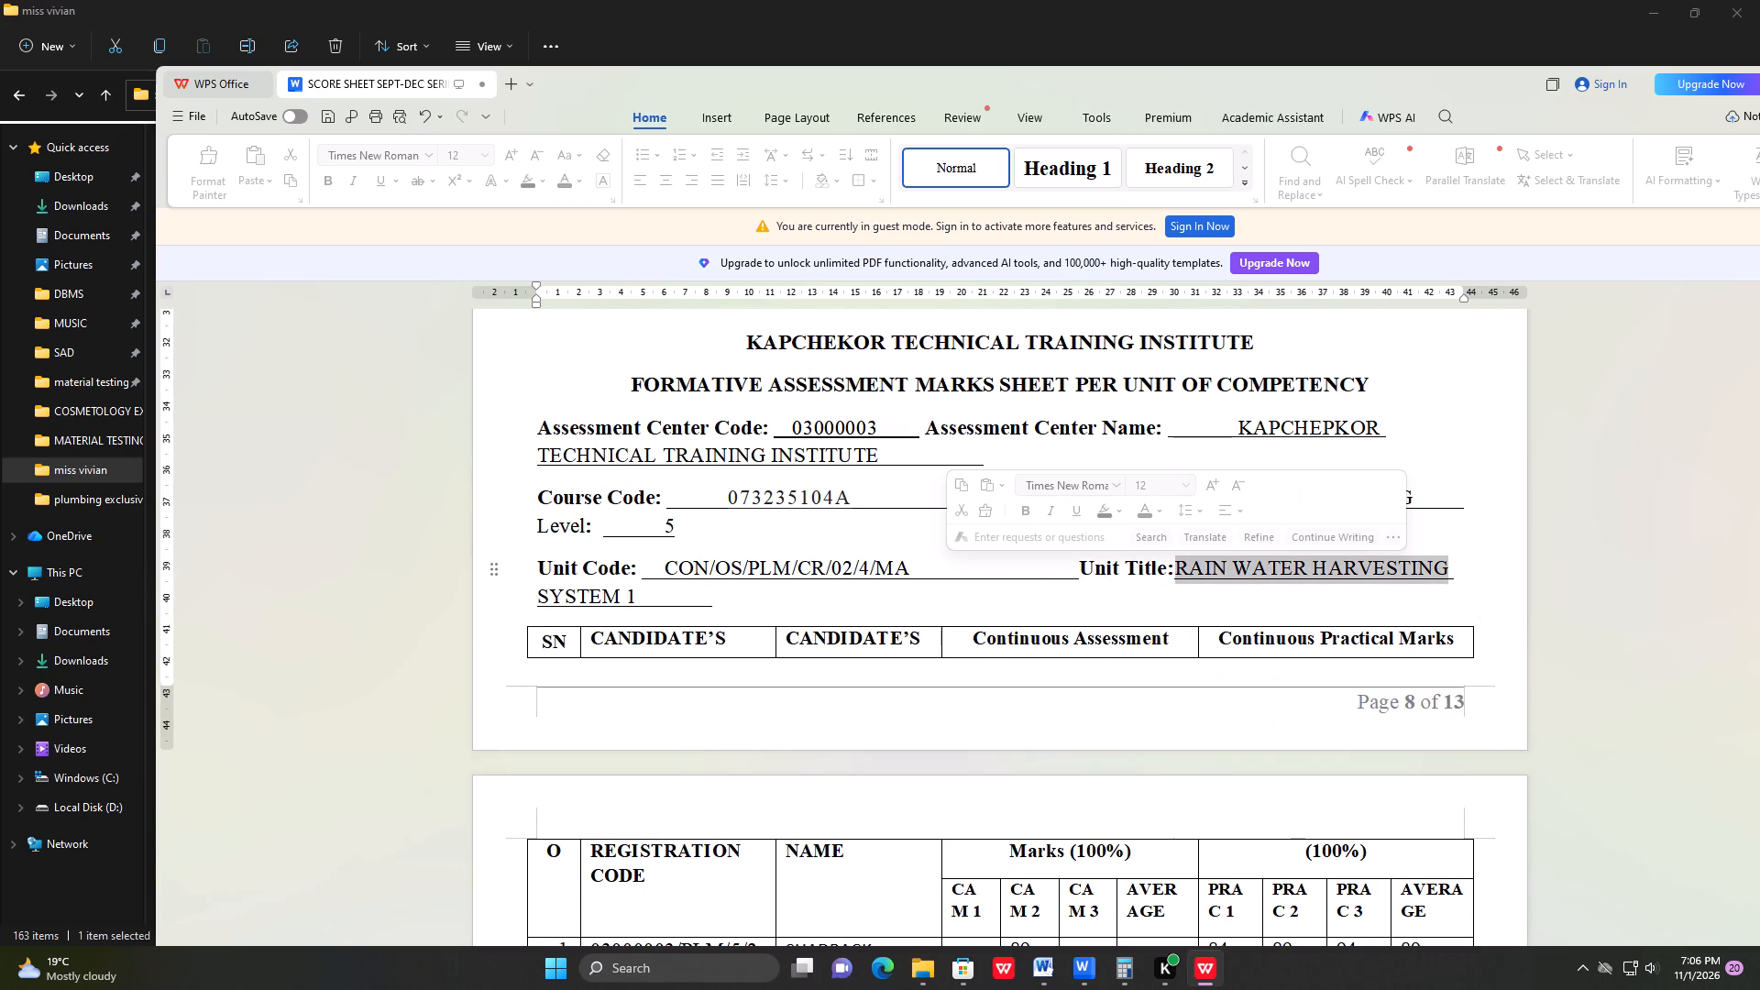
{"action": "key", "text": "BackSpace"}
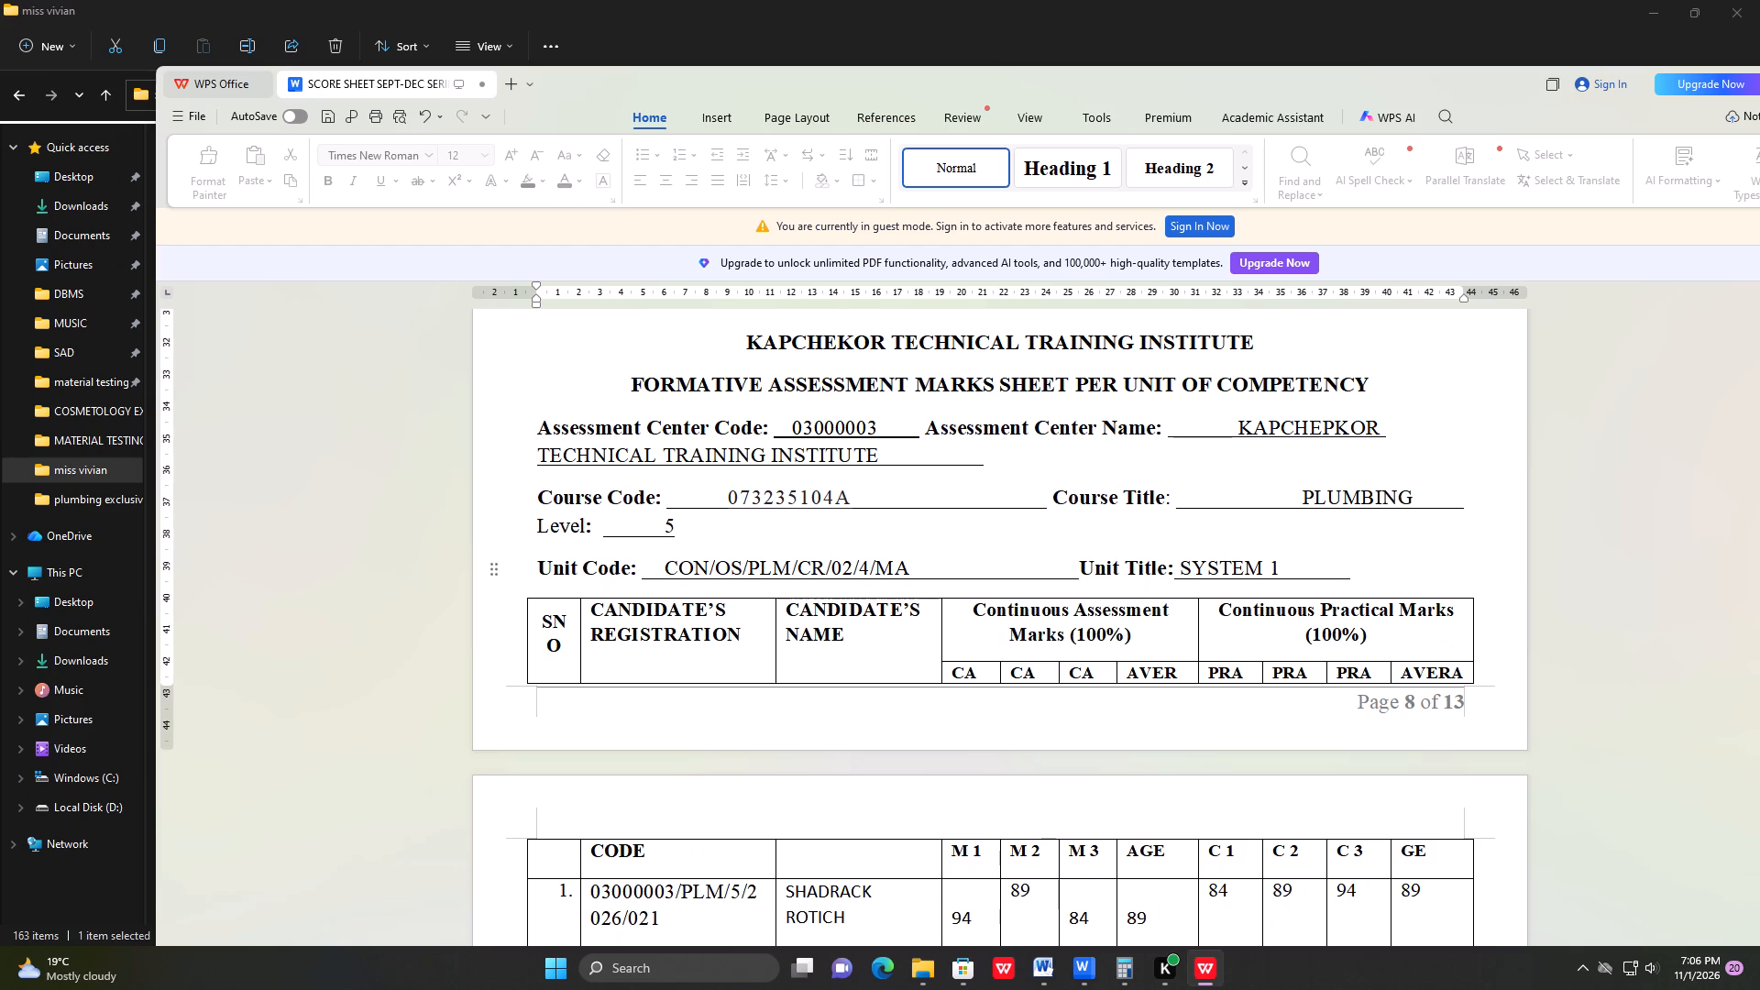
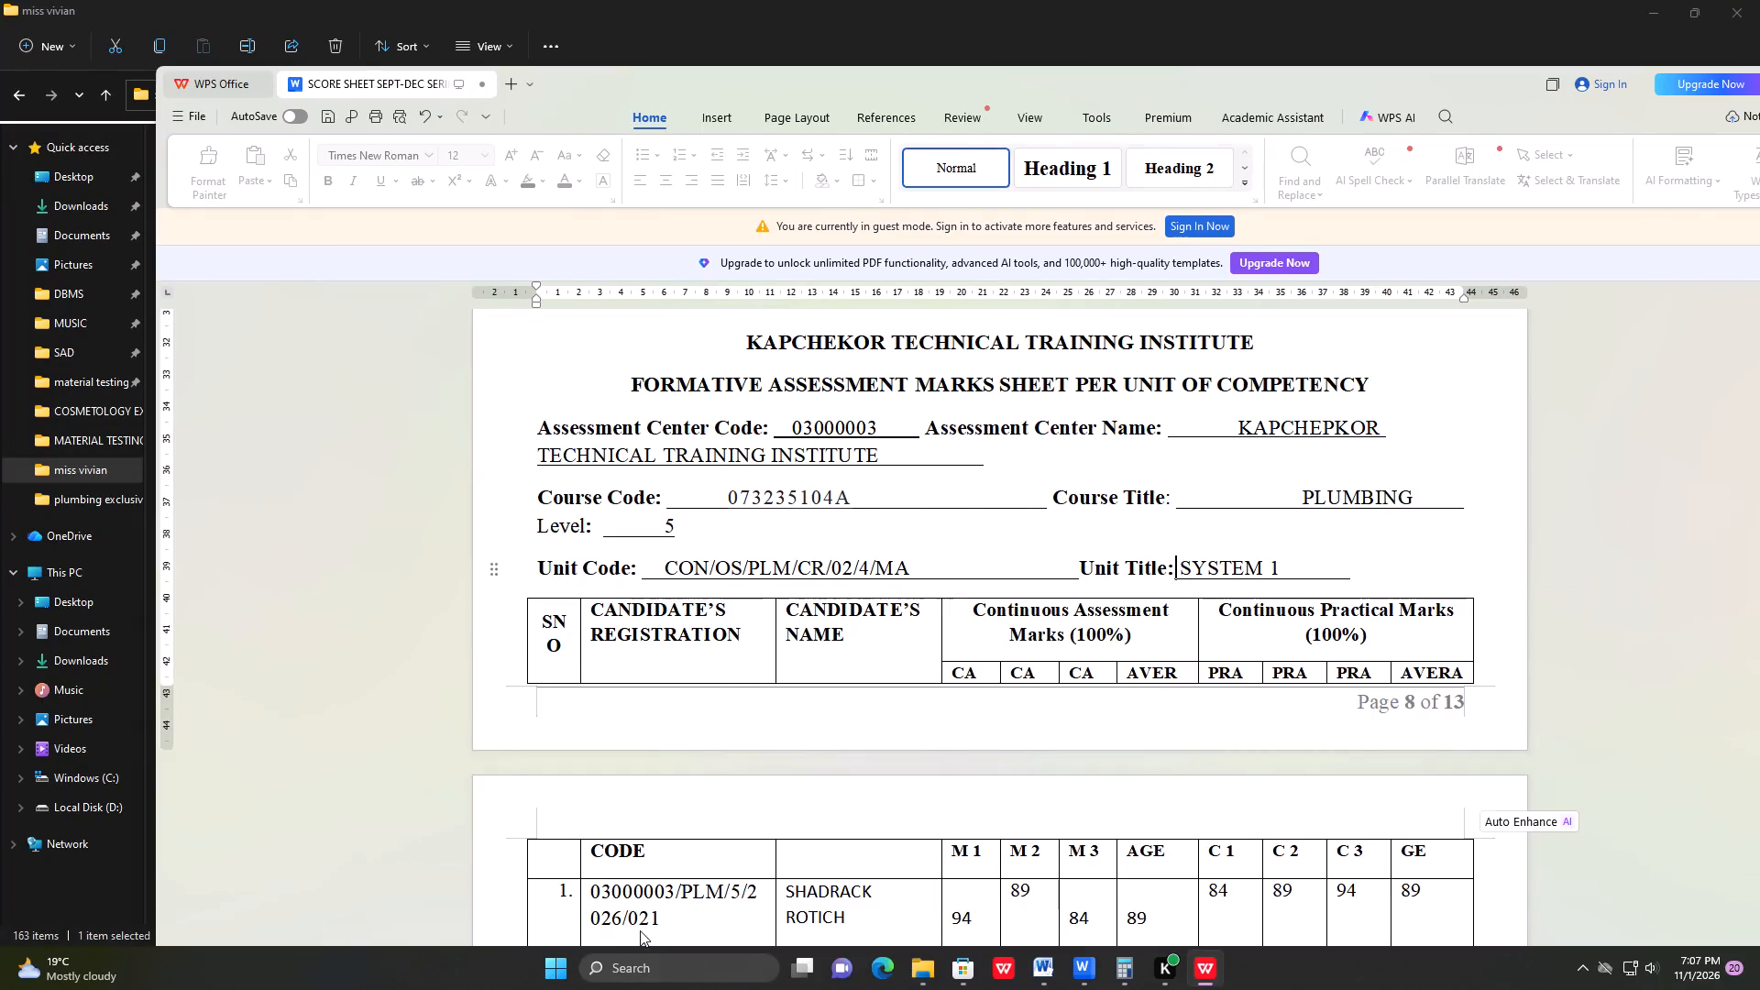
Undo the deletion of RAIN WATER HARVESTING from the unit title.
{"action": "scroll", "coordinate": [659, 909], "scroll_direction": "up", "scroll_amount": 1}
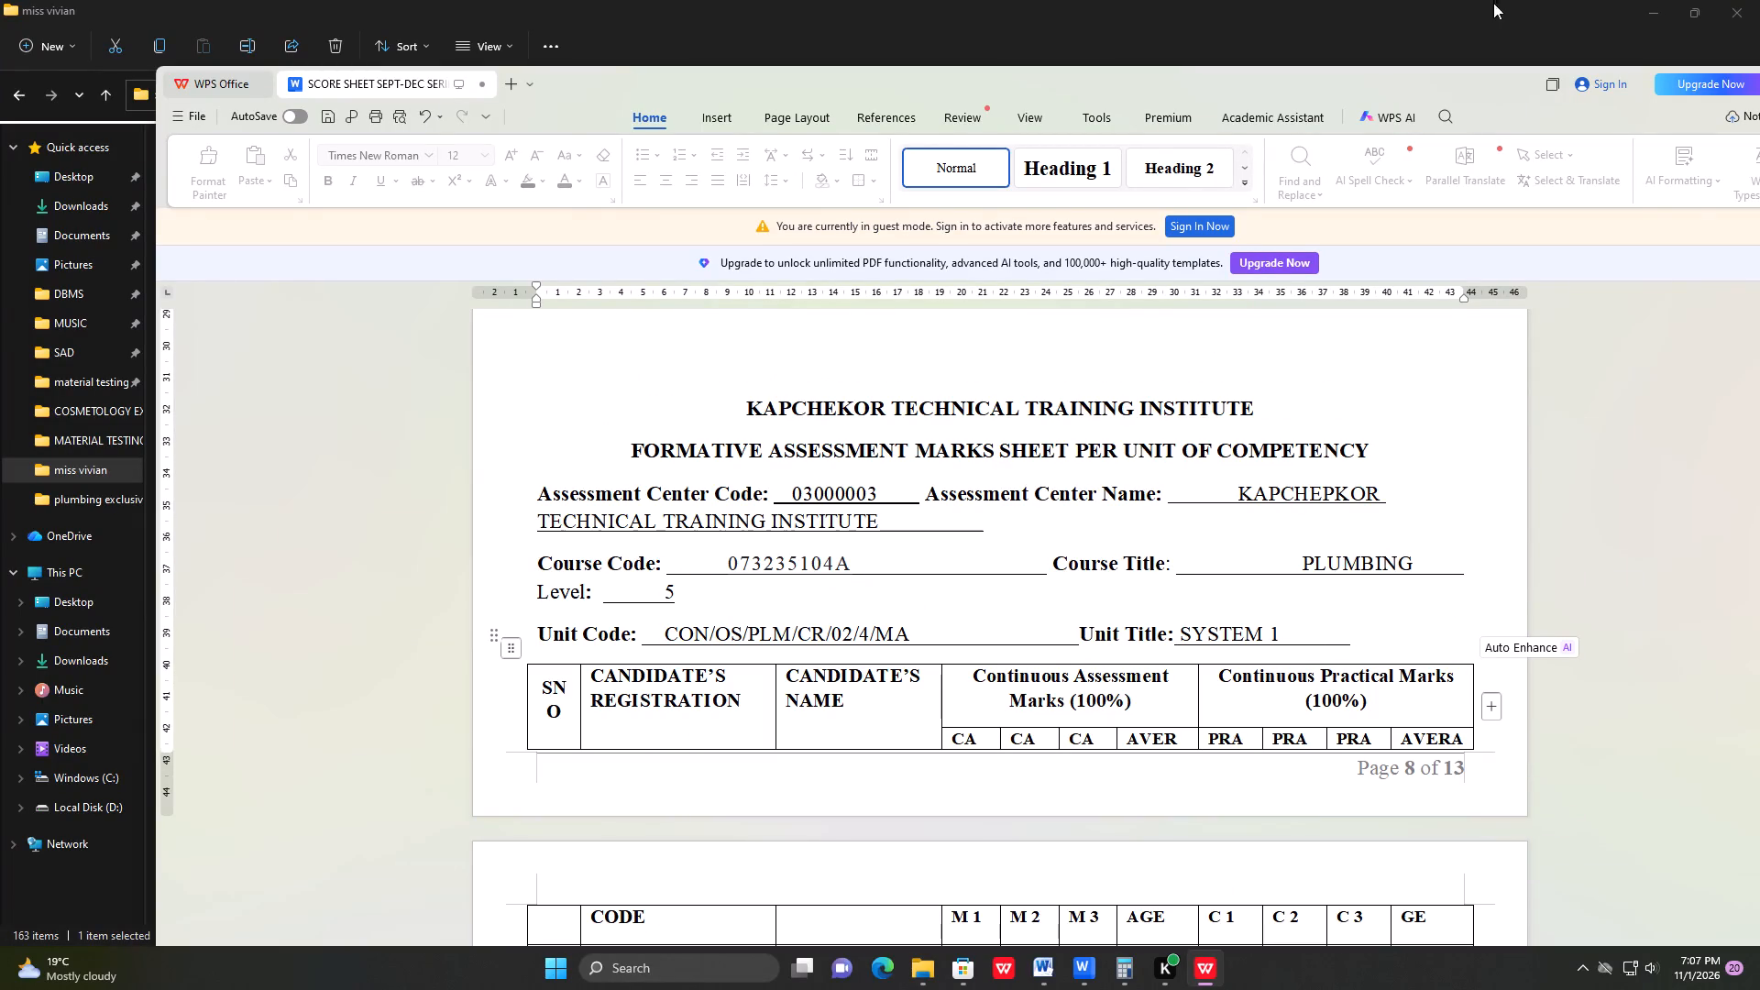
{"action": "left_click", "coordinate": [416, 116]}
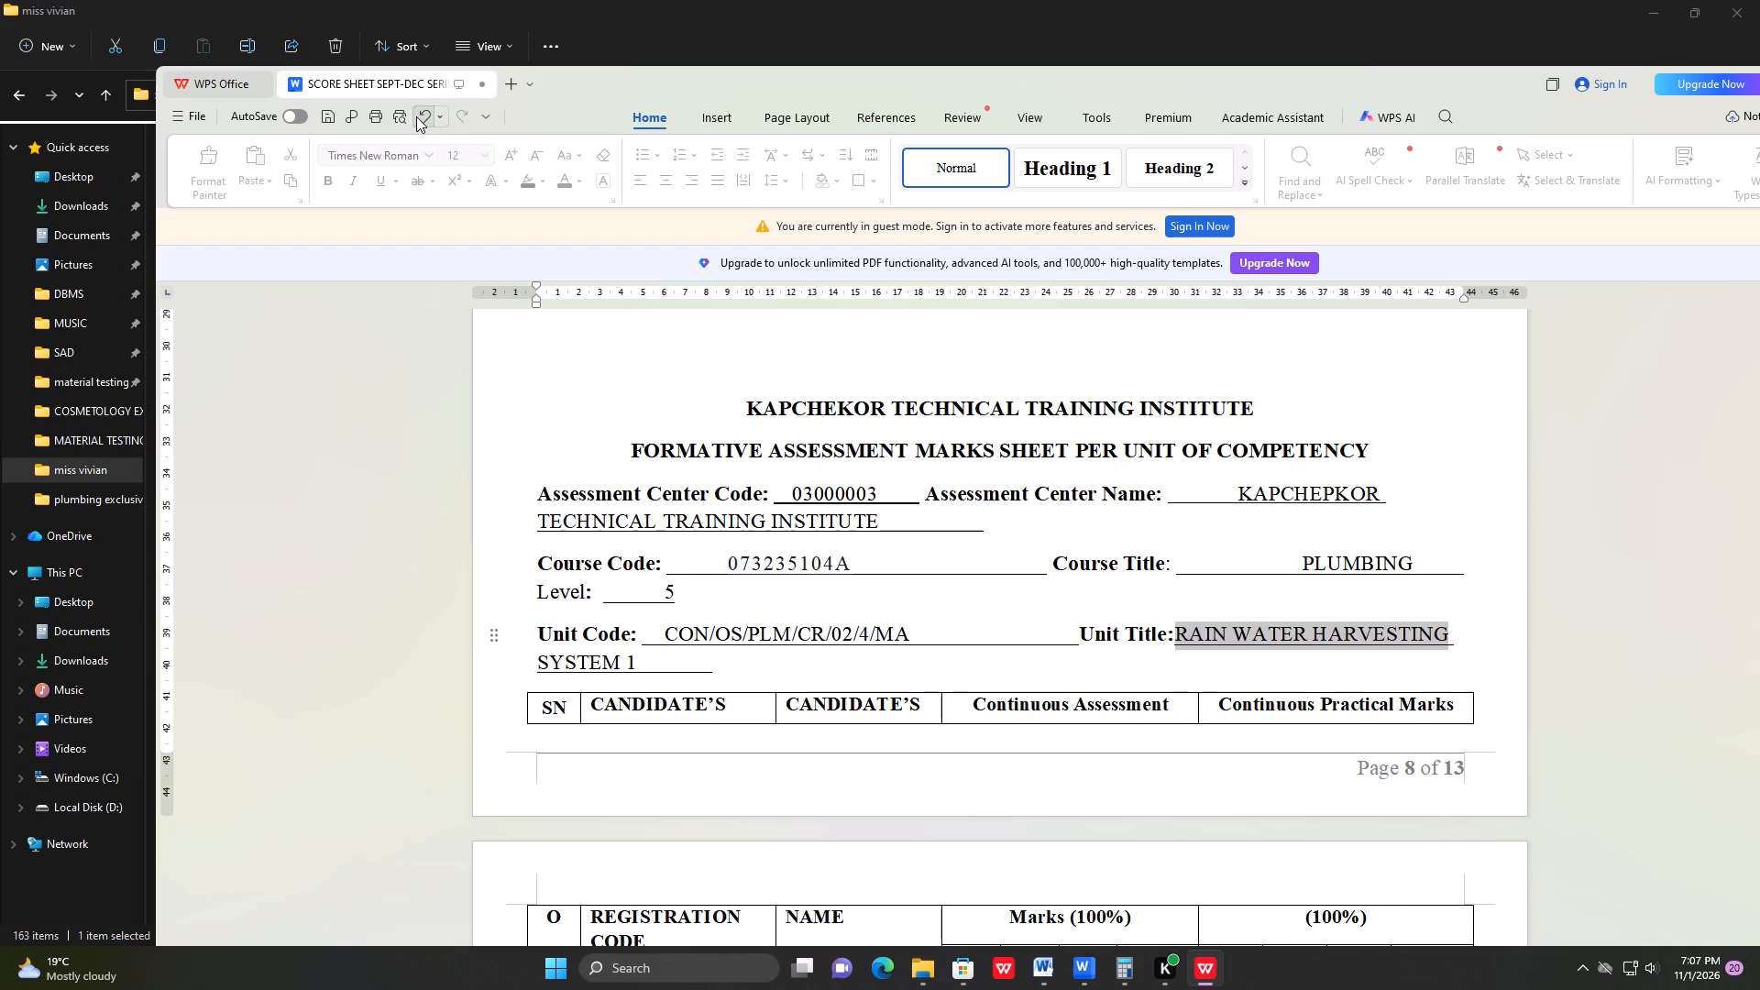
Remove the word RAIN from the unit title of the CON/OS/PLM/CR/02/4/MA marks sheet.
{"action": "left_click", "coordinate": [1226, 632]}
{"action": "key", "text": "BackSpace"}
{"action": "key", "text": "BackSpace"}
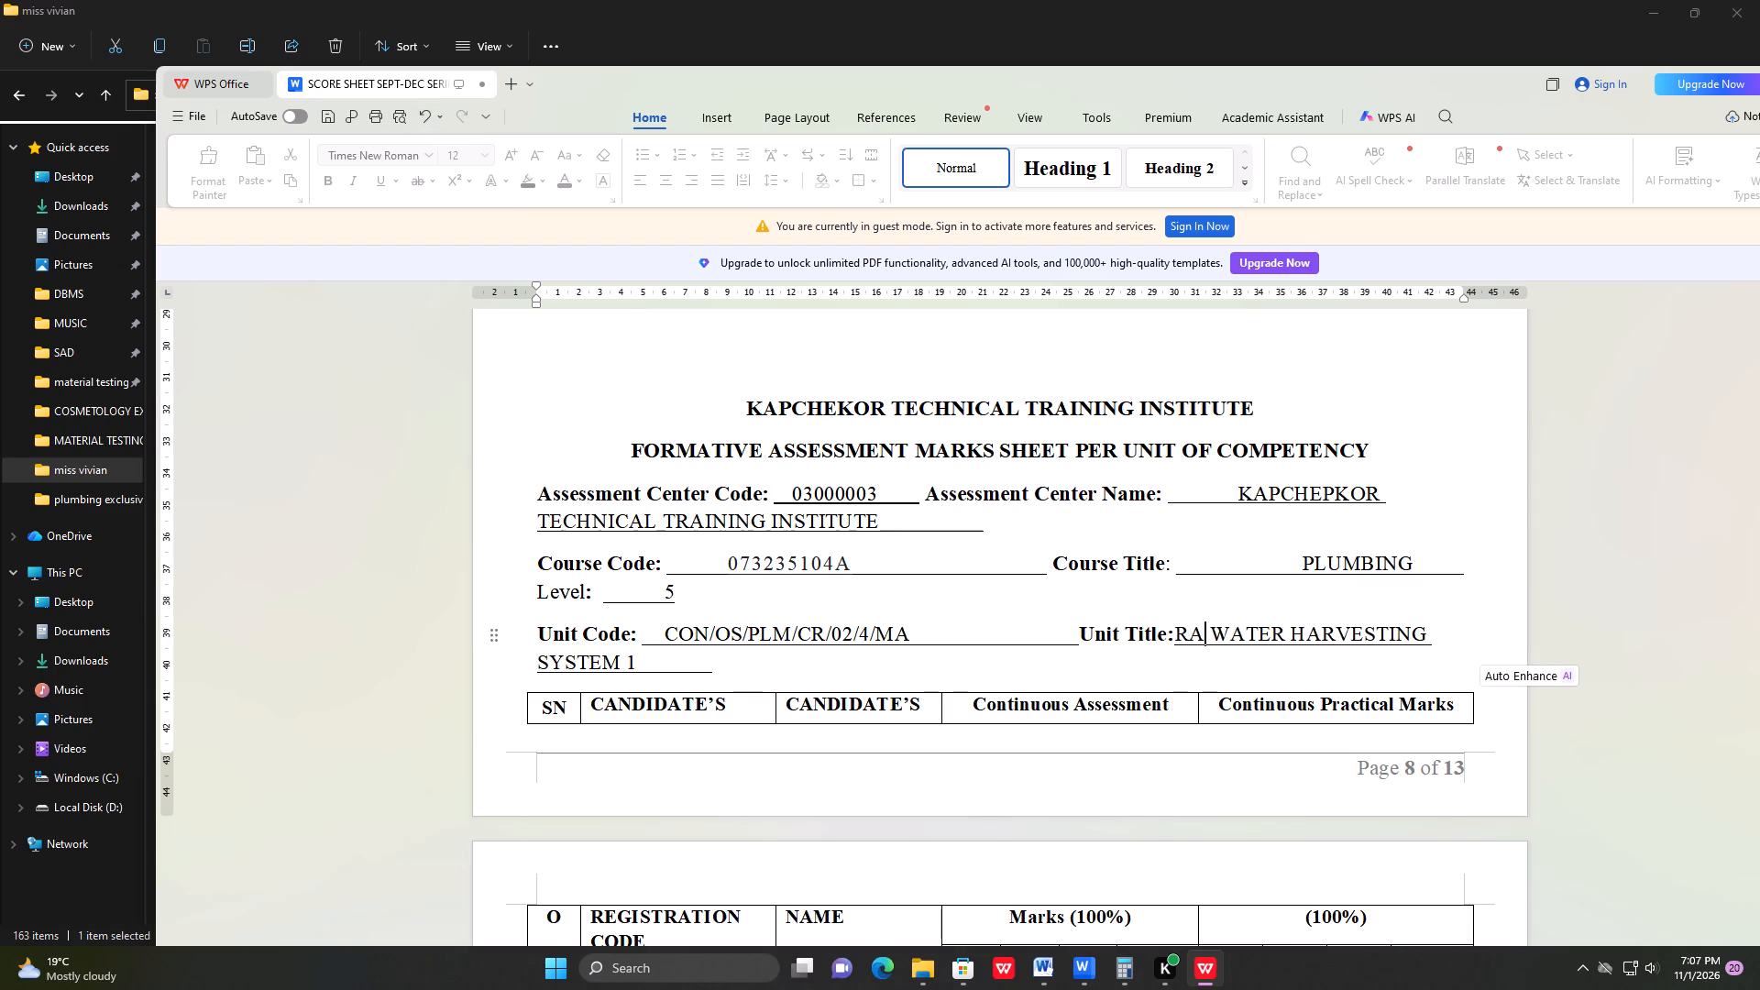
{"action": "key", "text": "BackSpace"}
{"action": "key", "text": "BackSpace"}
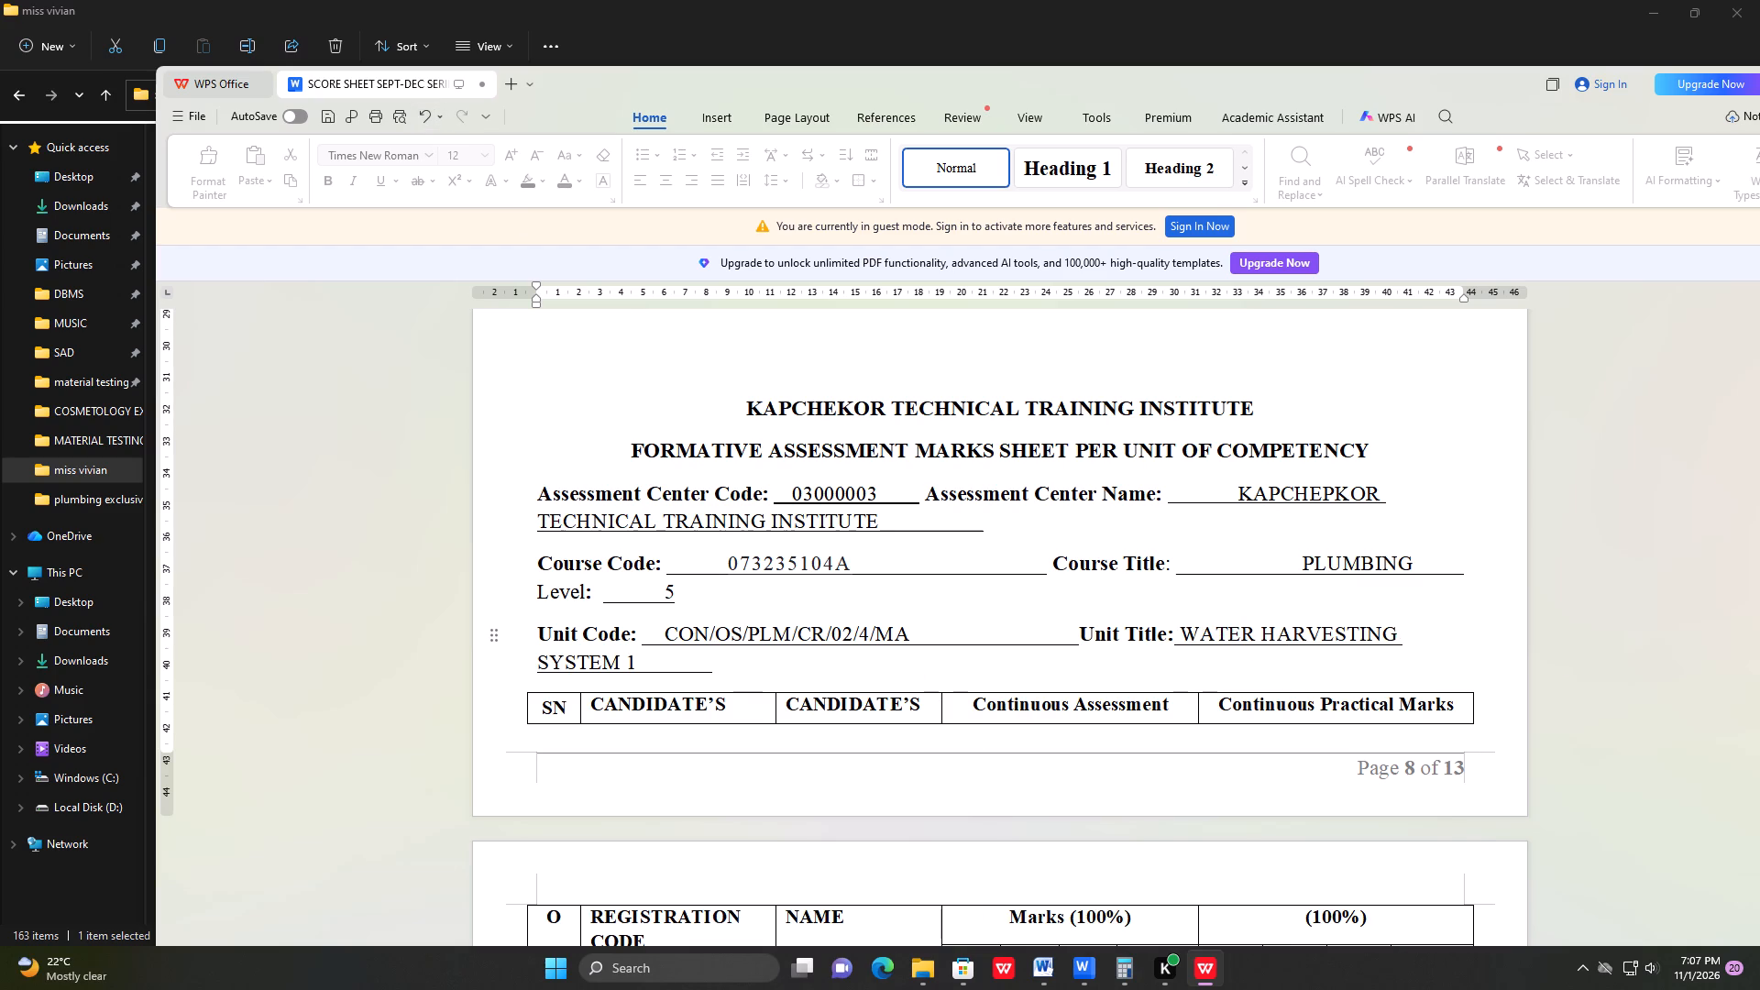
Replace the word HARVESTING with SUPPLY in the same unit title, keeping a space before SYSTEM.
{"action": "left_click", "coordinate": [1400, 634]}
{"action": "key", "text": "BackSpace"}
{"action": "key", "text": "BackSpace"}
{"action": "key", "text": "BackSpace"}
{"action": "key", "text": "BackSpace"}
{"action": "key", "text": "BackSpace"}
{"action": "key", "text": "BackSpace"}
{"action": "key", "text": "BackSpace"}
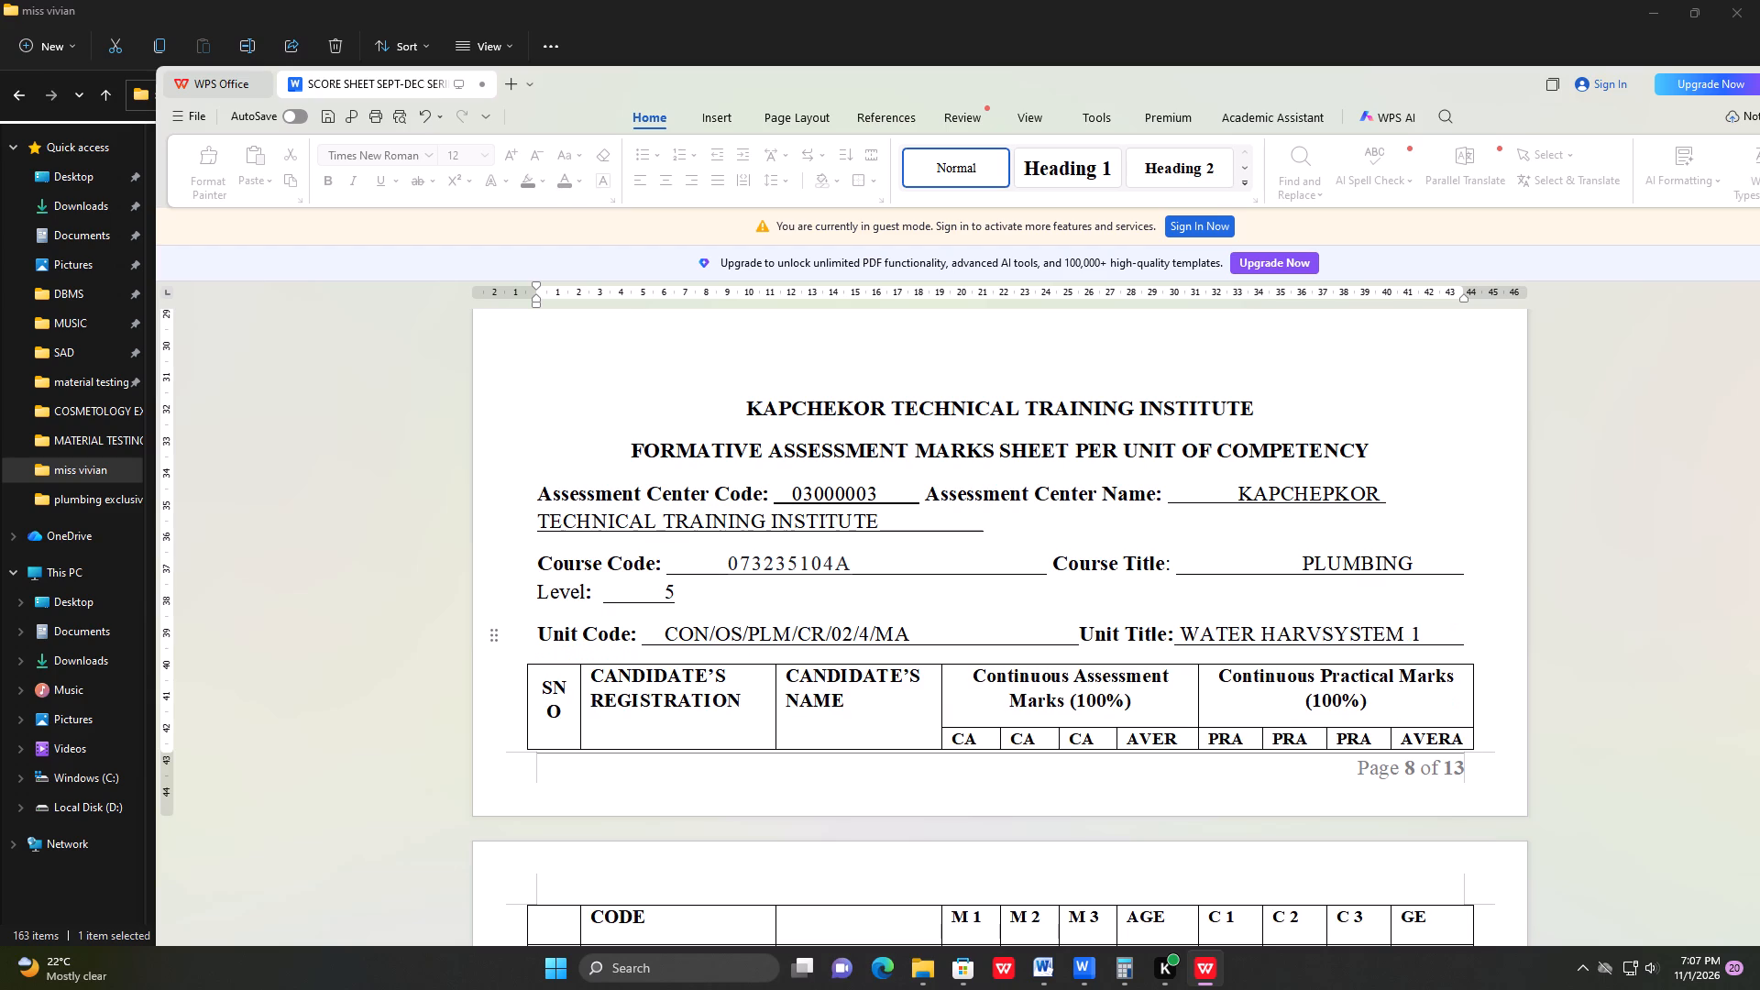
{"action": "key", "text": "BackSpace"}
{"action": "key", "text": "BackSpace"}
{"action": "key", "text": "BackSpace"}
{"action": "key", "text": "BackSpace"}
{"action": "type", "text": "SU"}
{"action": "type", "text": "PPL"}
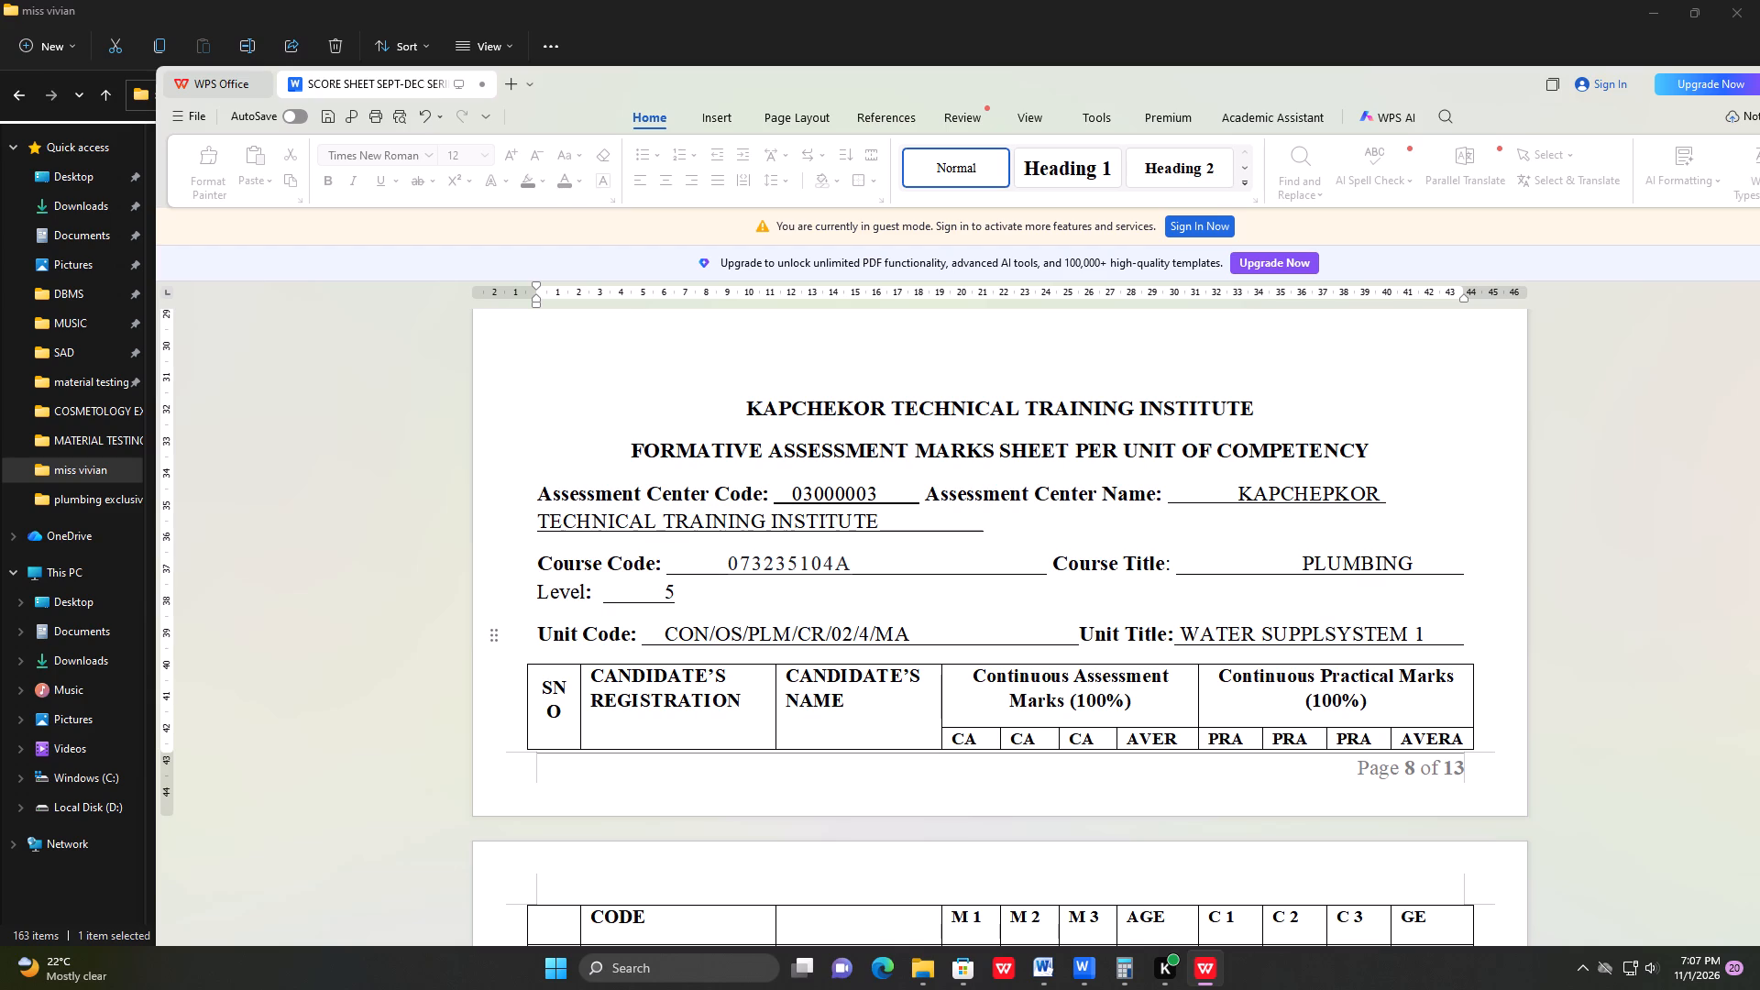
{"action": "type", "text": "Y"}
{"action": "key", "text": "space"}
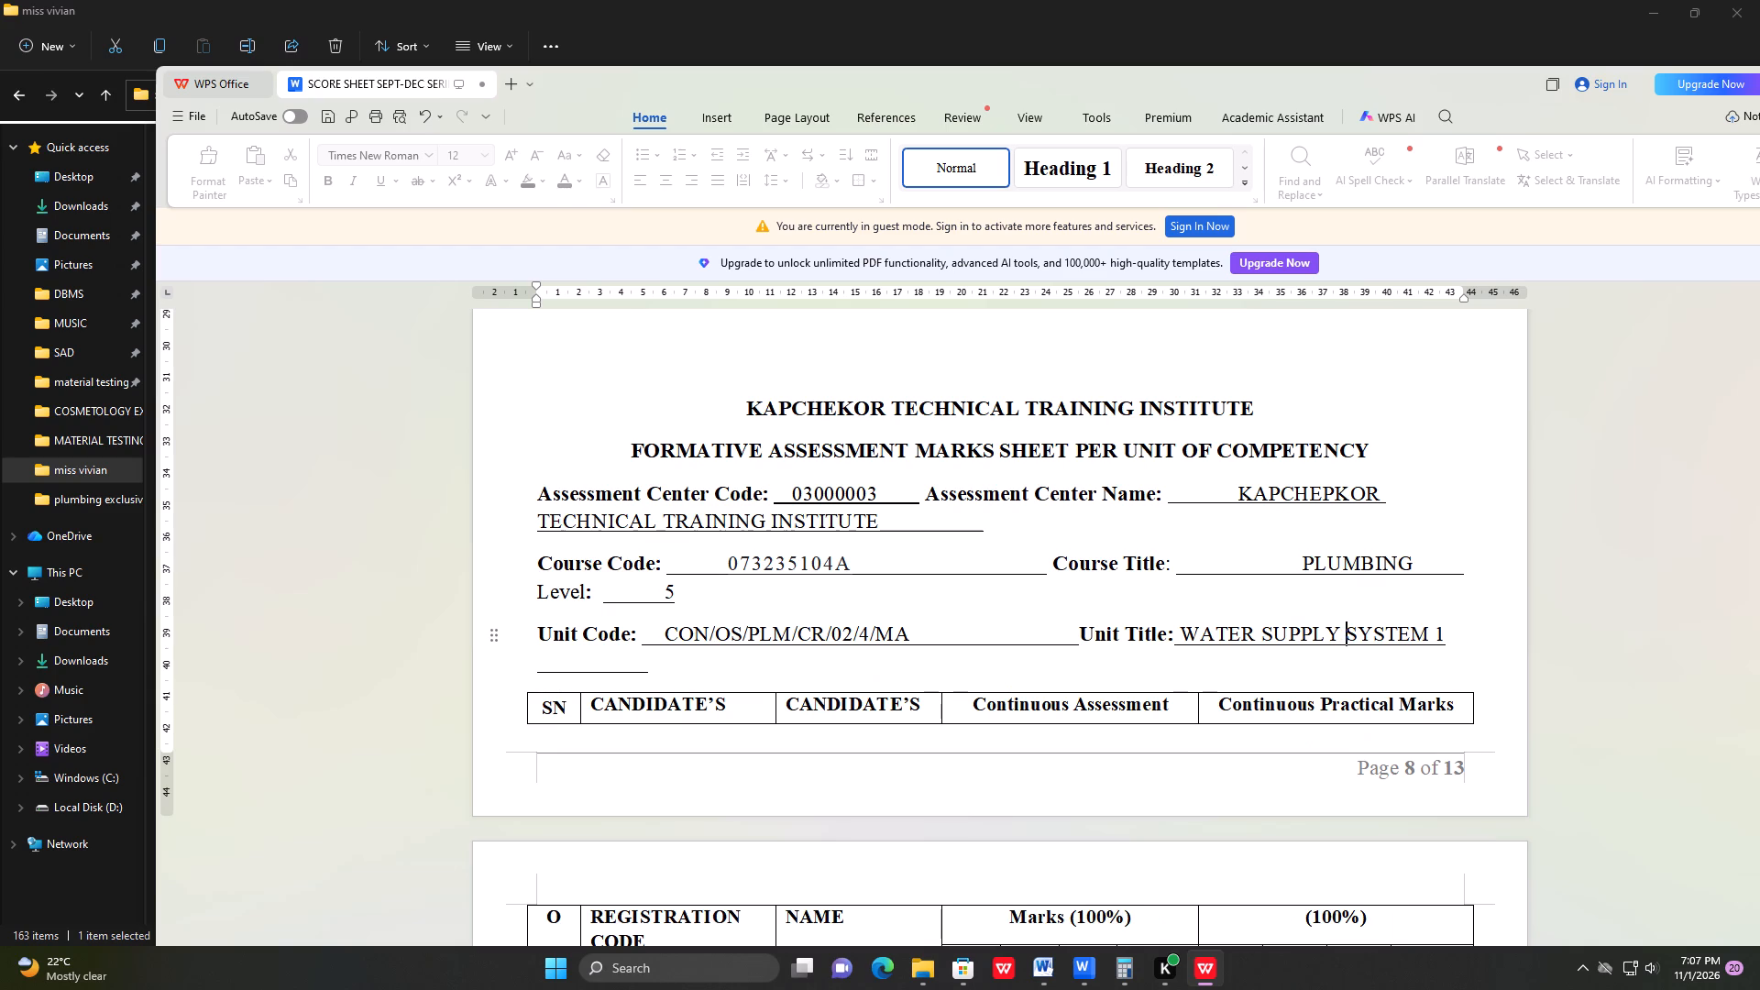
Change the number at the end of the WATER SUPPLY SYSTEM unit title to 3.
{"action": "left_click", "coordinate": [1446, 633]}
{"action": "key", "text": "BackSpace"}
{"action": "key", "text": "3"}
Clear candidate 1's CAM 1, CAM 2, CAM 3 and theory average marks in the Water Supply System 3 table.
{"action": "scroll", "coordinate": [934, 685], "scroll_direction": "down", "scroll_amount": 6}
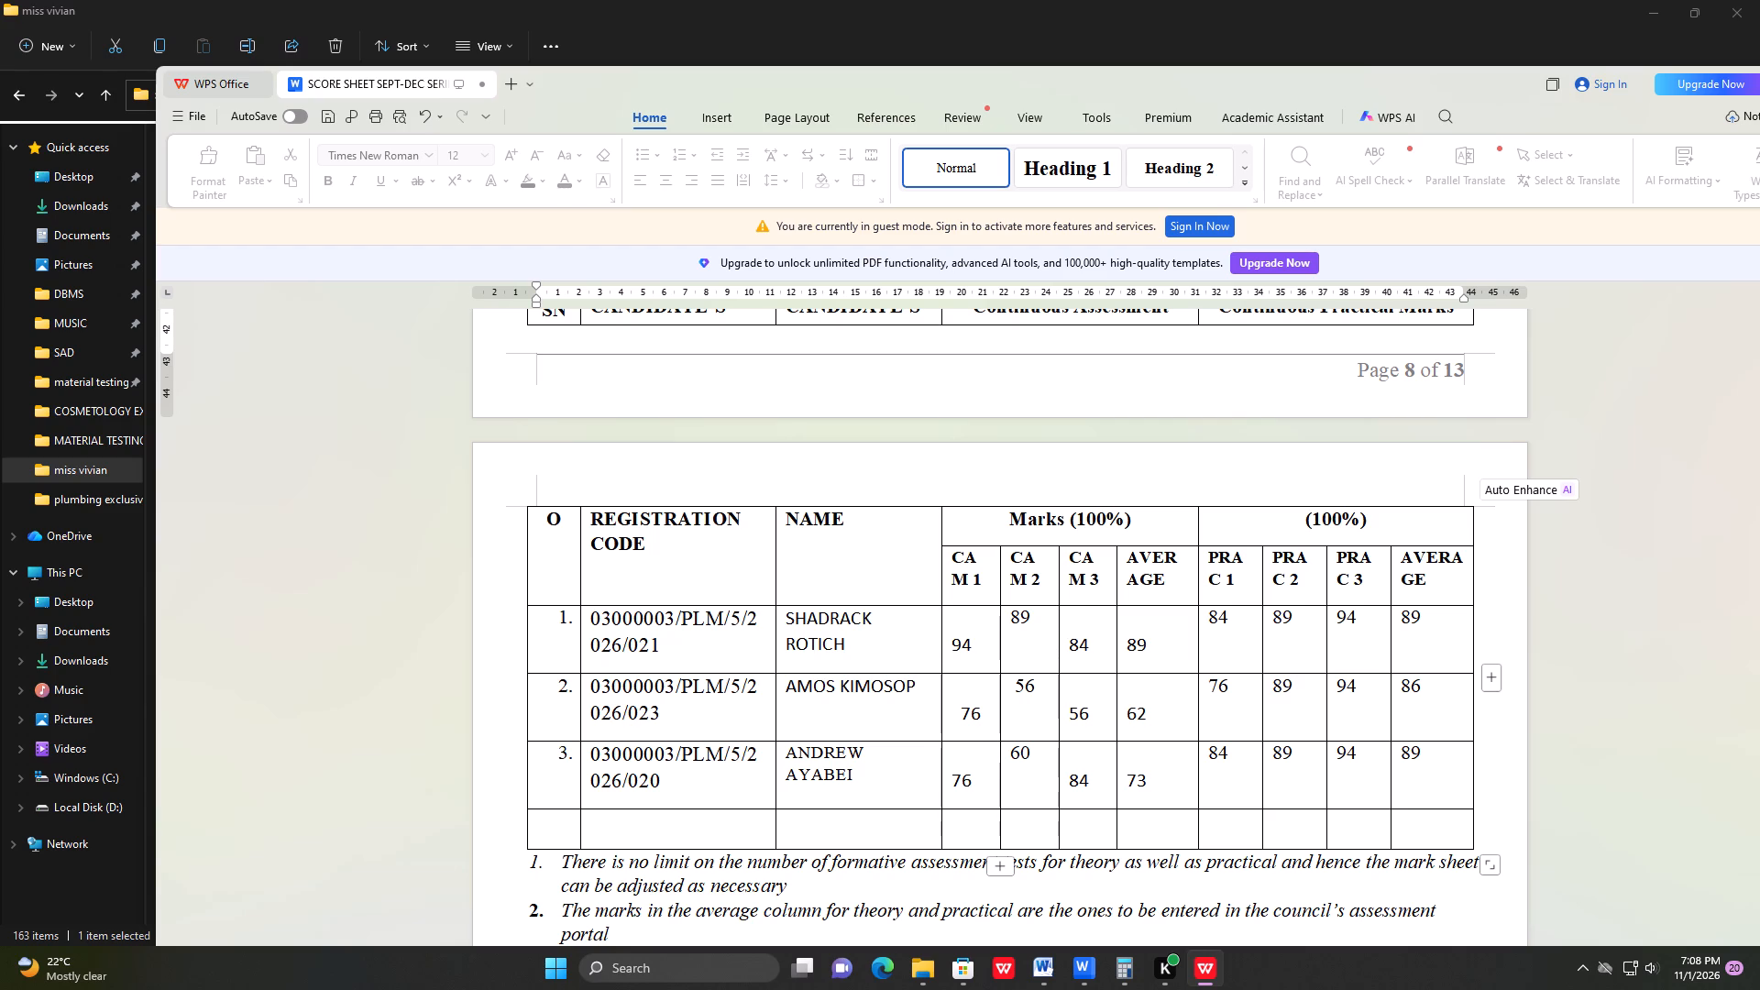
{"action": "scroll", "coordinate": [1314, 702], "scroll_direction": "down", "scroll_amount": 2}
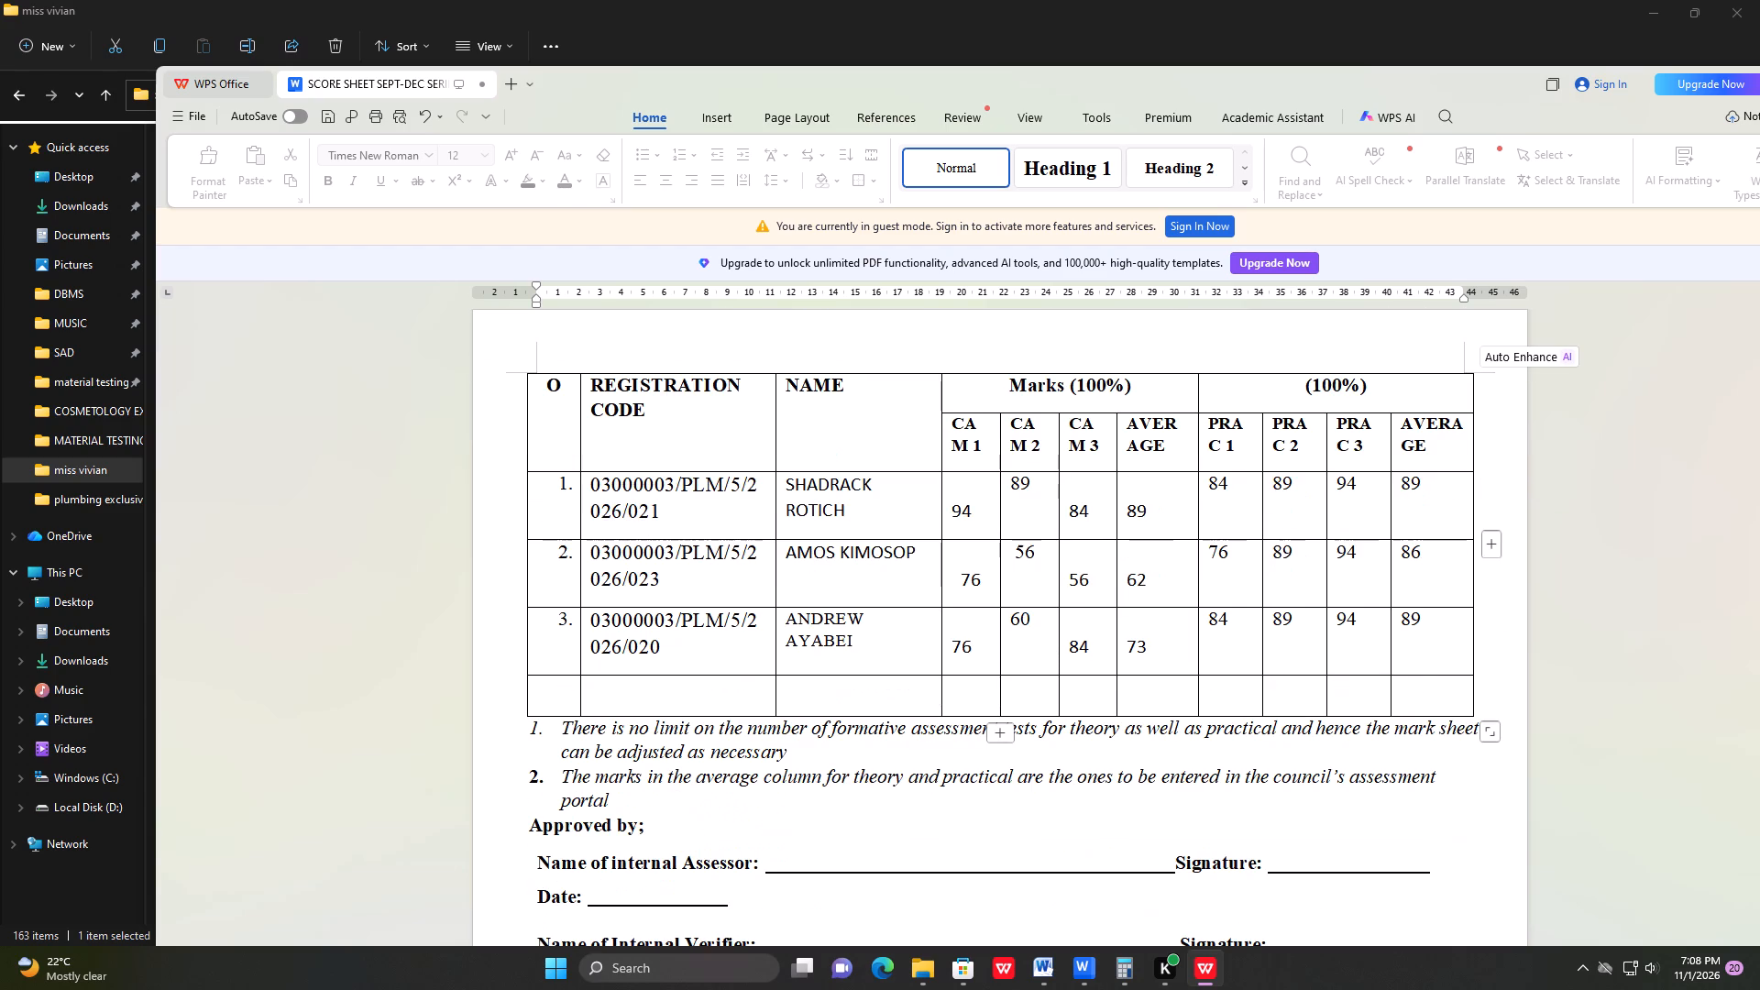
{"action": "left_click", "coordinate": [967, 523]}
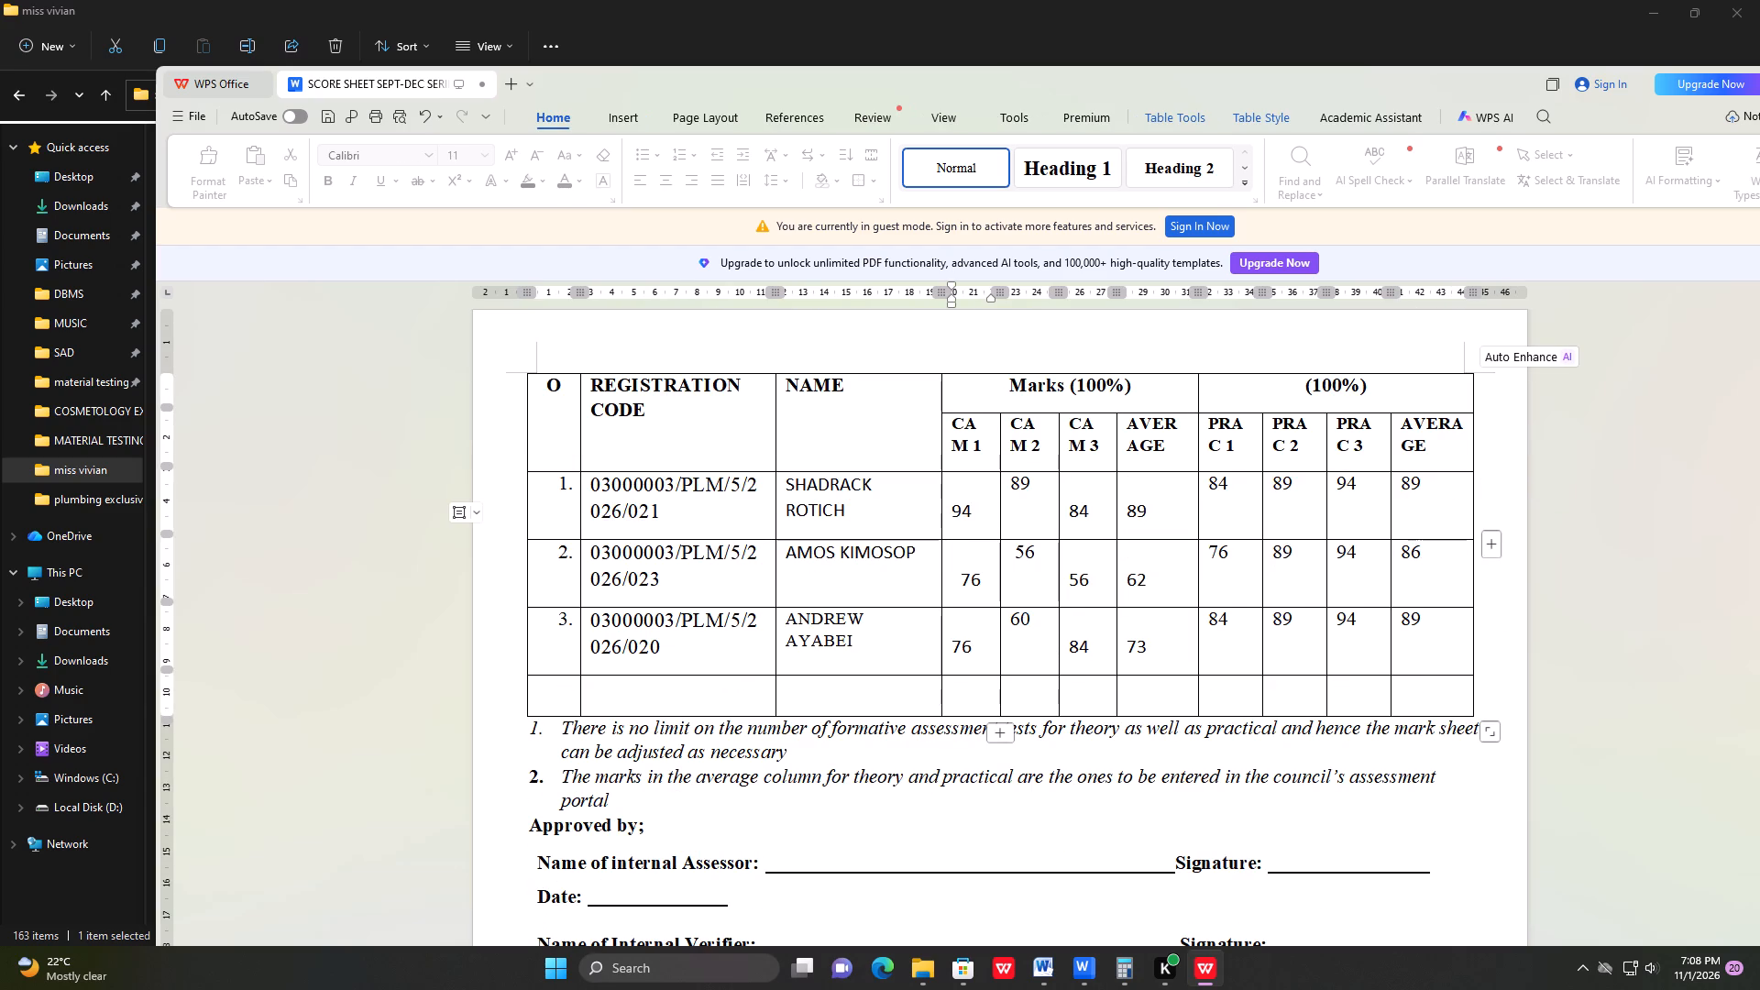
{"action": "key", "text": "BackSpace"}
{"action": "key", "text": "BackSpace"}
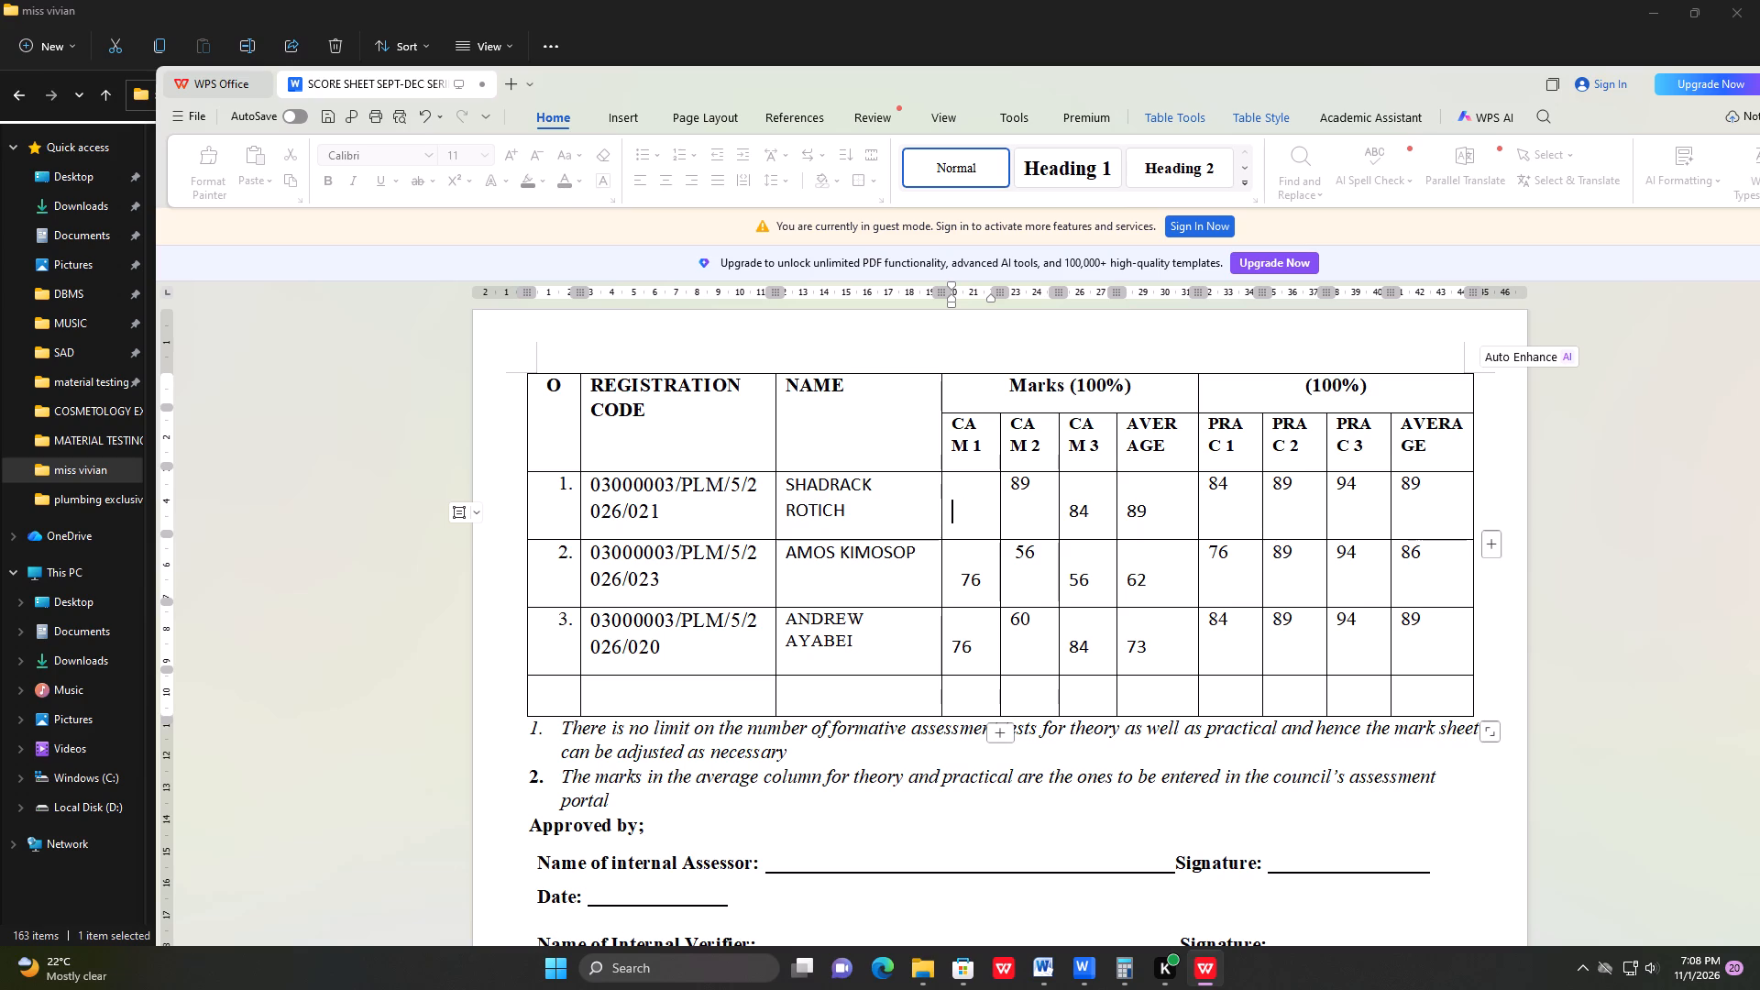
{"action": "left_click_drag", "start_coordinate": [1028, 484], "coordinate": [1003, 481]}
{"action": "key", "text": "BackSpace"}
{"action": "left_click_drag", "start_coordinate": [1094, 504], "coordinate": [1063, 504]}
{"action": "key", "text": "BackSpace"}
{"action": "left_click_drag", "start_coordinate": [1148, 511], "coordinate": [1128, 501]}
{"action": "key", "text": "BackSpace"}
Clear candidate 2's theory average and CAM 3, CAM 2 and CAM 1 marks in the same table.
{"action": "left_click_drag", "start_coordinate": [1149, 572], "coordinate": [1126, 575]}
{"action": "key", "text": "BackSpace"}
{"action": "left_click_drag", "start_coordinate": [1095, 580], "coordinate": [1060, 580]}
{"action": "key", "text": "BackSpace"}
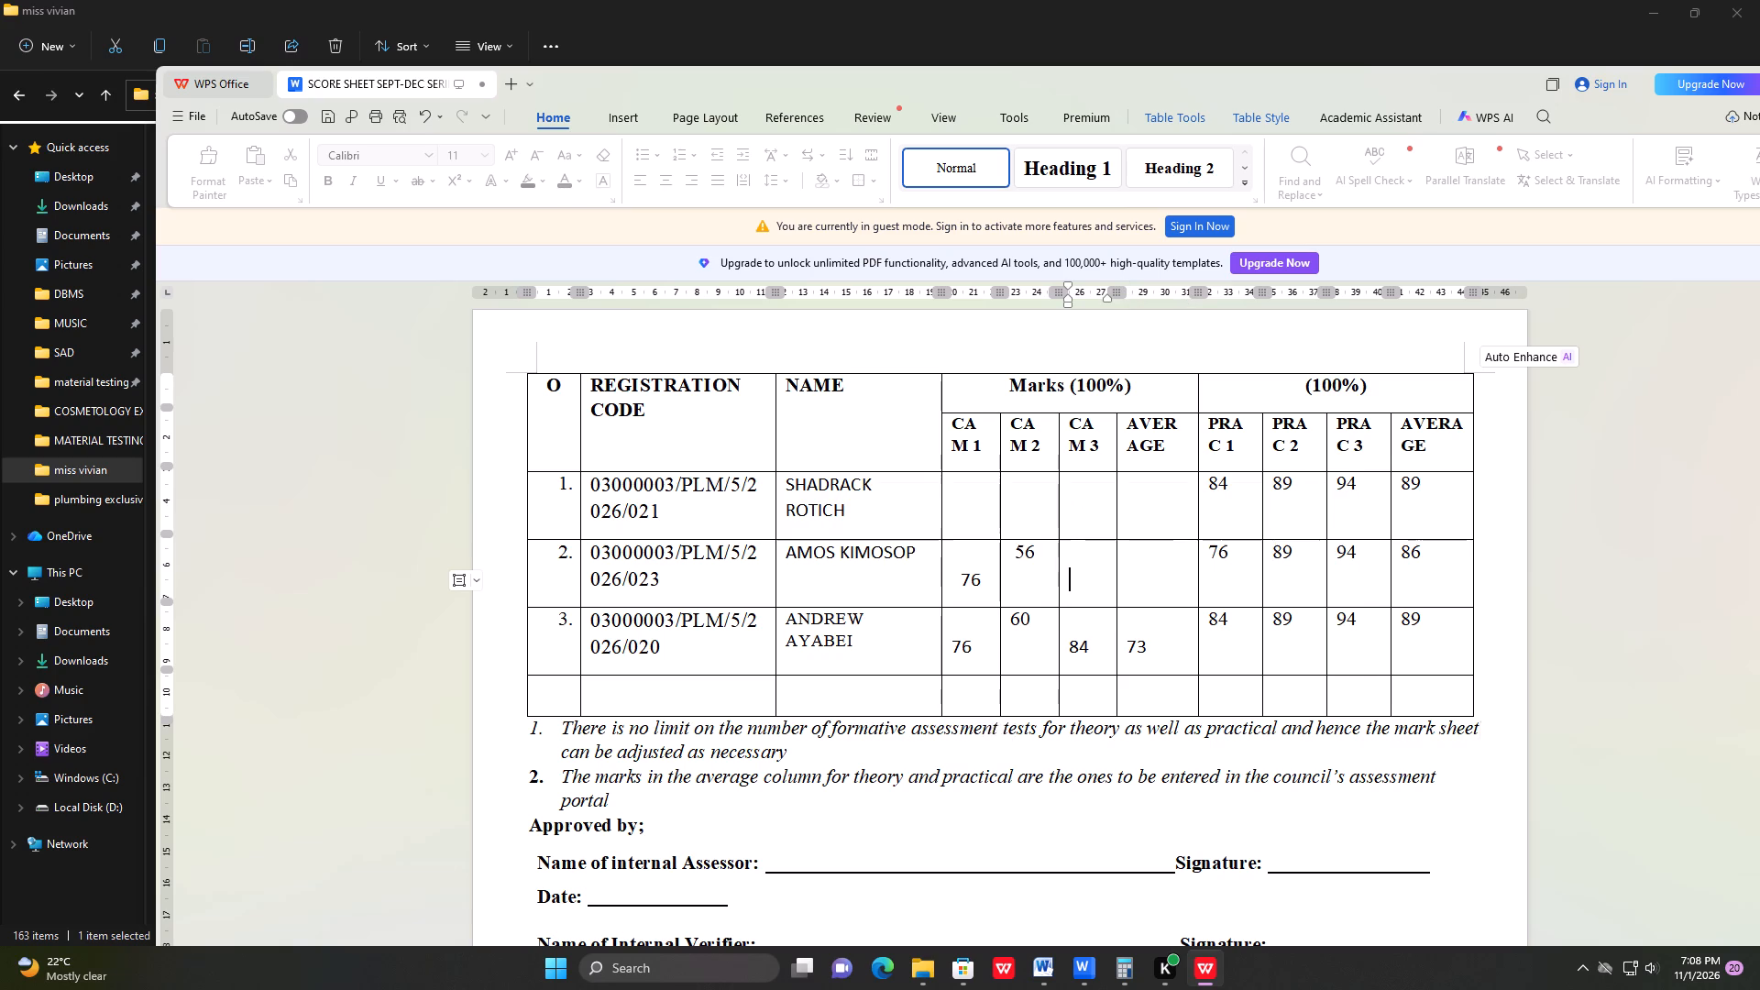
{"action": "left_click_drag", "start_coordinate": [1039, 558], "coordinate": [1006, 550]}
{"action": "key", "text": "BackSpace"}
{"action": "left_click_drag", "start_coordinate": [986, 578], "coordinate": [965, 578]}
{"action": "key", "text": "BackSpace"}
Clear candidate 3's CAM 1, CAM 2, CAM 3 and theory average marks in the same table.
{"action": "left_click_drag", "start_coordinate": [1033, 623], "coordinate": [1012, 620]}
{"action": "key", "text": "BackSpace"}
{"action": "left_click_drag", "start_coordinate": [1090, 645], "coordinate": [1072, 645]}
{"action": "key", "text": "BackSpace"}
{"action": "left_click_drag", "start_coordinate": [1153, 649], "coordinate": [1126, 647]}
{"action": "key", "text": "BackSpace"}
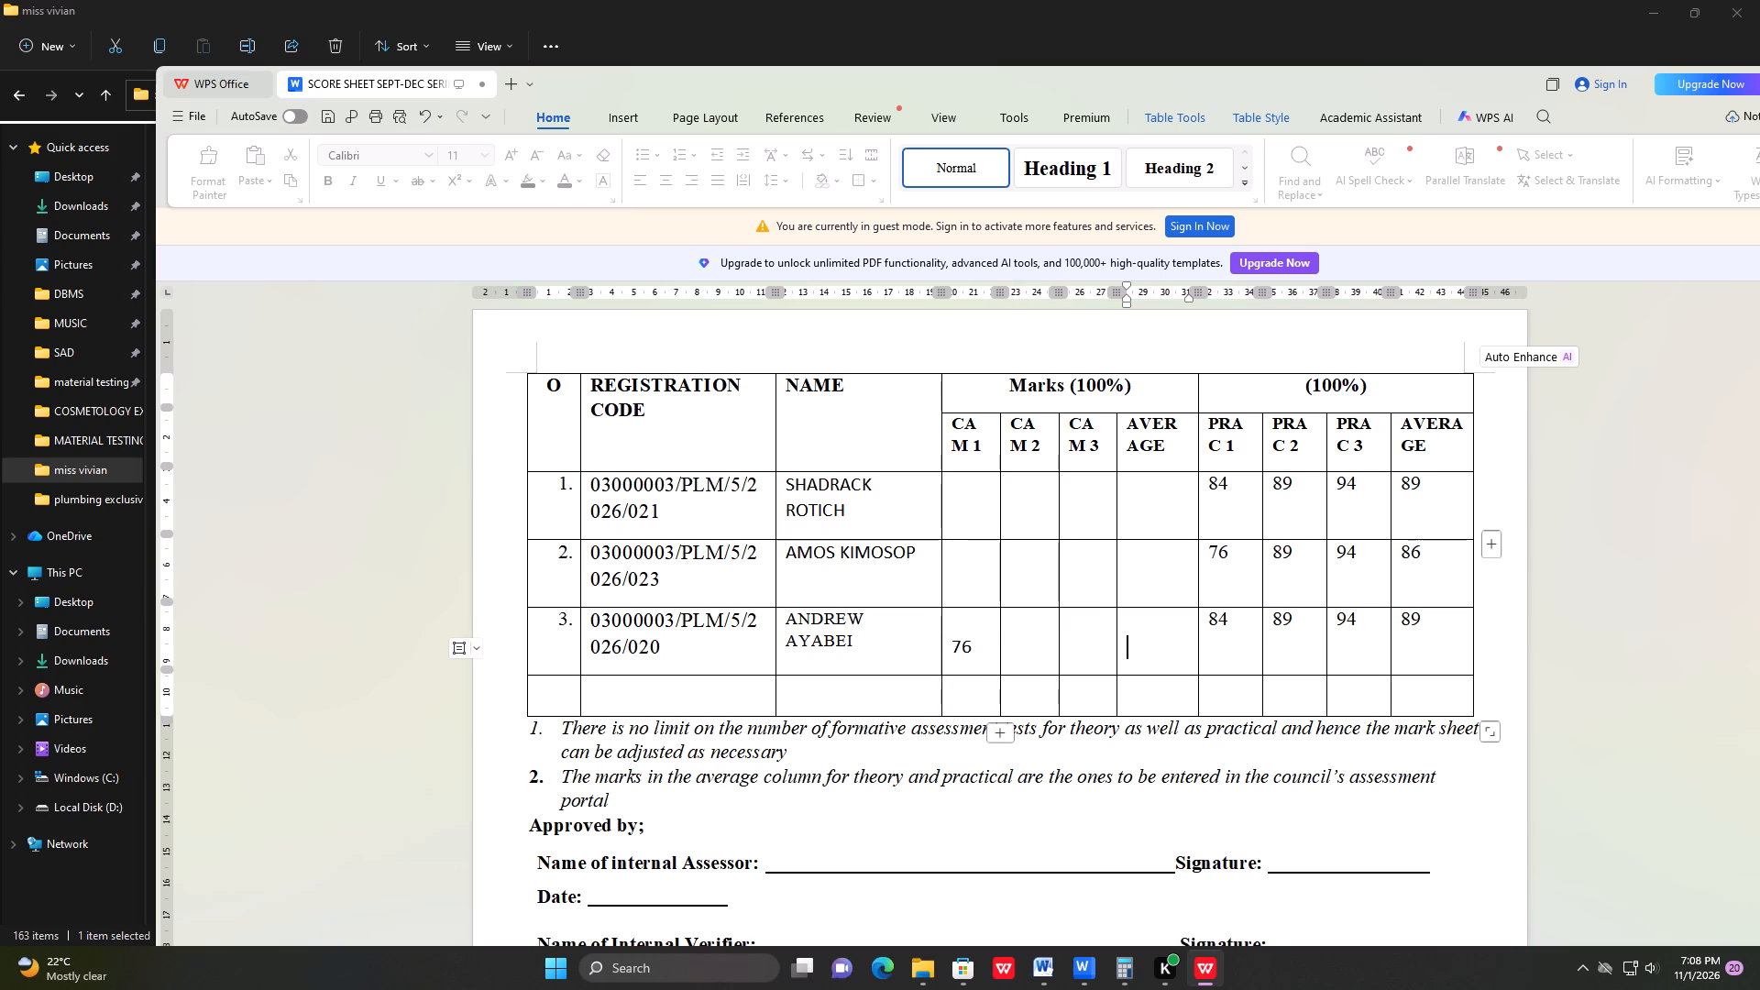
{"action": "left_click_drag", "start_coordinate": [979, 641], "coordinate": [954, 641]}
{"action": "key", "text": "BackSpace"}
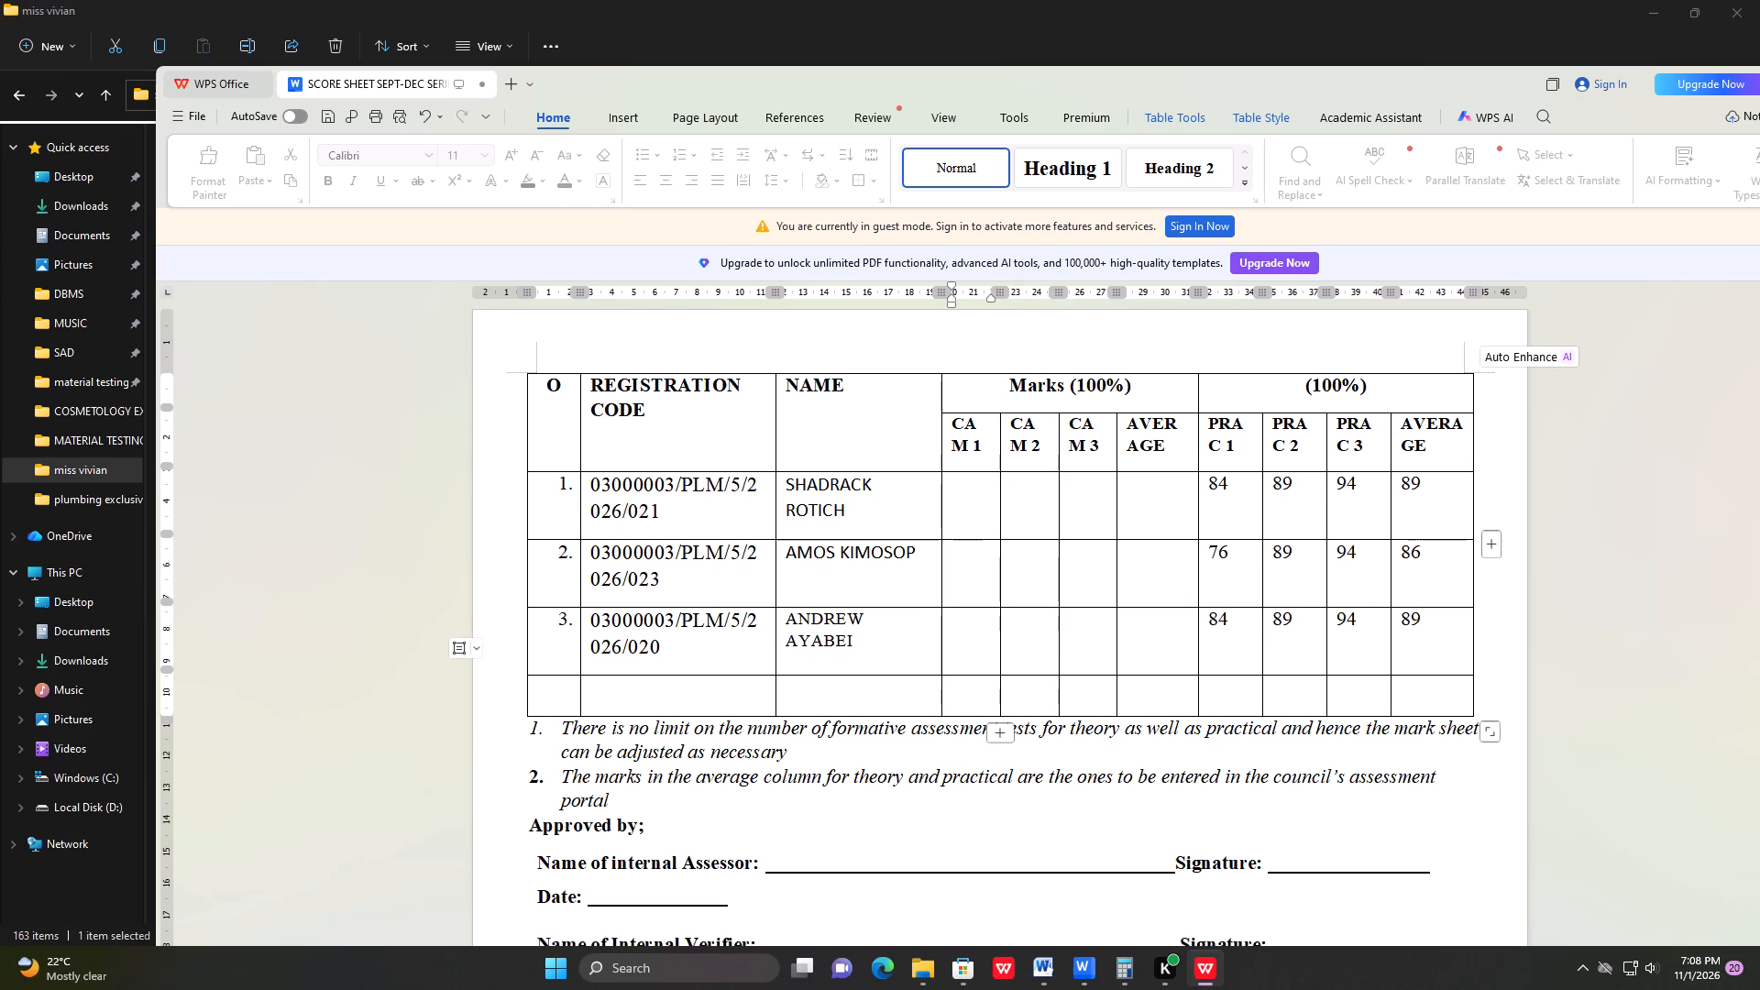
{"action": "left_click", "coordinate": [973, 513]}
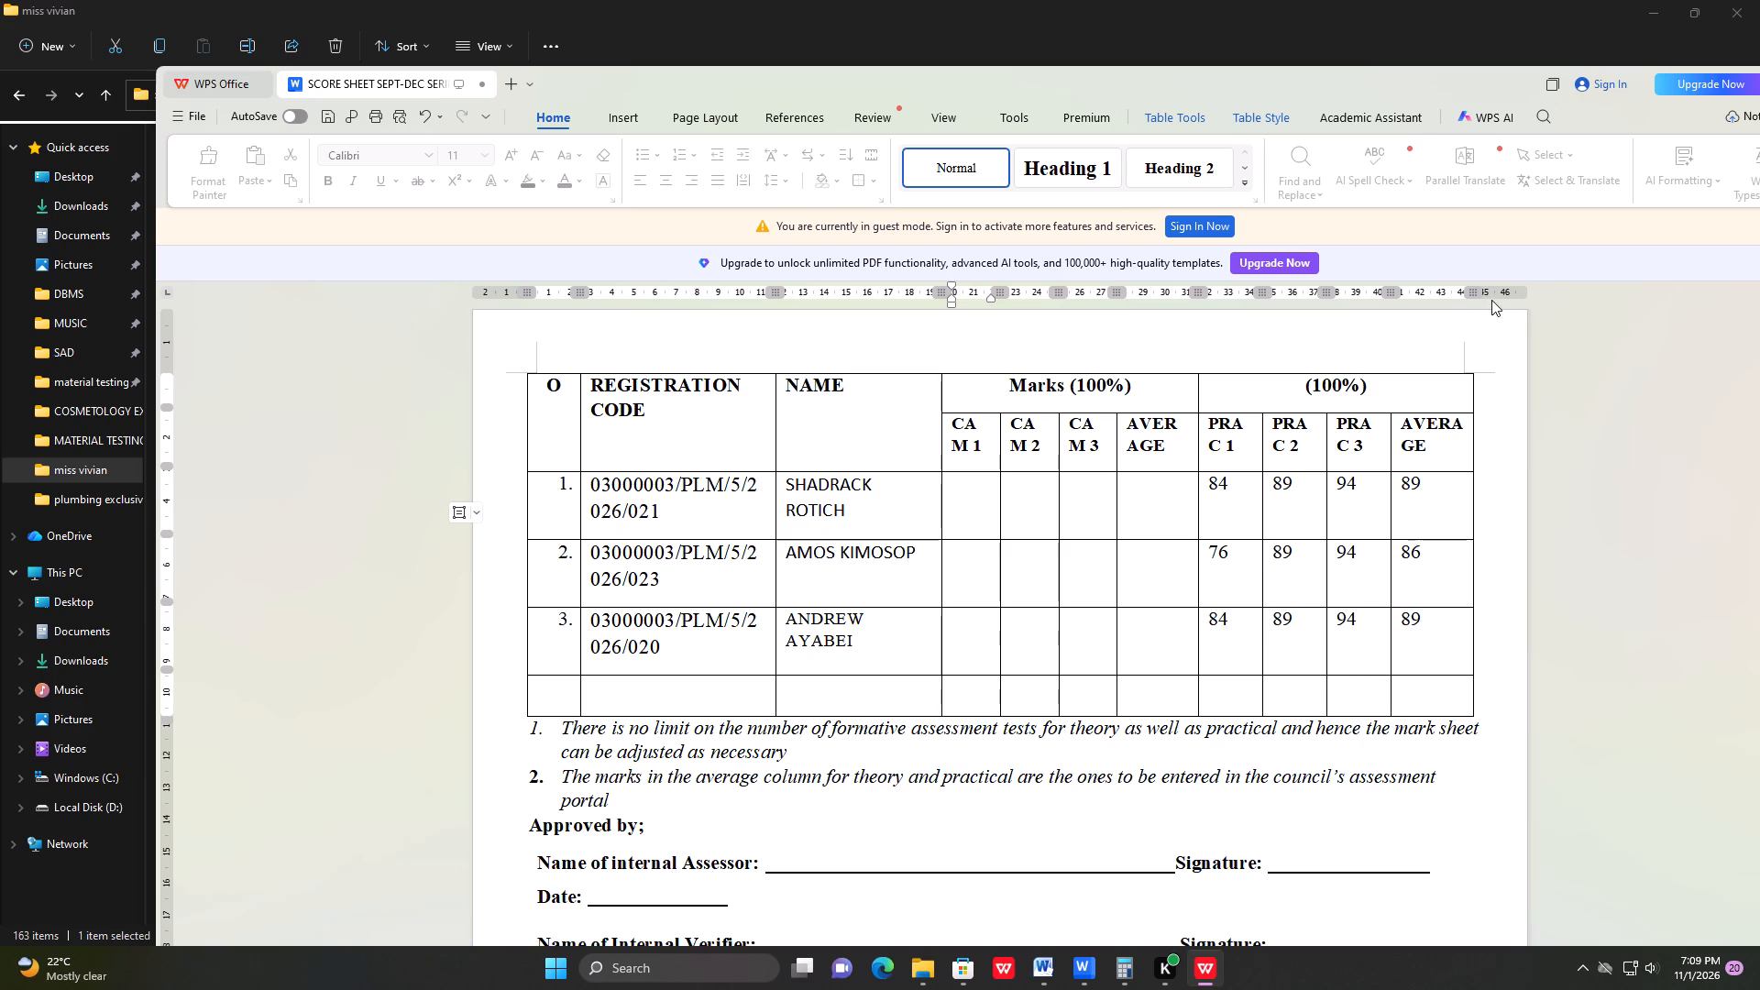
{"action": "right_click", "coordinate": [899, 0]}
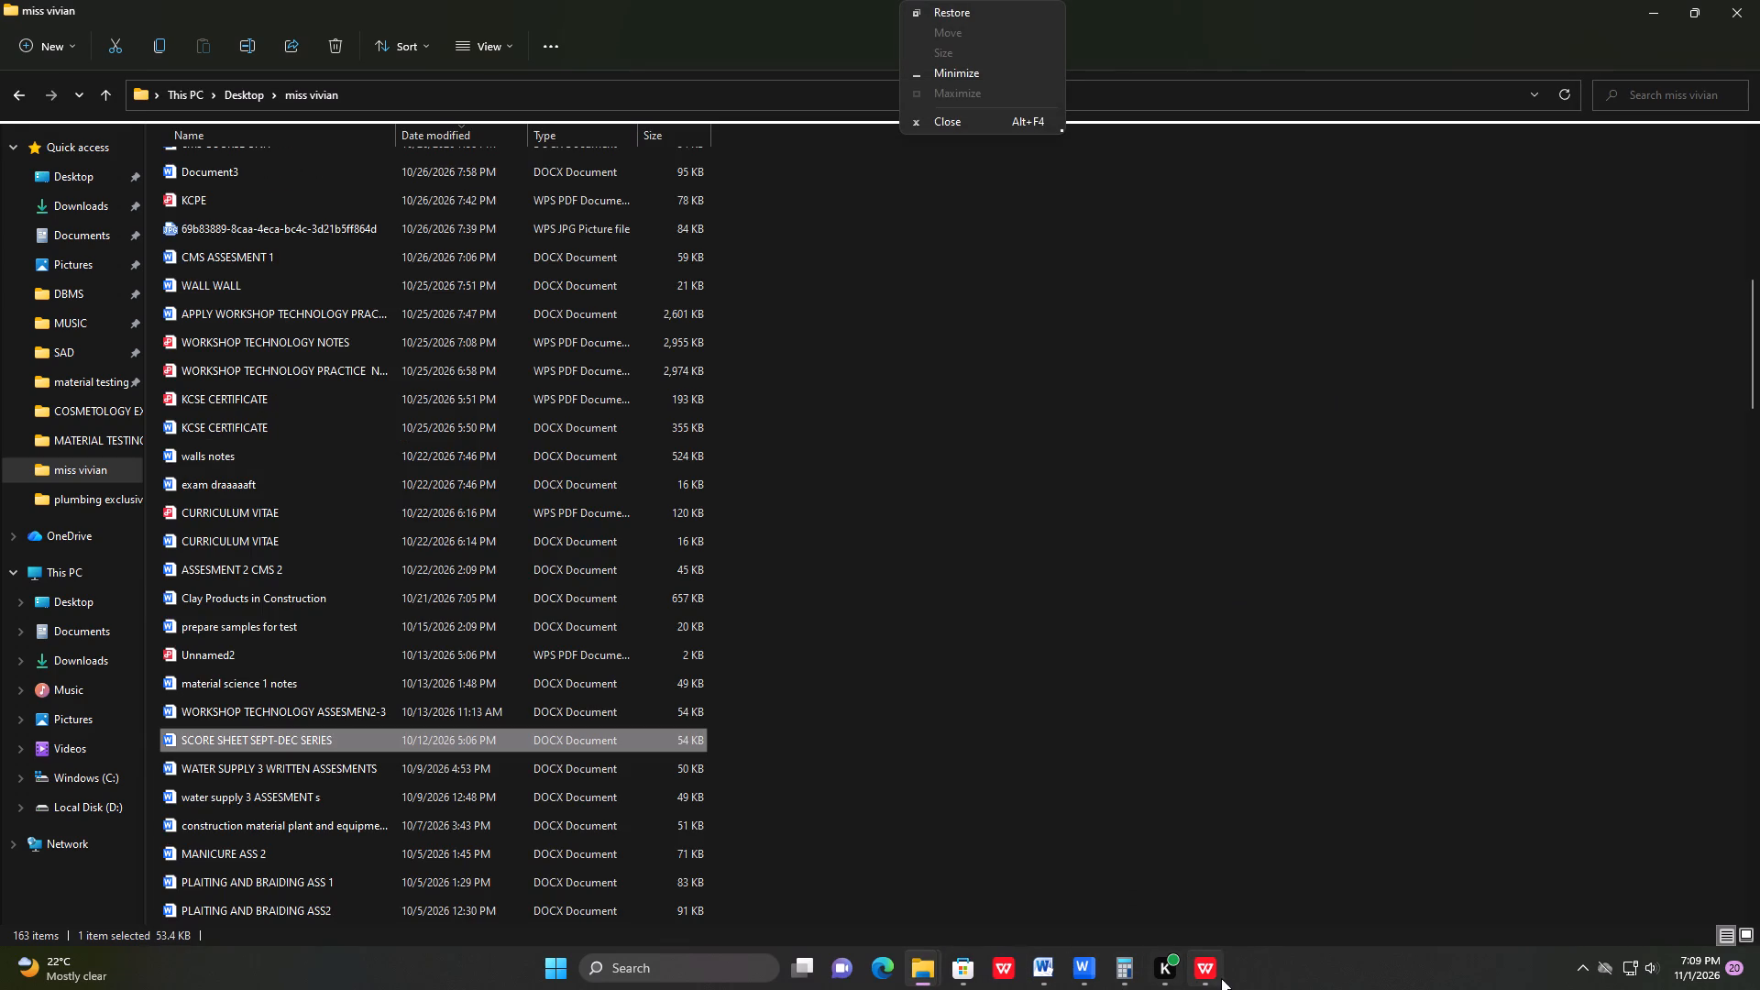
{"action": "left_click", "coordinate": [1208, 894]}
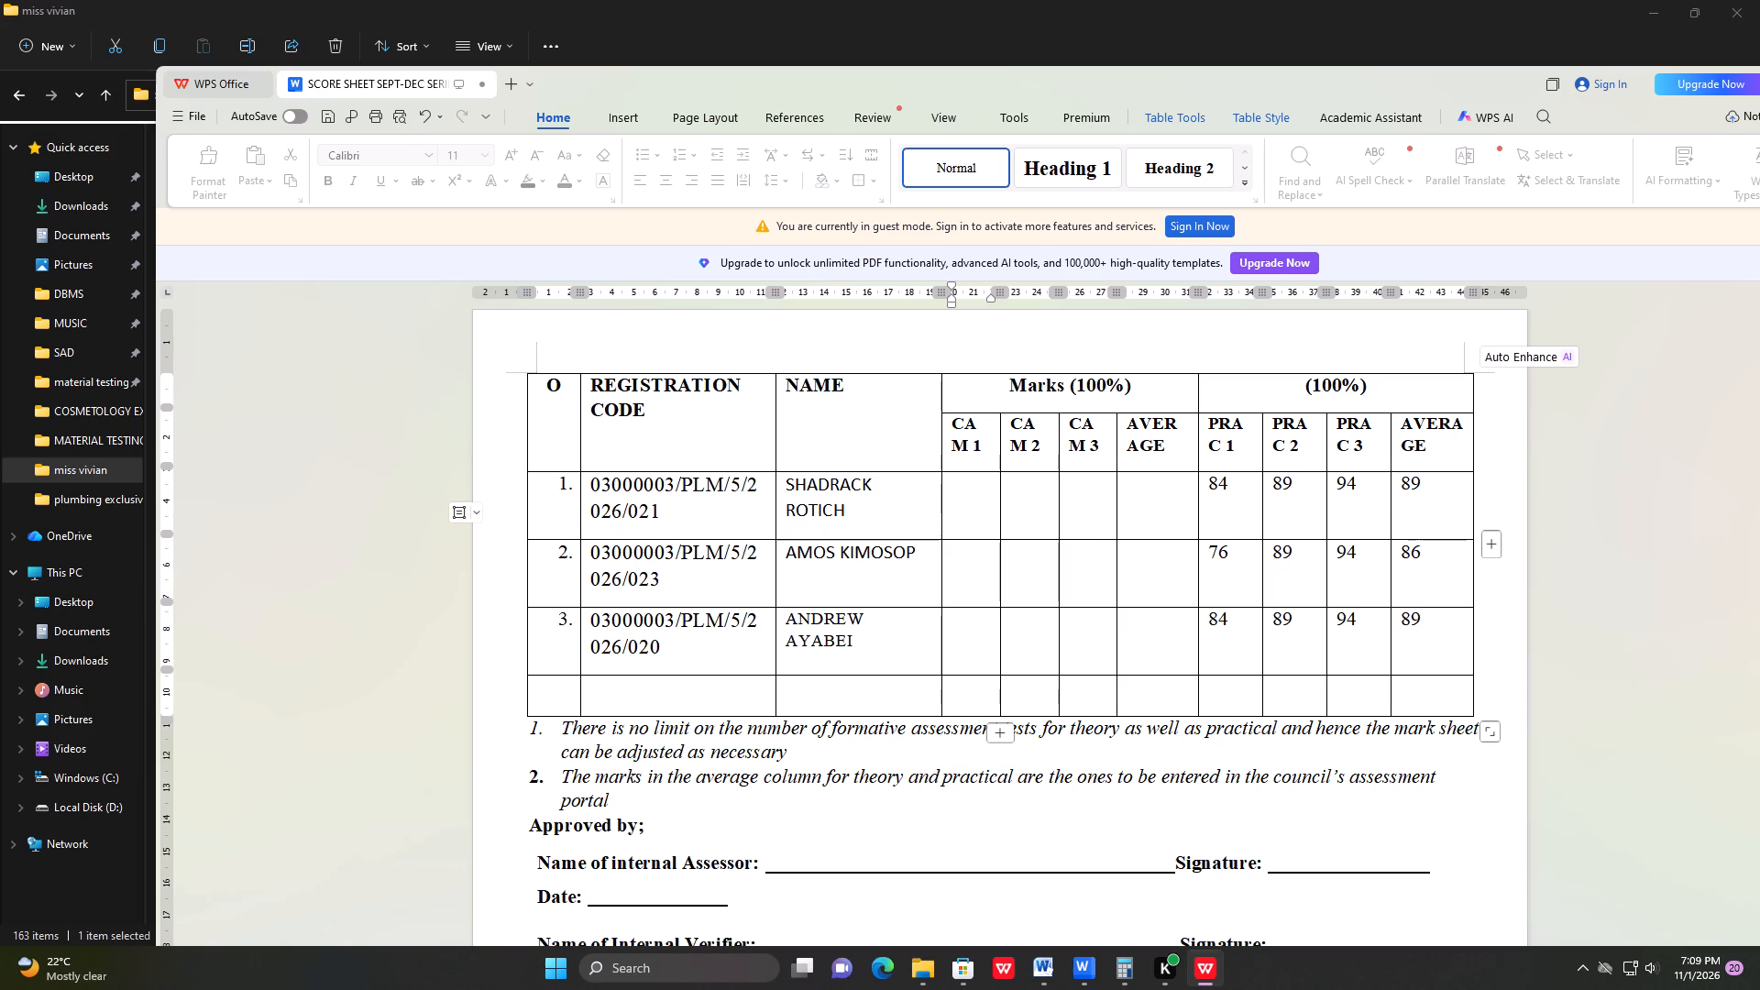
Enter CAM 1 marks of 50 for candidate 2, 68 for candidate 3 and 84 for candidate 1.
{"action": "left_click", "coordinate": [979, 590]}
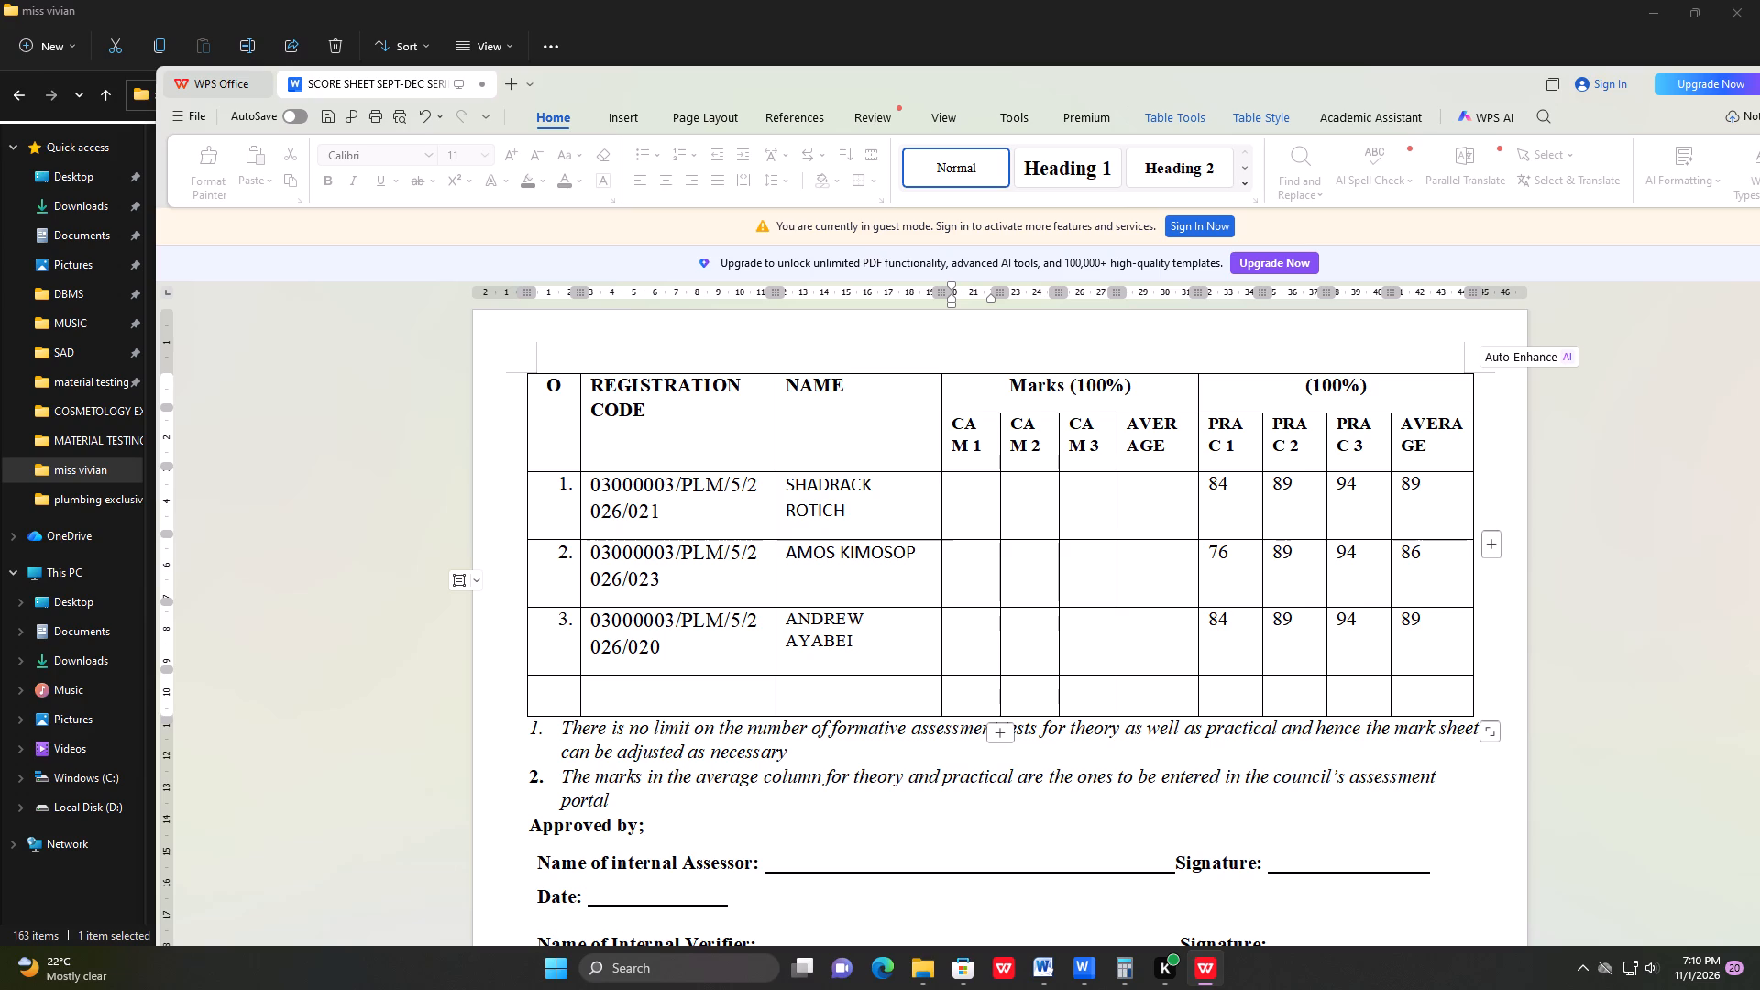
{"action": "key", "text": "5"}
{"action": "key", "text": "0"}
{"action": "left_click", "coordinate": [966, 635]}
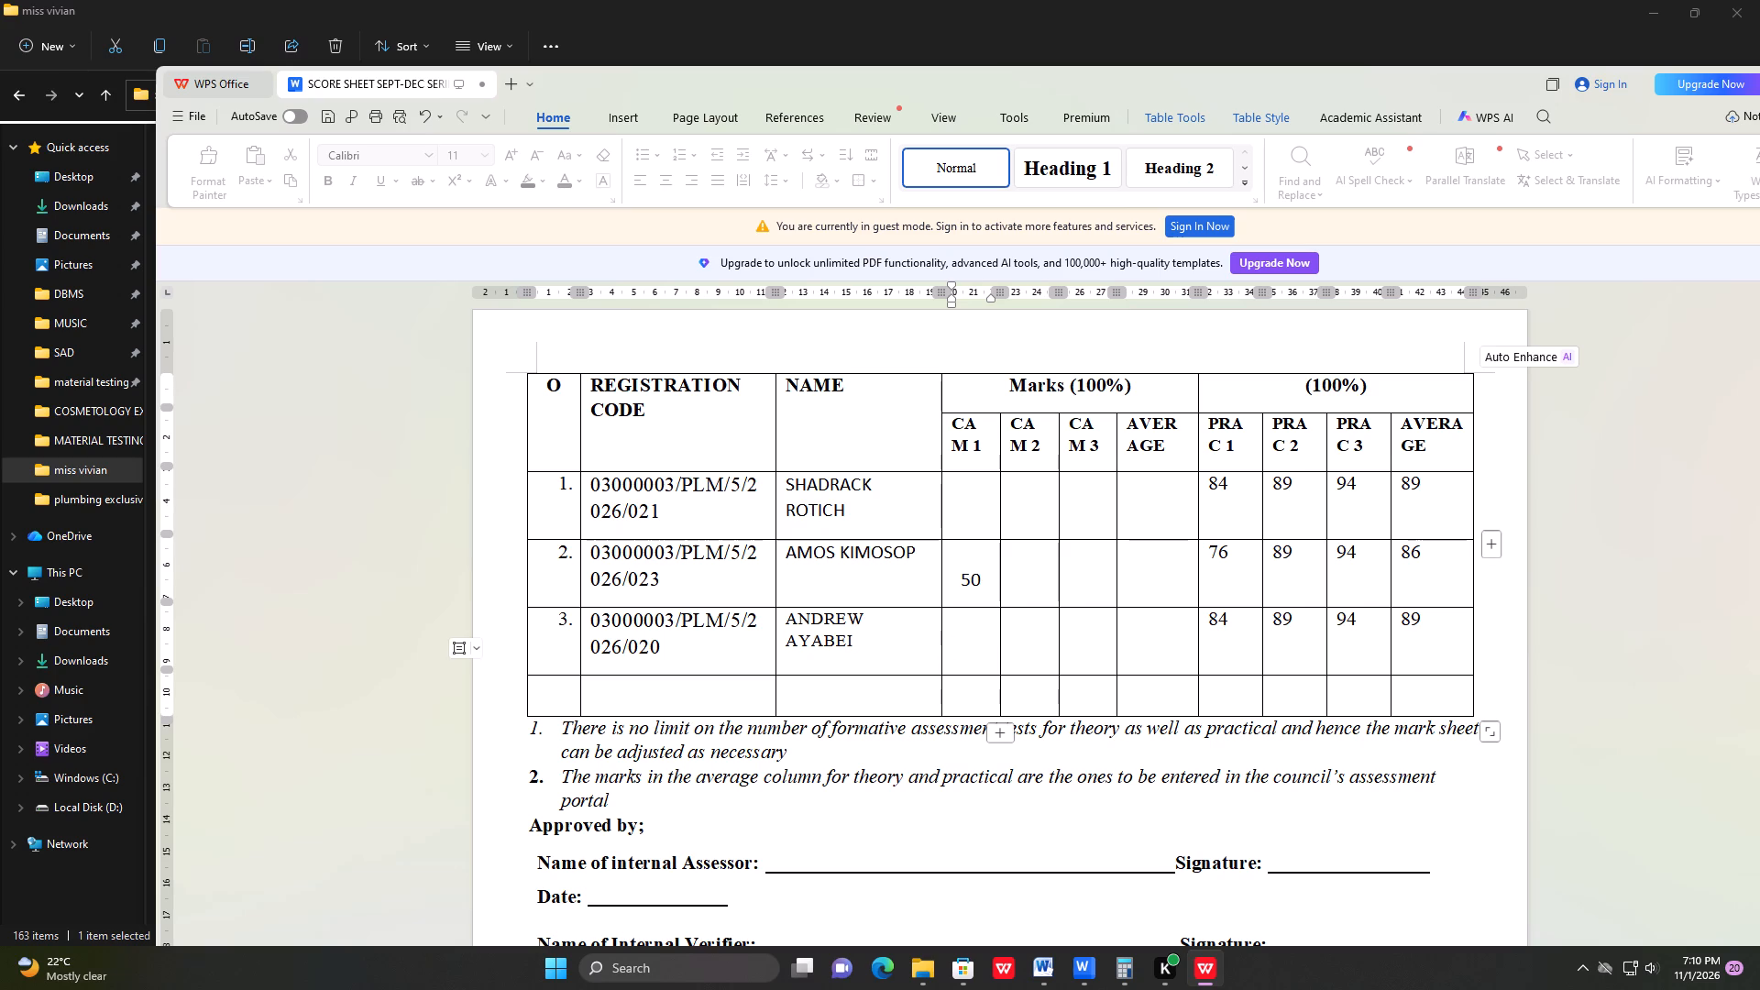
{"action": "key", "text": "6"}
{"action": "key", "text": "8"}
{"action": "left_click", "coordinate": [977, 524]}
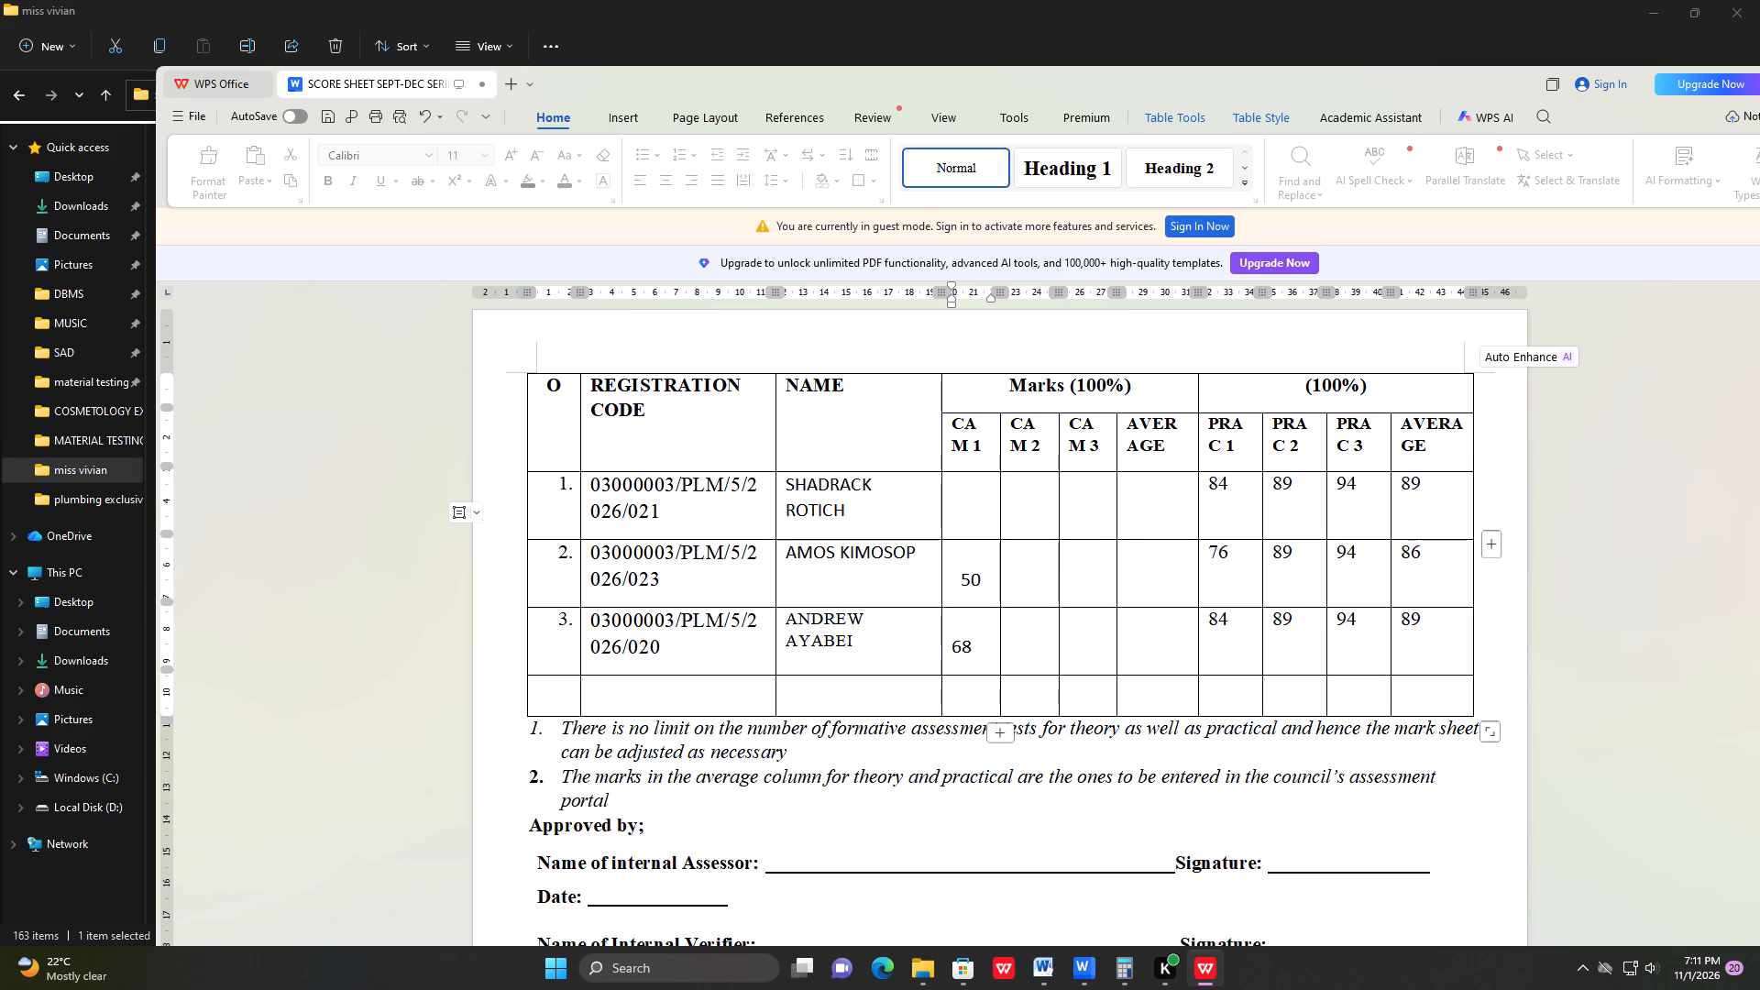
{"action": "key", "text": "8"}
{"action": "key", "text": "4"}
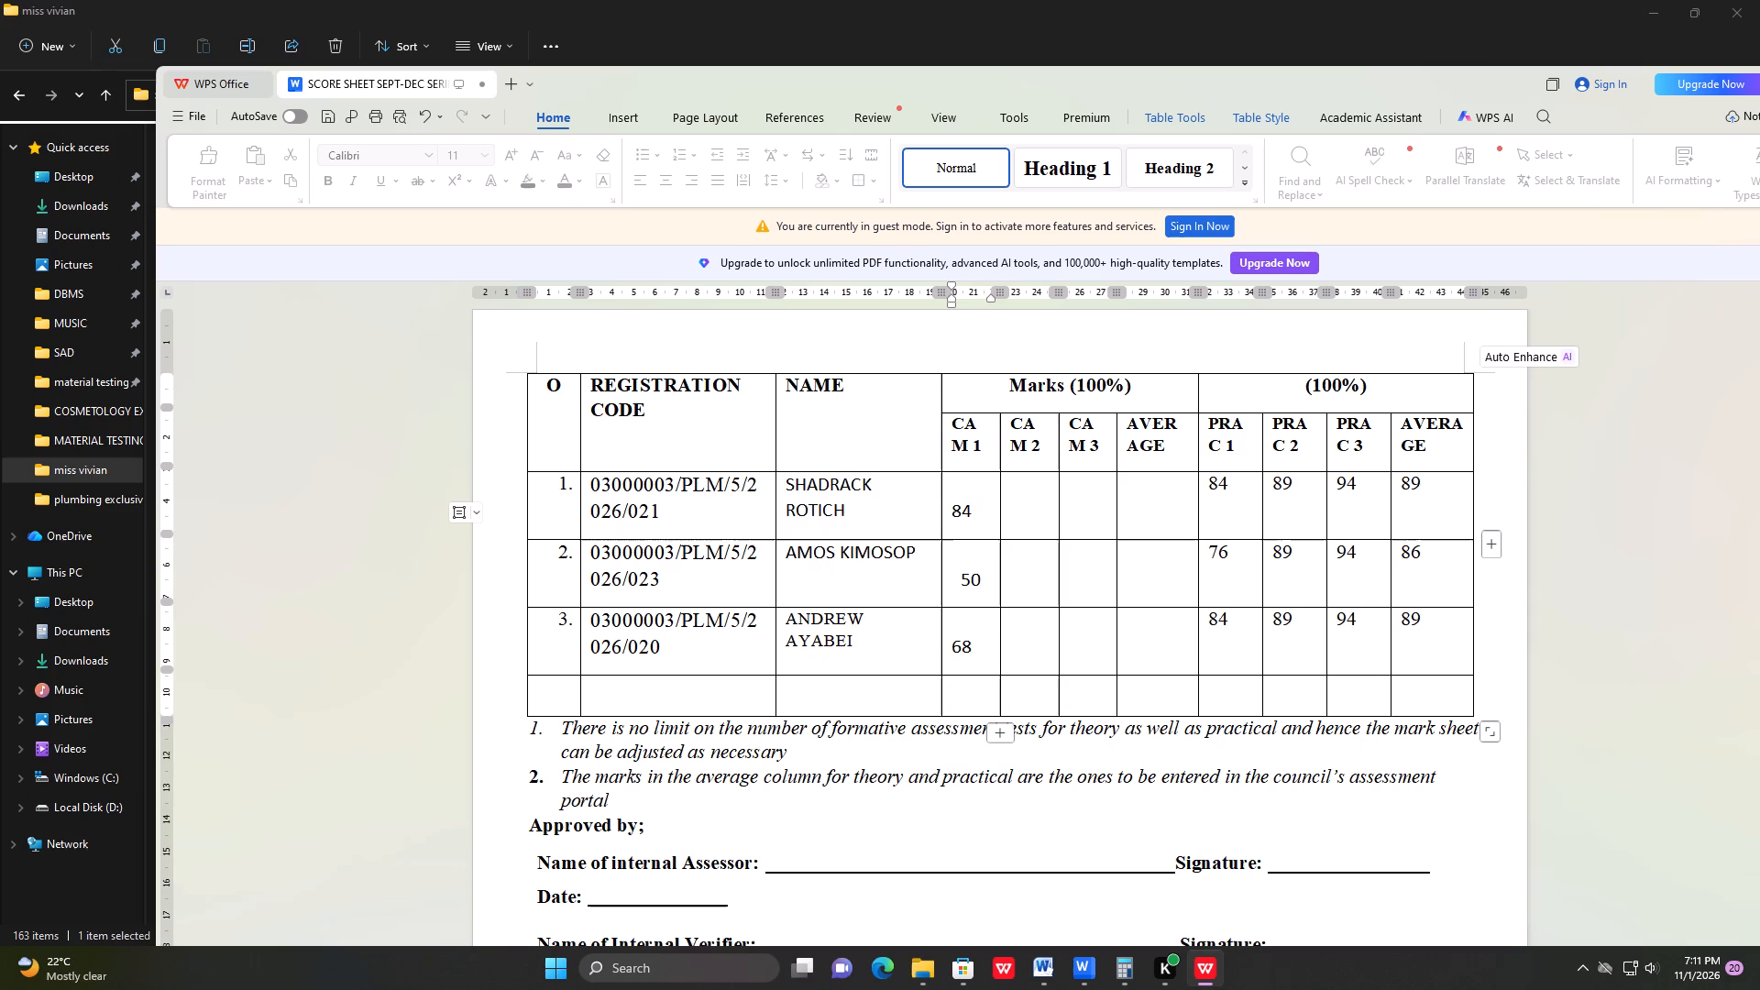
Enter CAM 2 marks of 84 for candidate 2, 92 for candidate 1 and 80 for candidate 3.
{"action": "left_click", "coordinate": [1022, 587]}
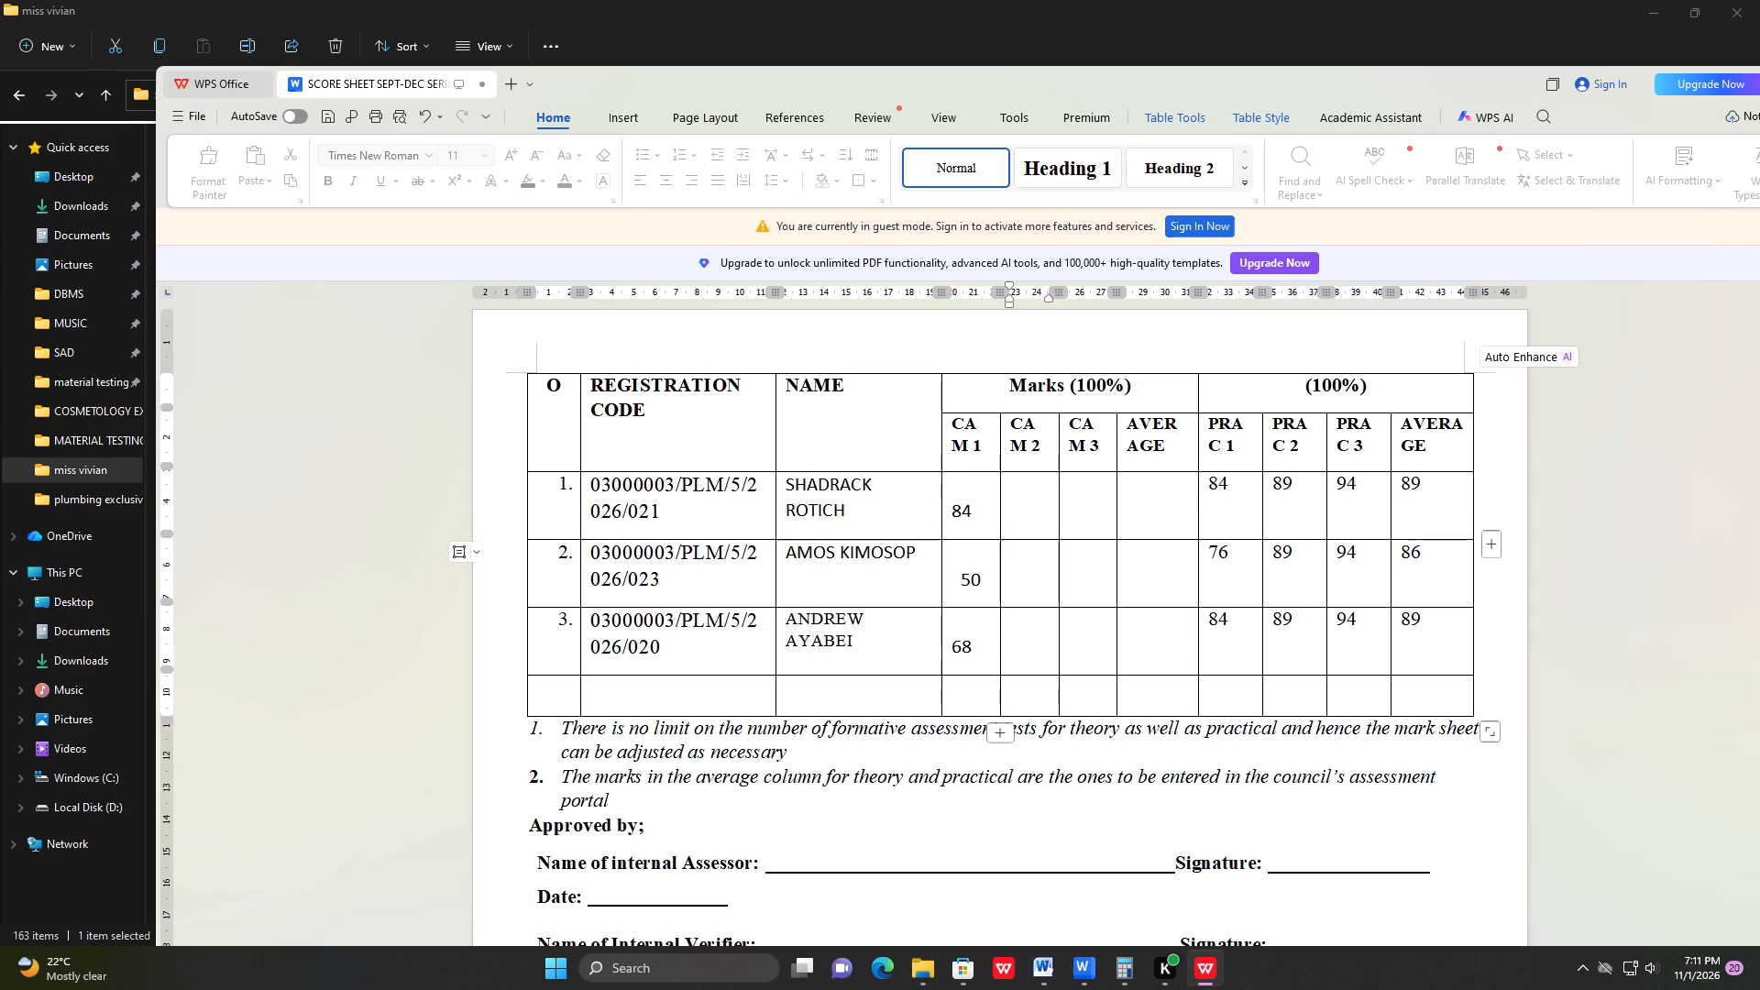
{"action": "key", "text": "8"}
{"action": "key", "text": "4"}
{"action": "left_click", "coordinate": [1044, 508]}
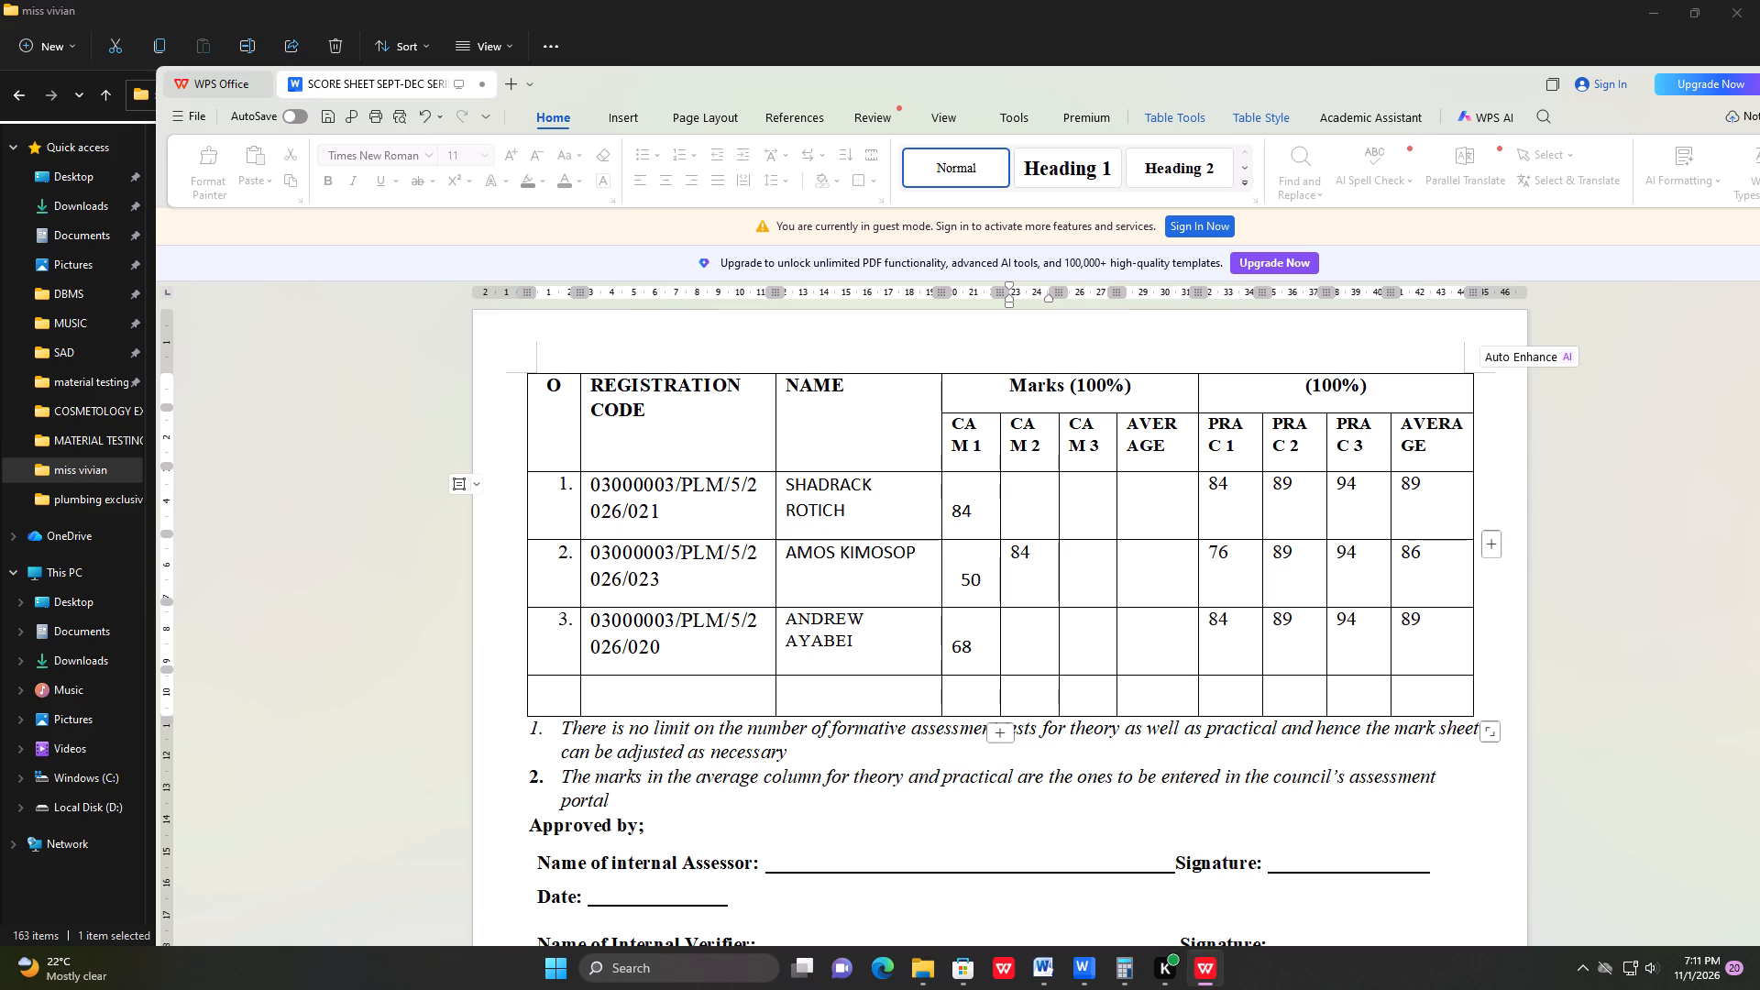
{"action": "key", "text": "9"}
{"action": "key", "text": "2"}
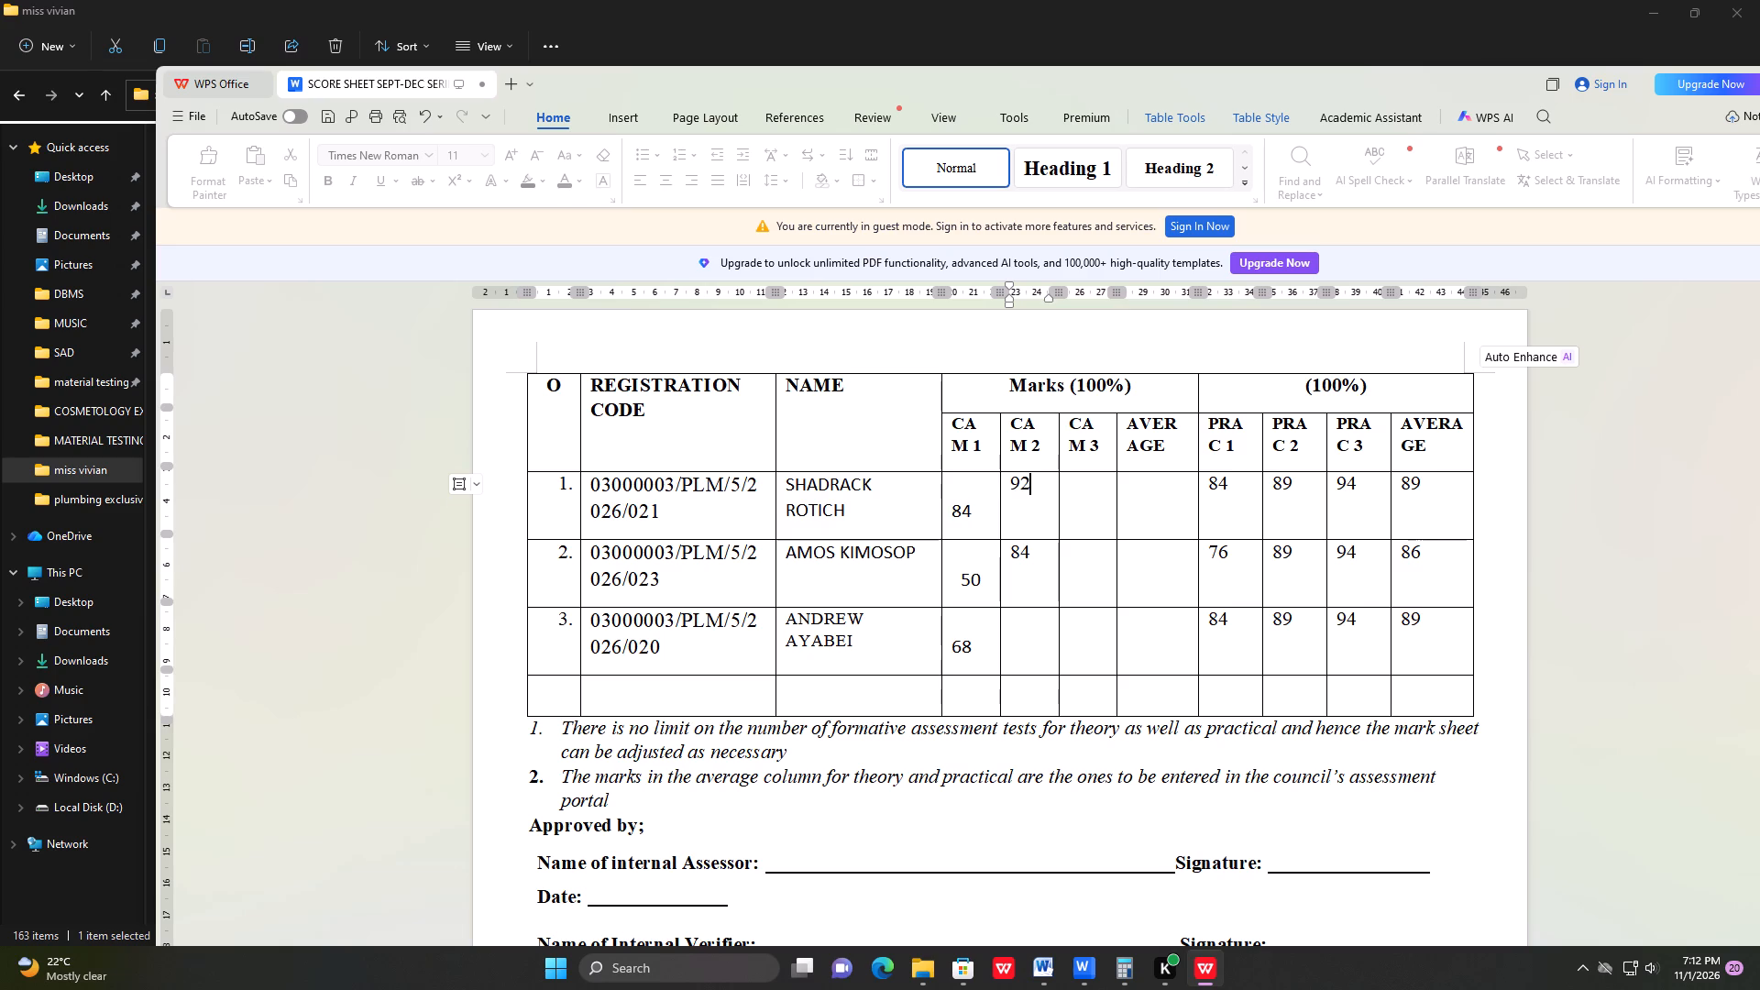
{"action": "left_click", "coordinate": [1044, 654]}
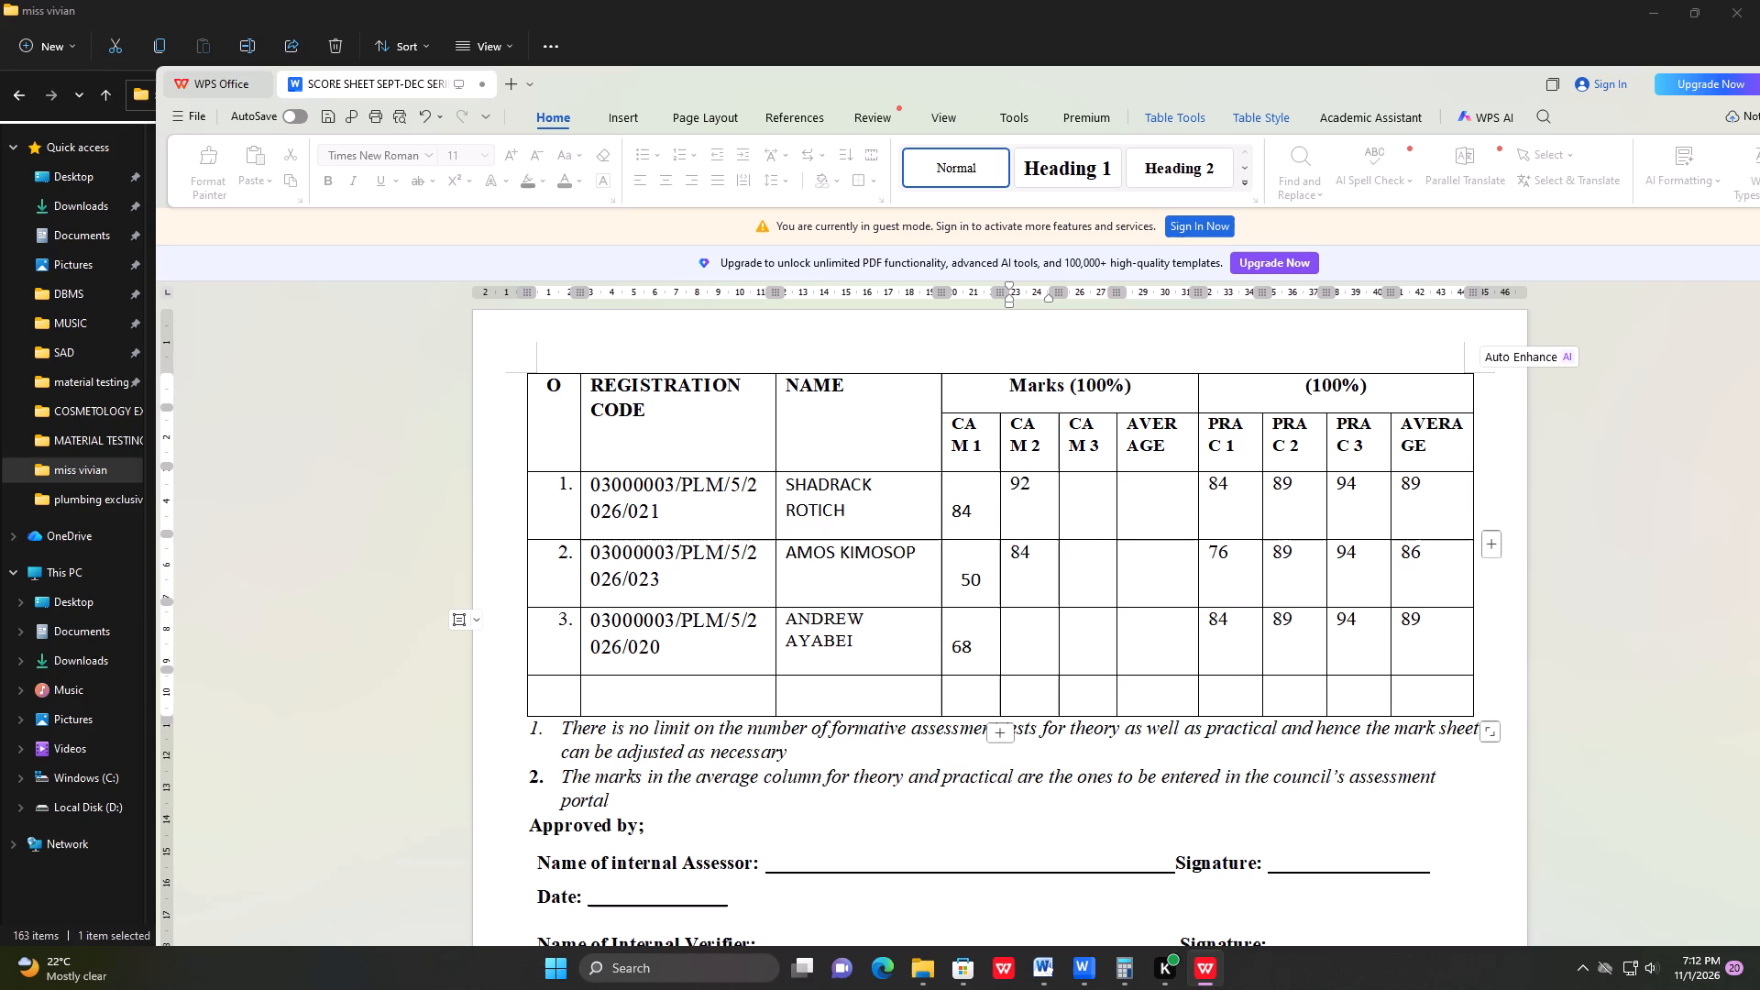
{"action": "type", "text": "80"}
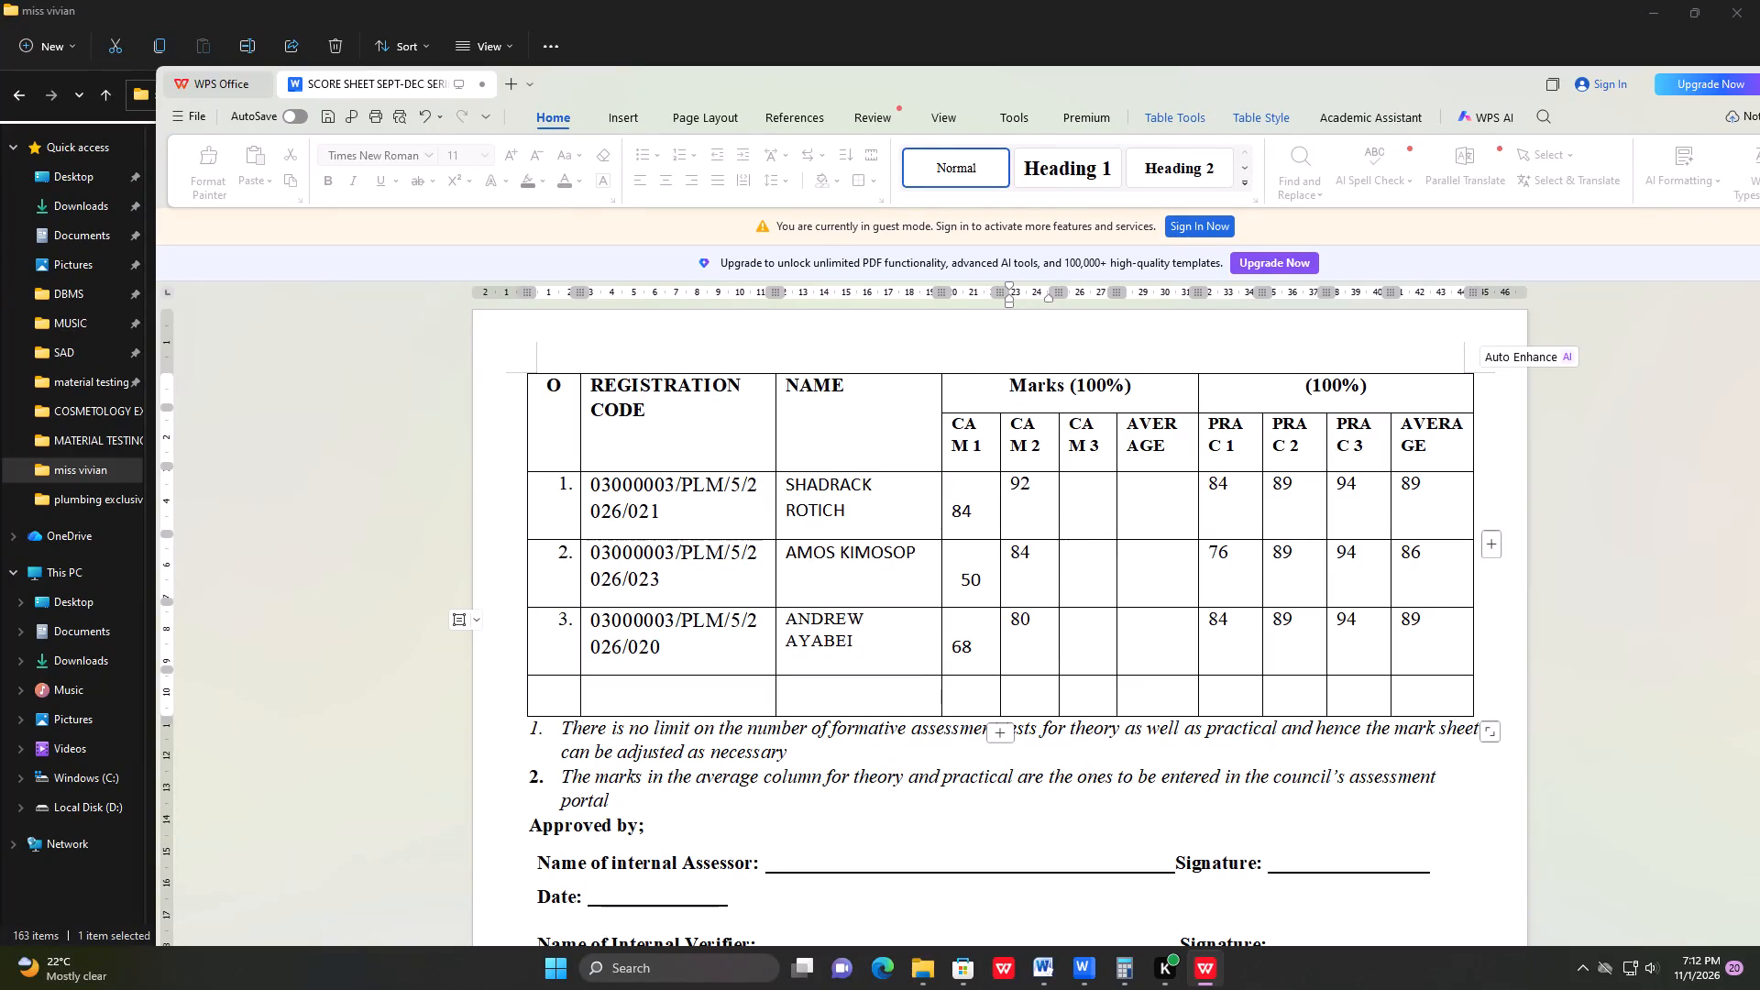
Enter CAM 3 marks of 74 for candidate 3, 80 for candidate 1 and 81 for candidate 2.
{"action": "left_click", "coordinate": [1081, 651]}
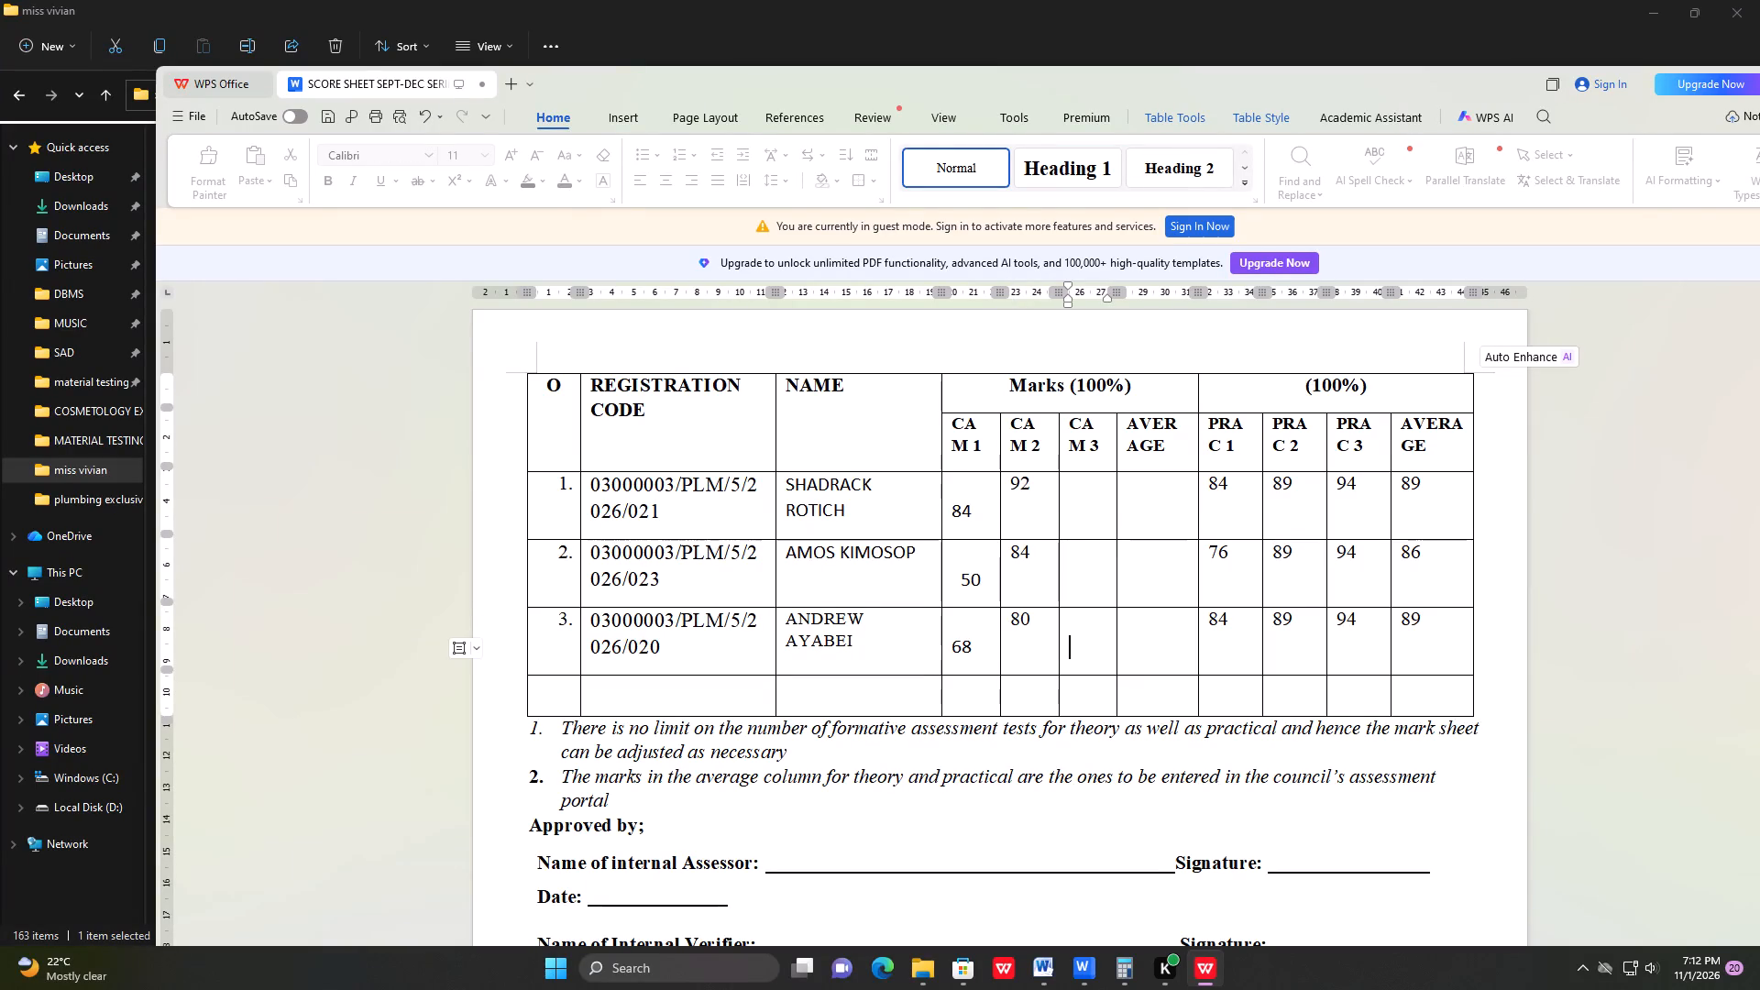
{"action": "type", "text": "74"}
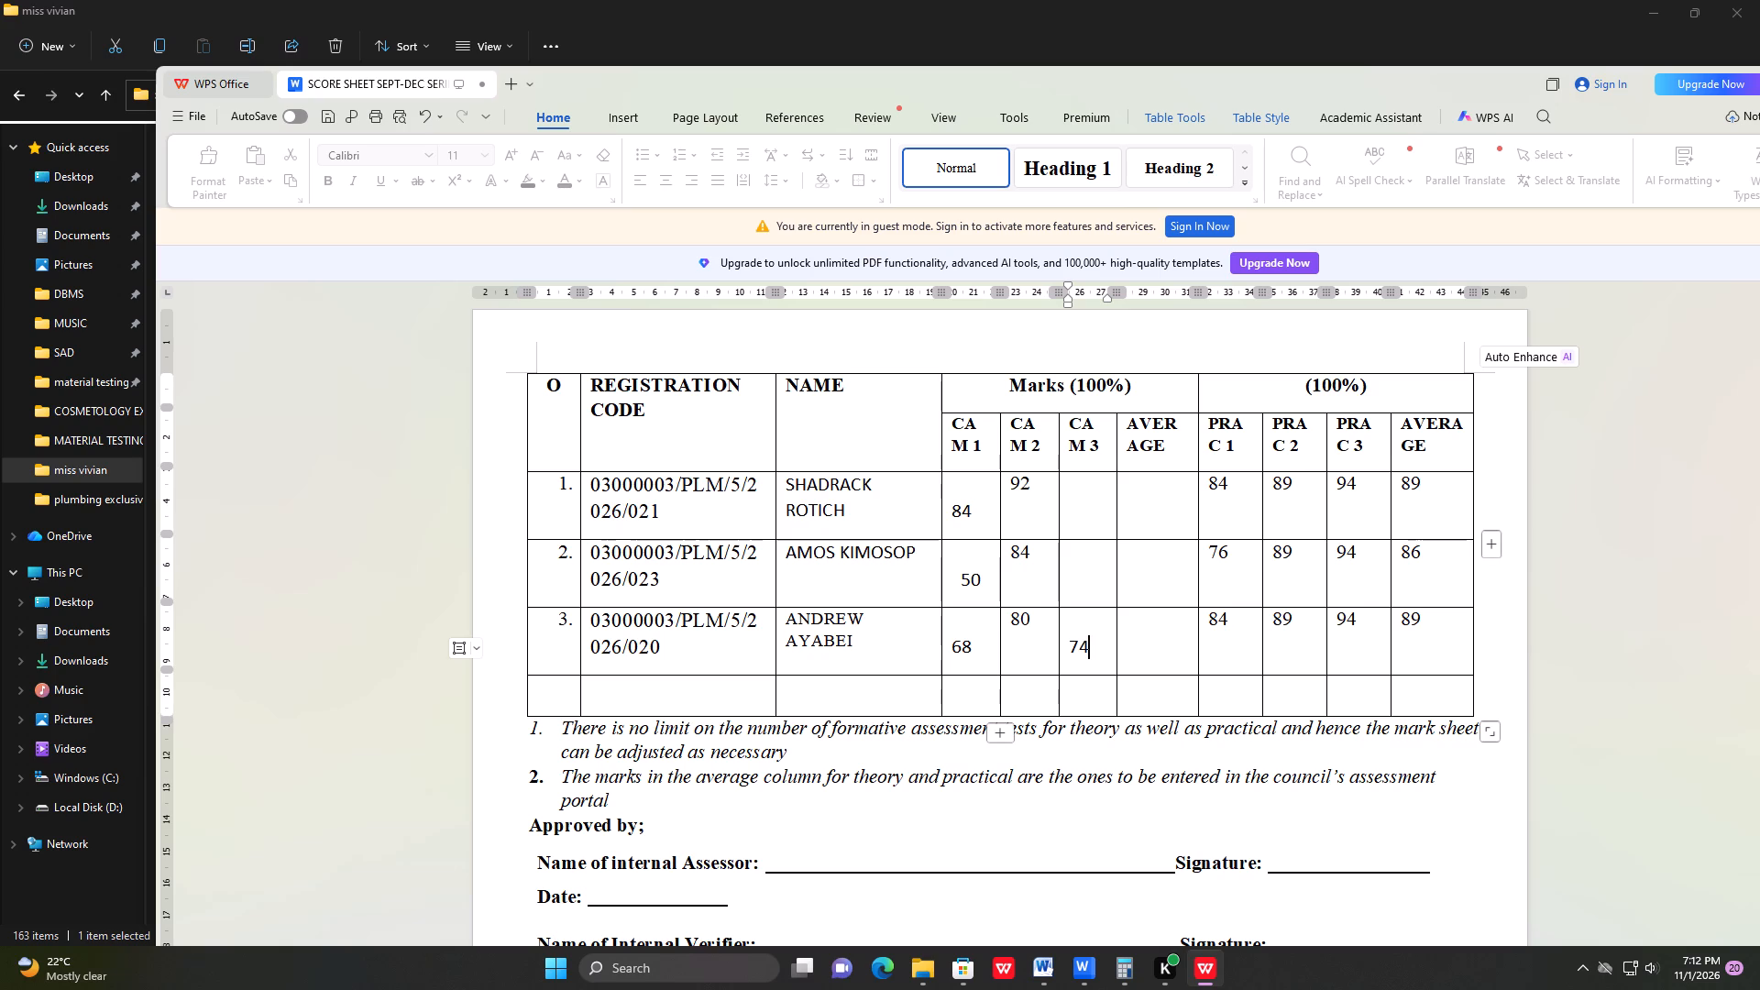
{"action": "right_click", "coordinate": [1060, 499]}
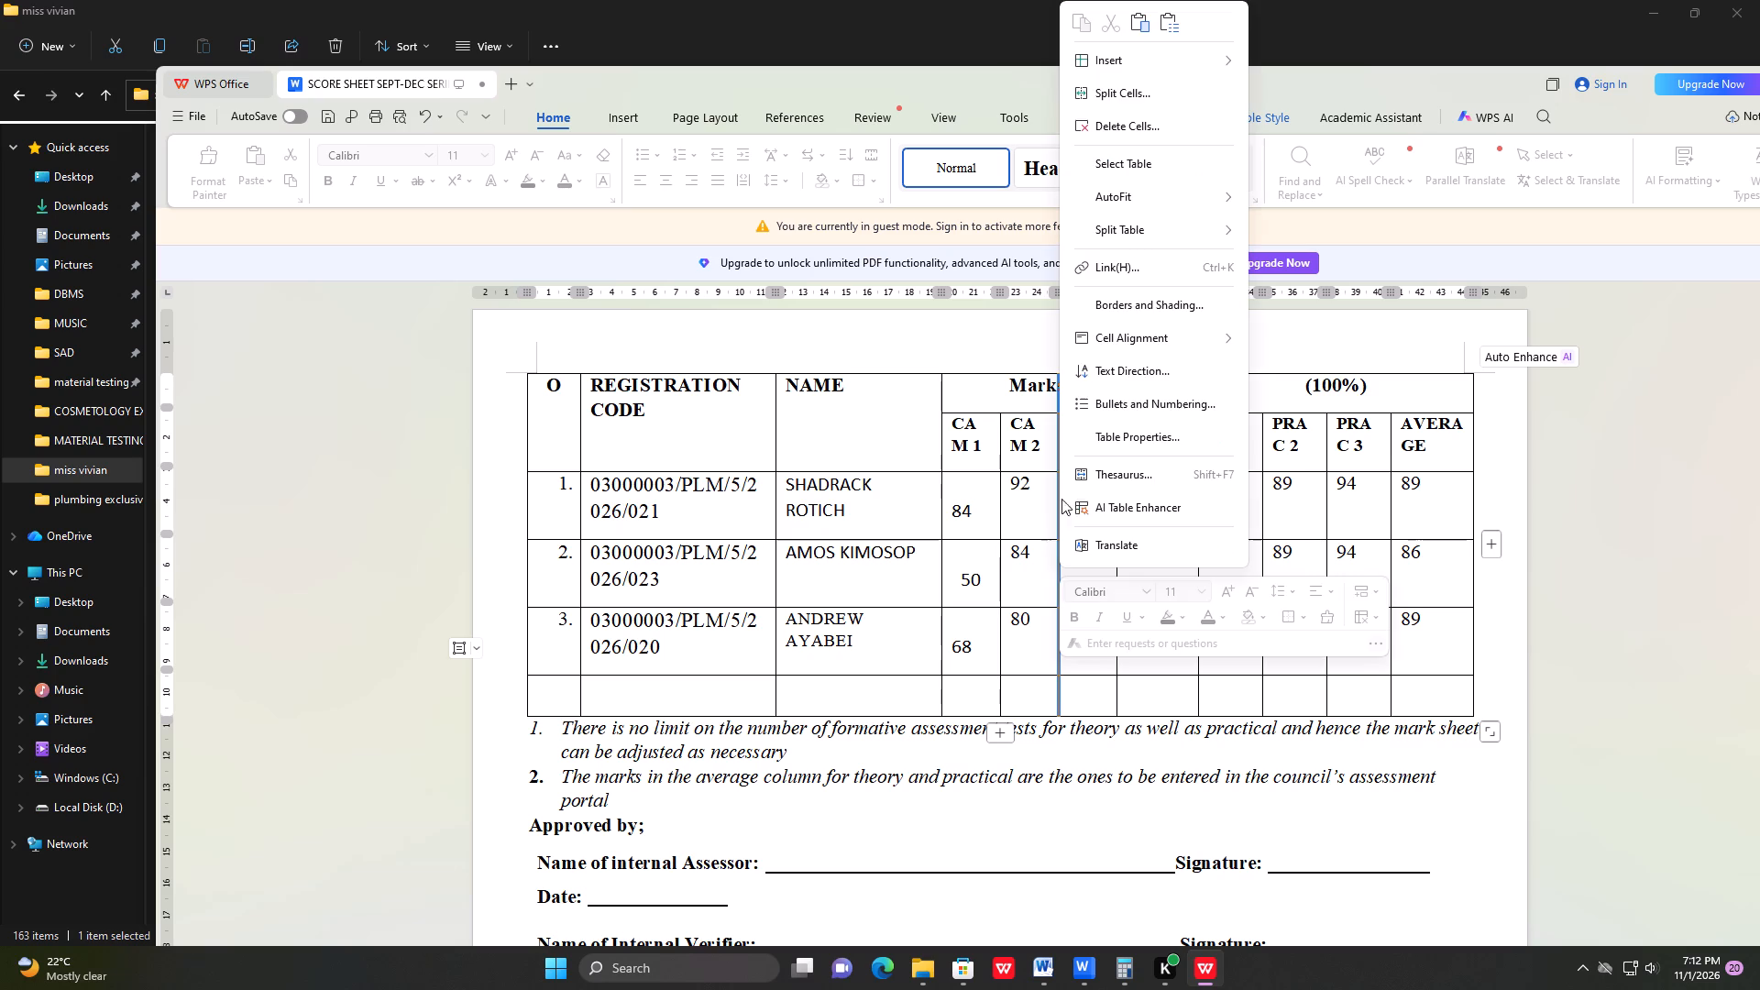
{"action": "right_click", "coordinate": [1036, 478]}
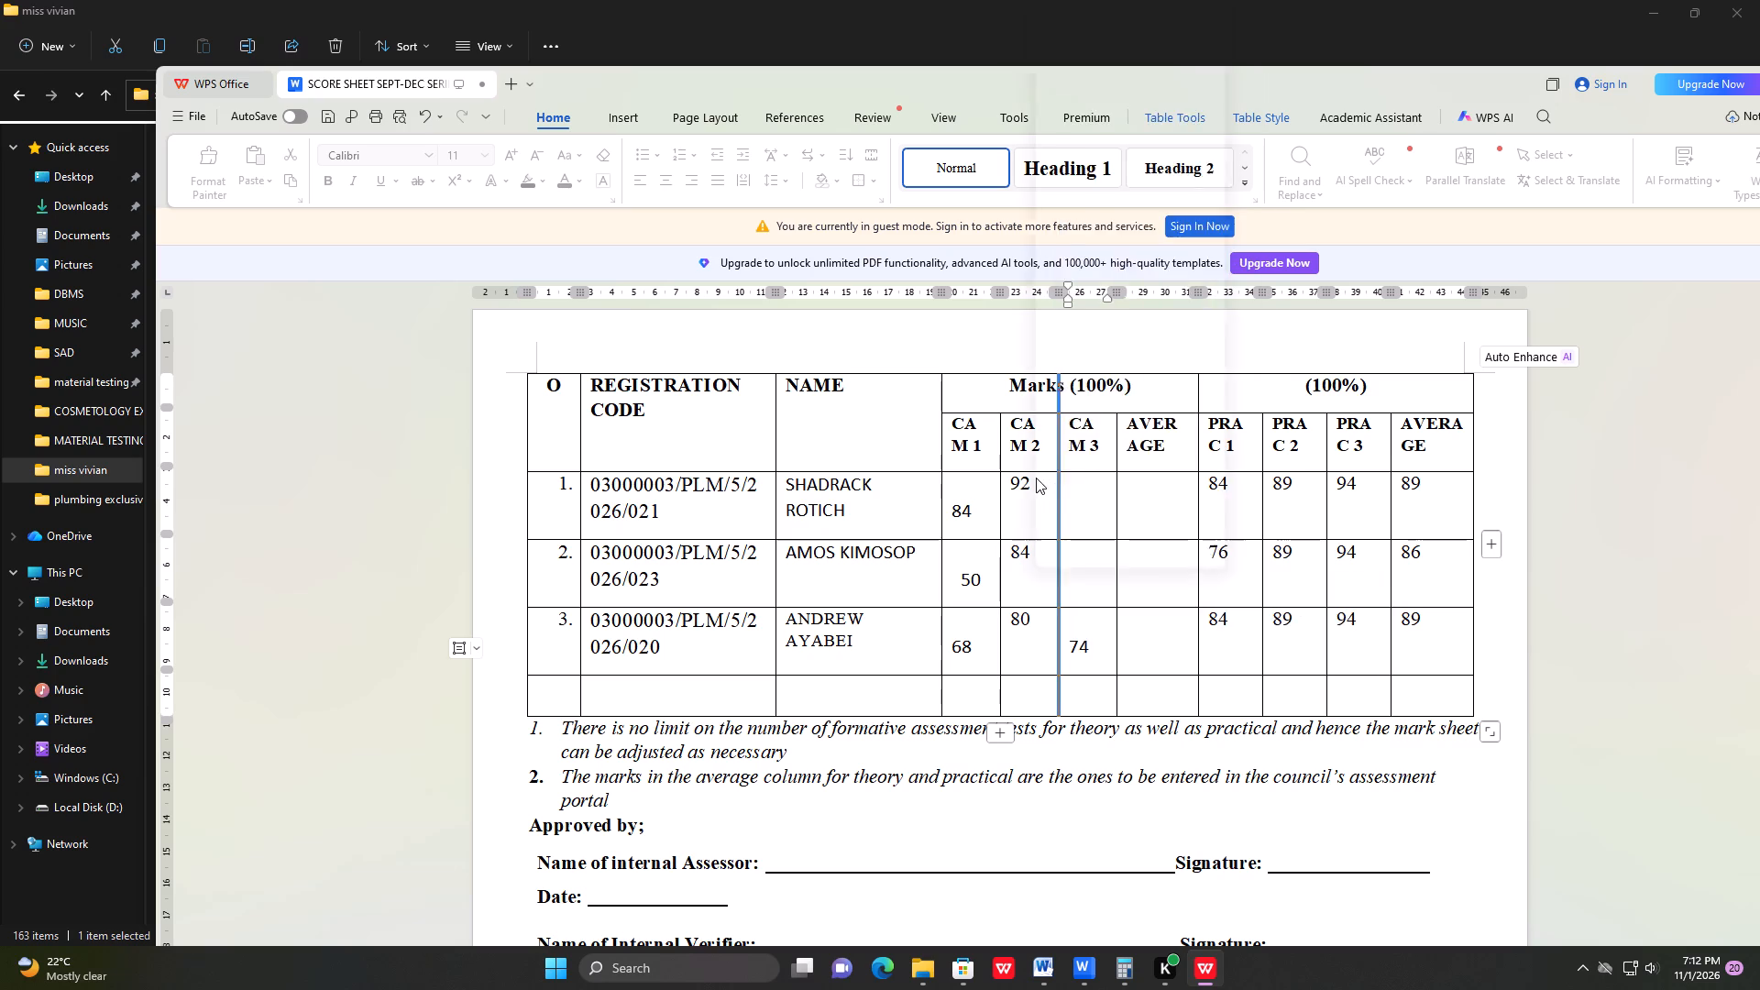
{"action": "right_click", "coordinate": [1389, 709]}
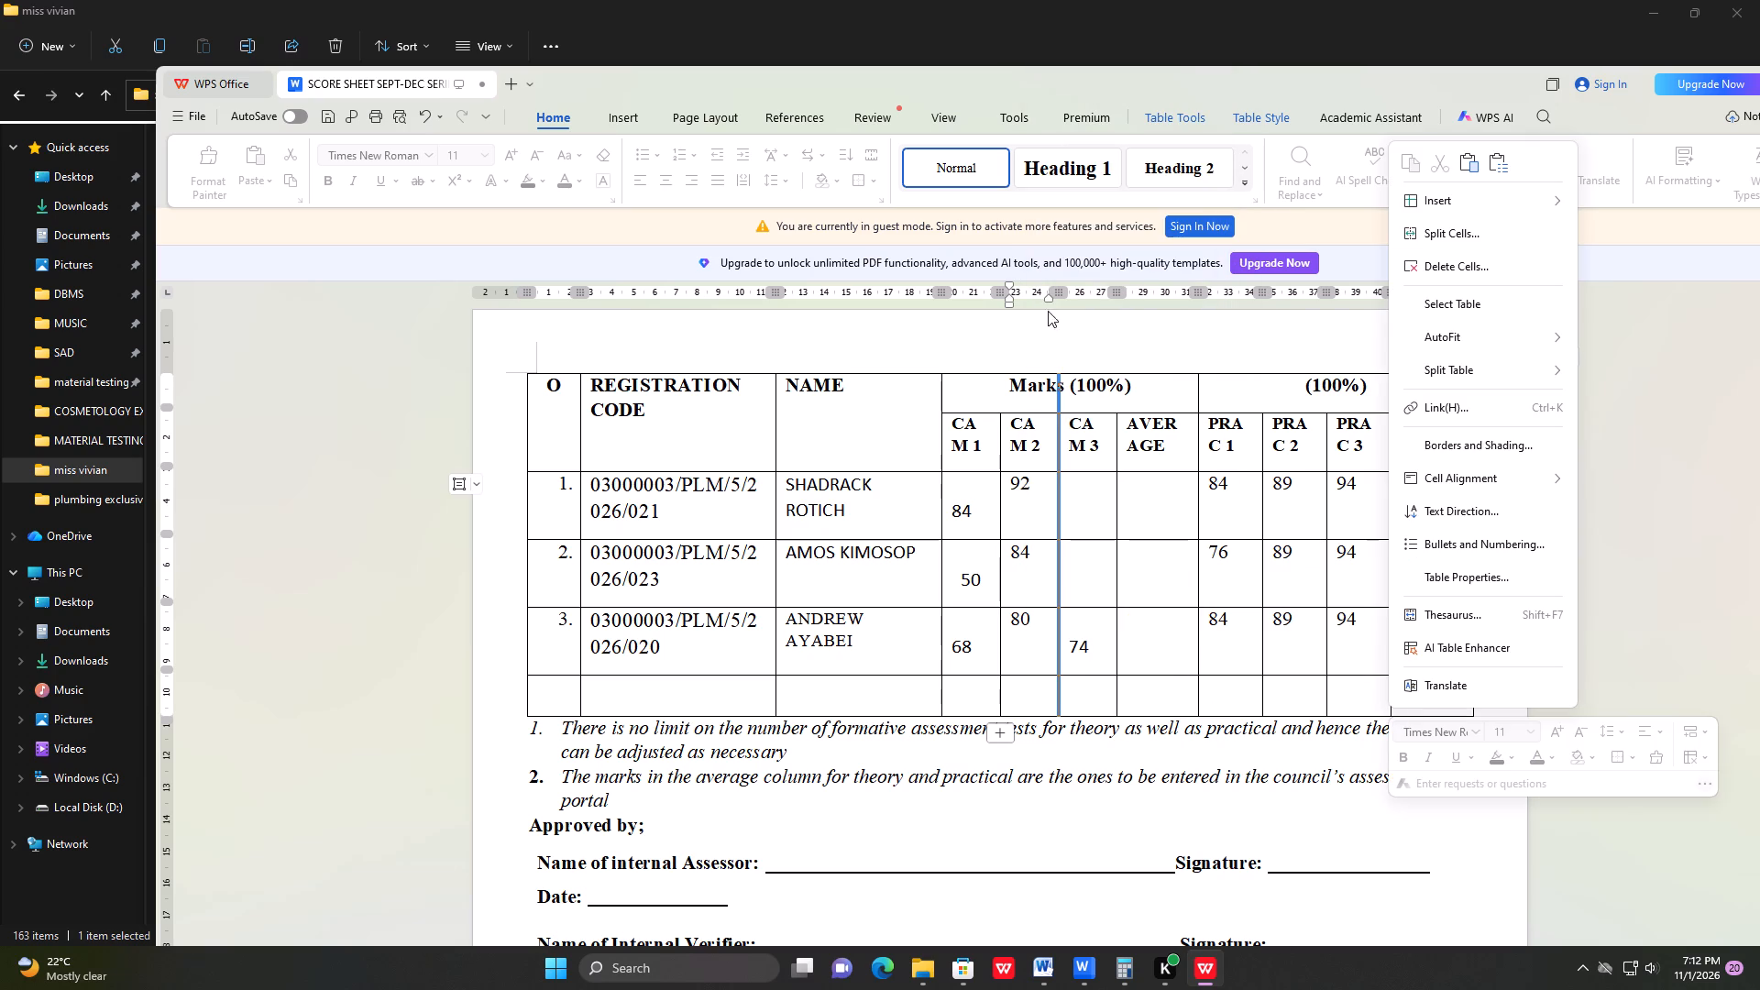
{"action": "left_click", "coordinate": [1088, 516]}
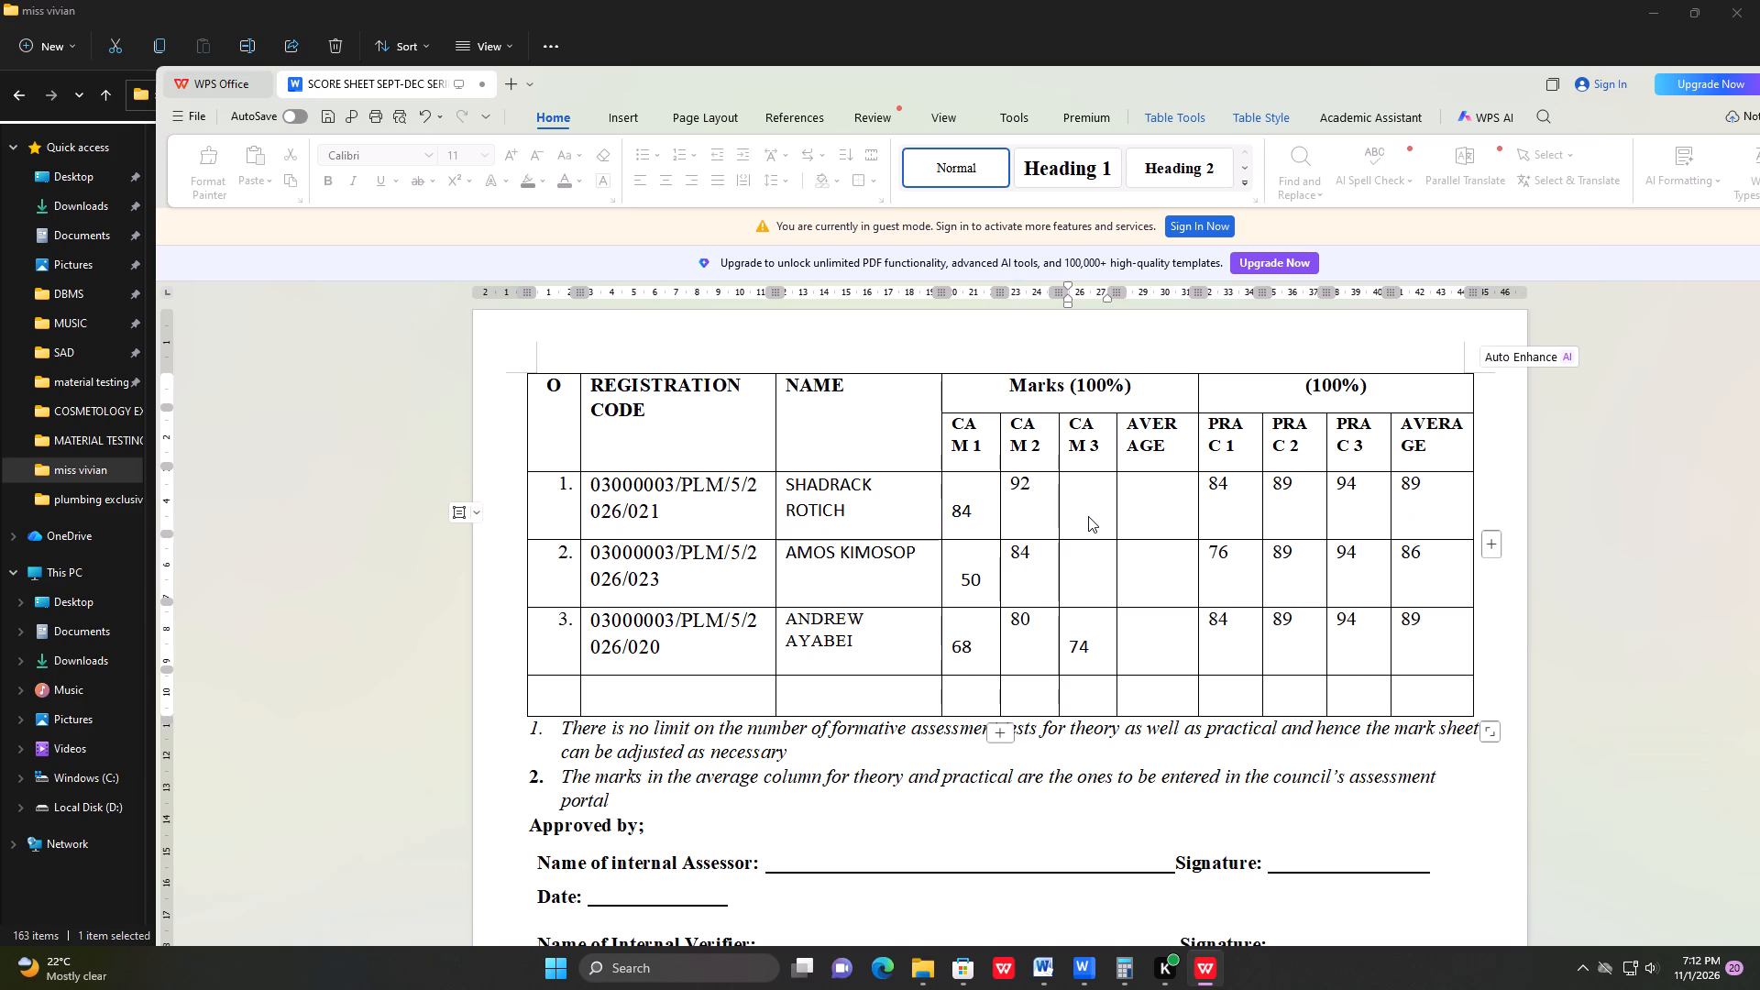
{"action": "key", "text": "8"}
{"action": "key", "text": "0"}
{"action": "left_click", "coordinate": [1078, 574]}
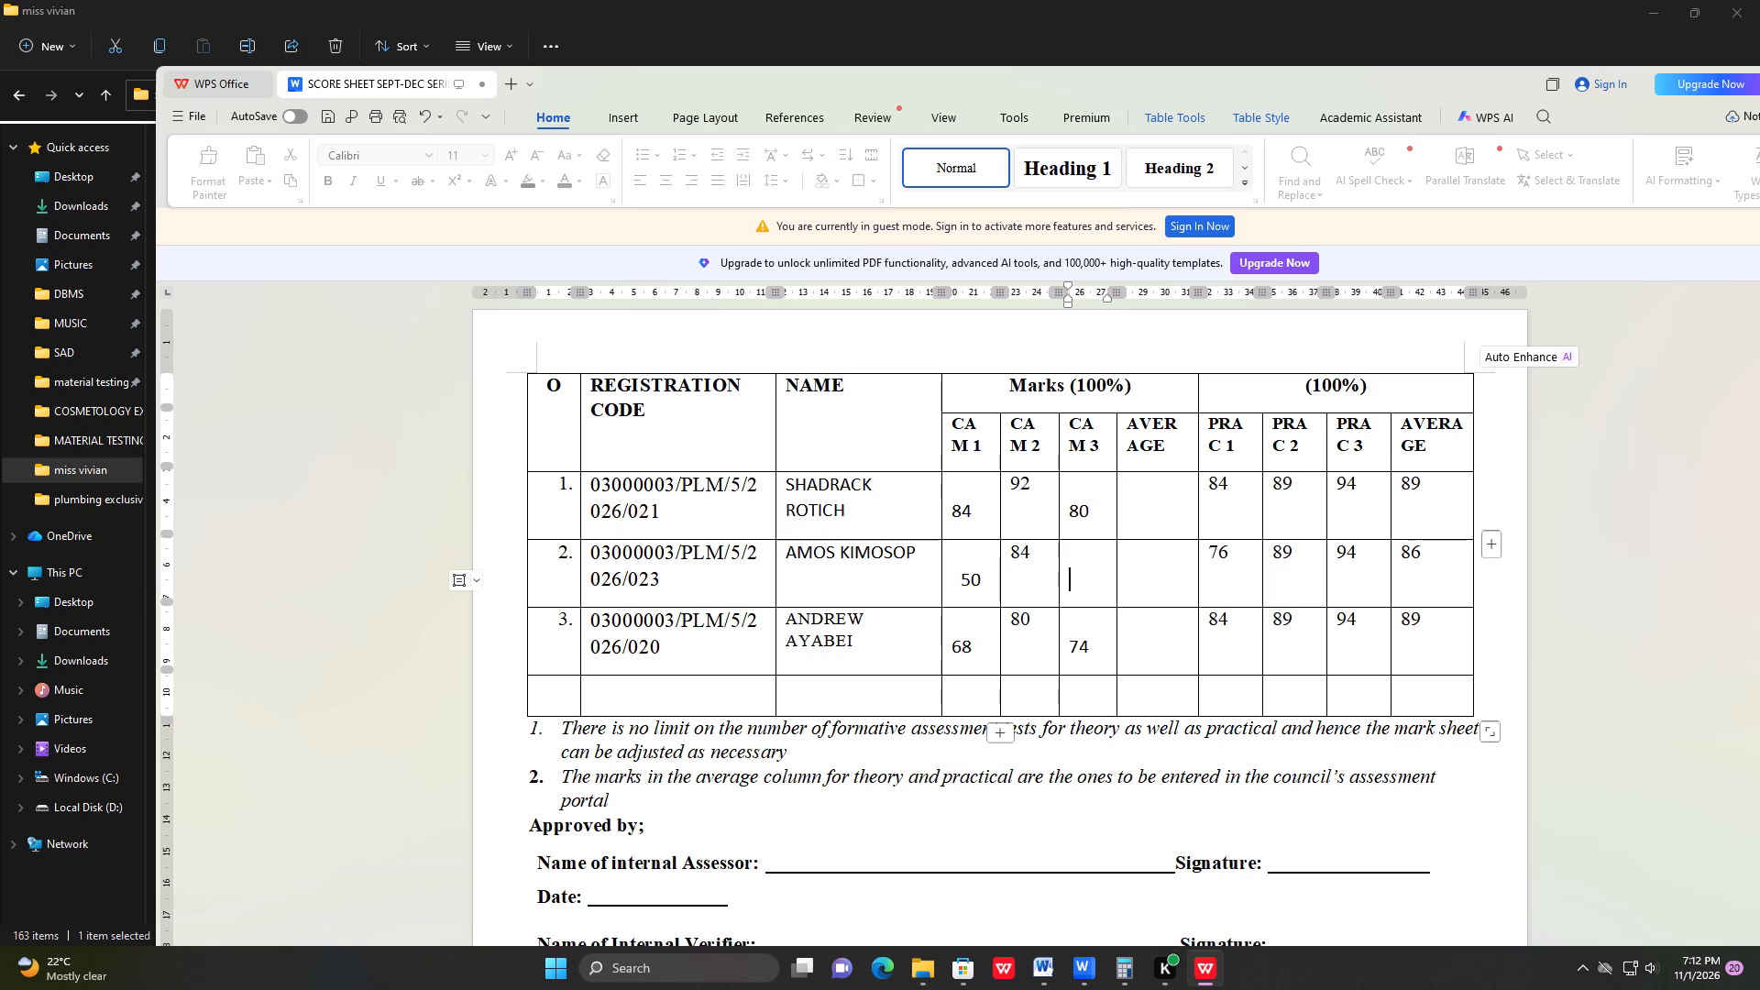
{"action": "key", "text": "8"}
{"action": "key", "text": "1"}
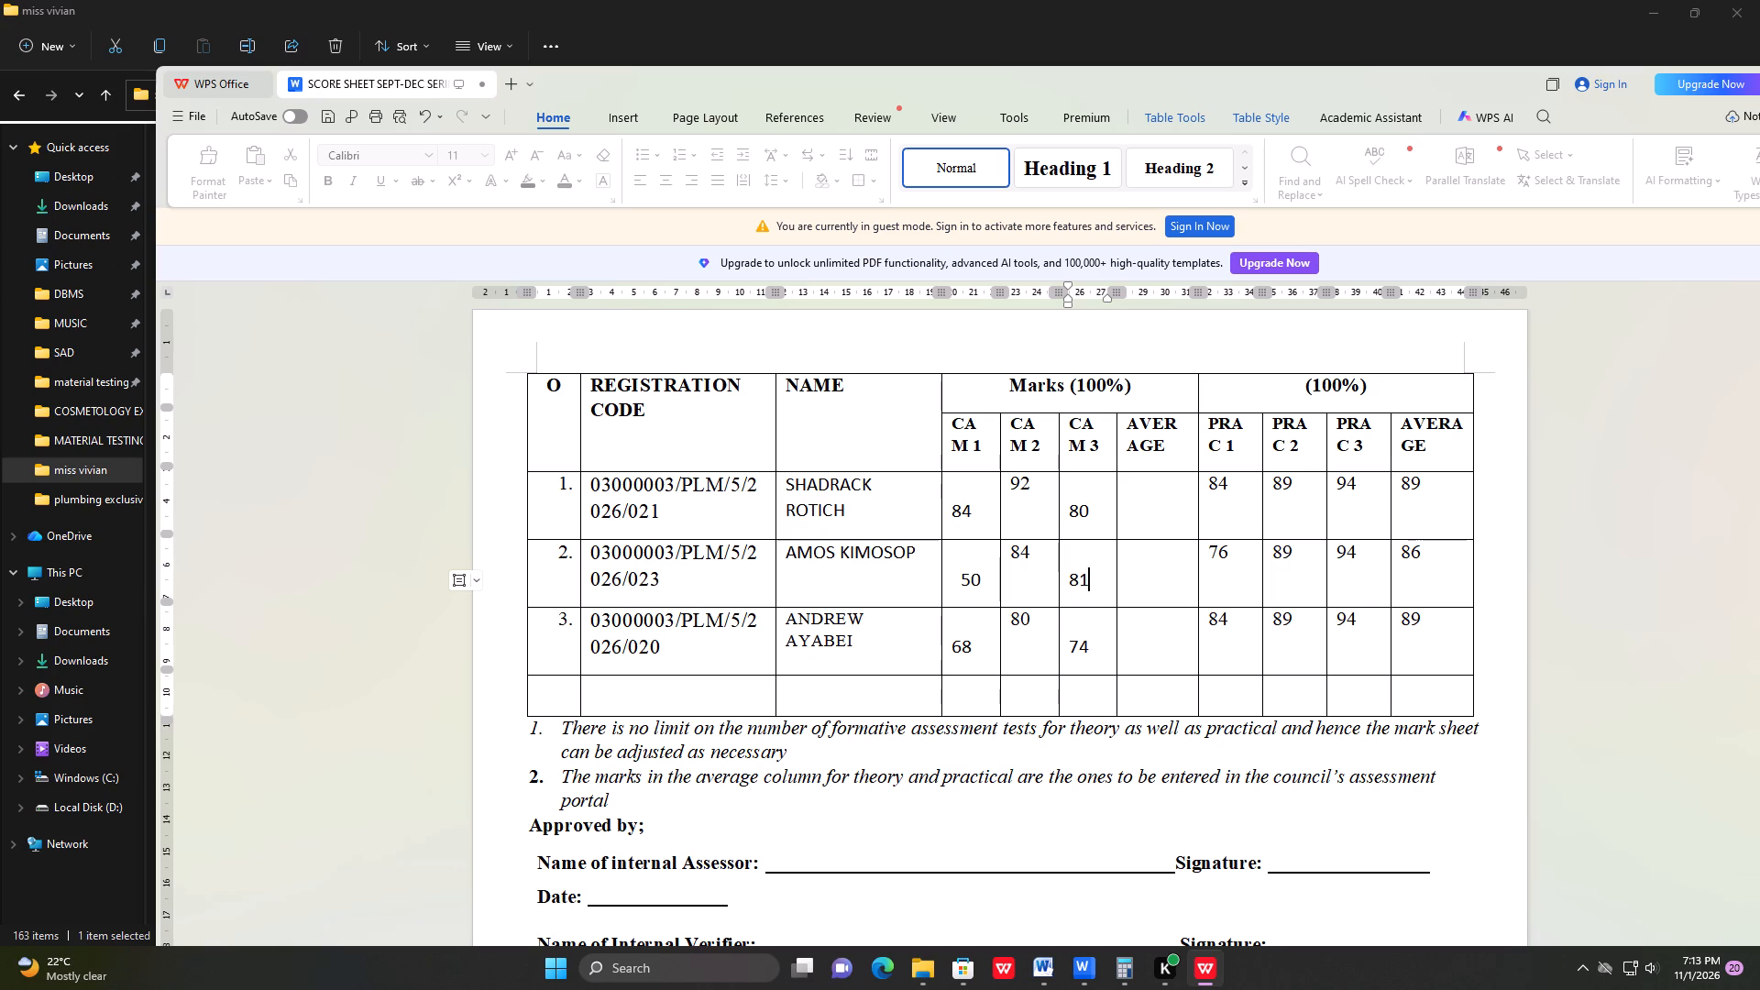
Switch to Calculator and work out candidate 1's theory average by adding 92, 80 and 84 and dividing the sum by 3.
{"action": "left_click", "coordinate": [1177, 522]}
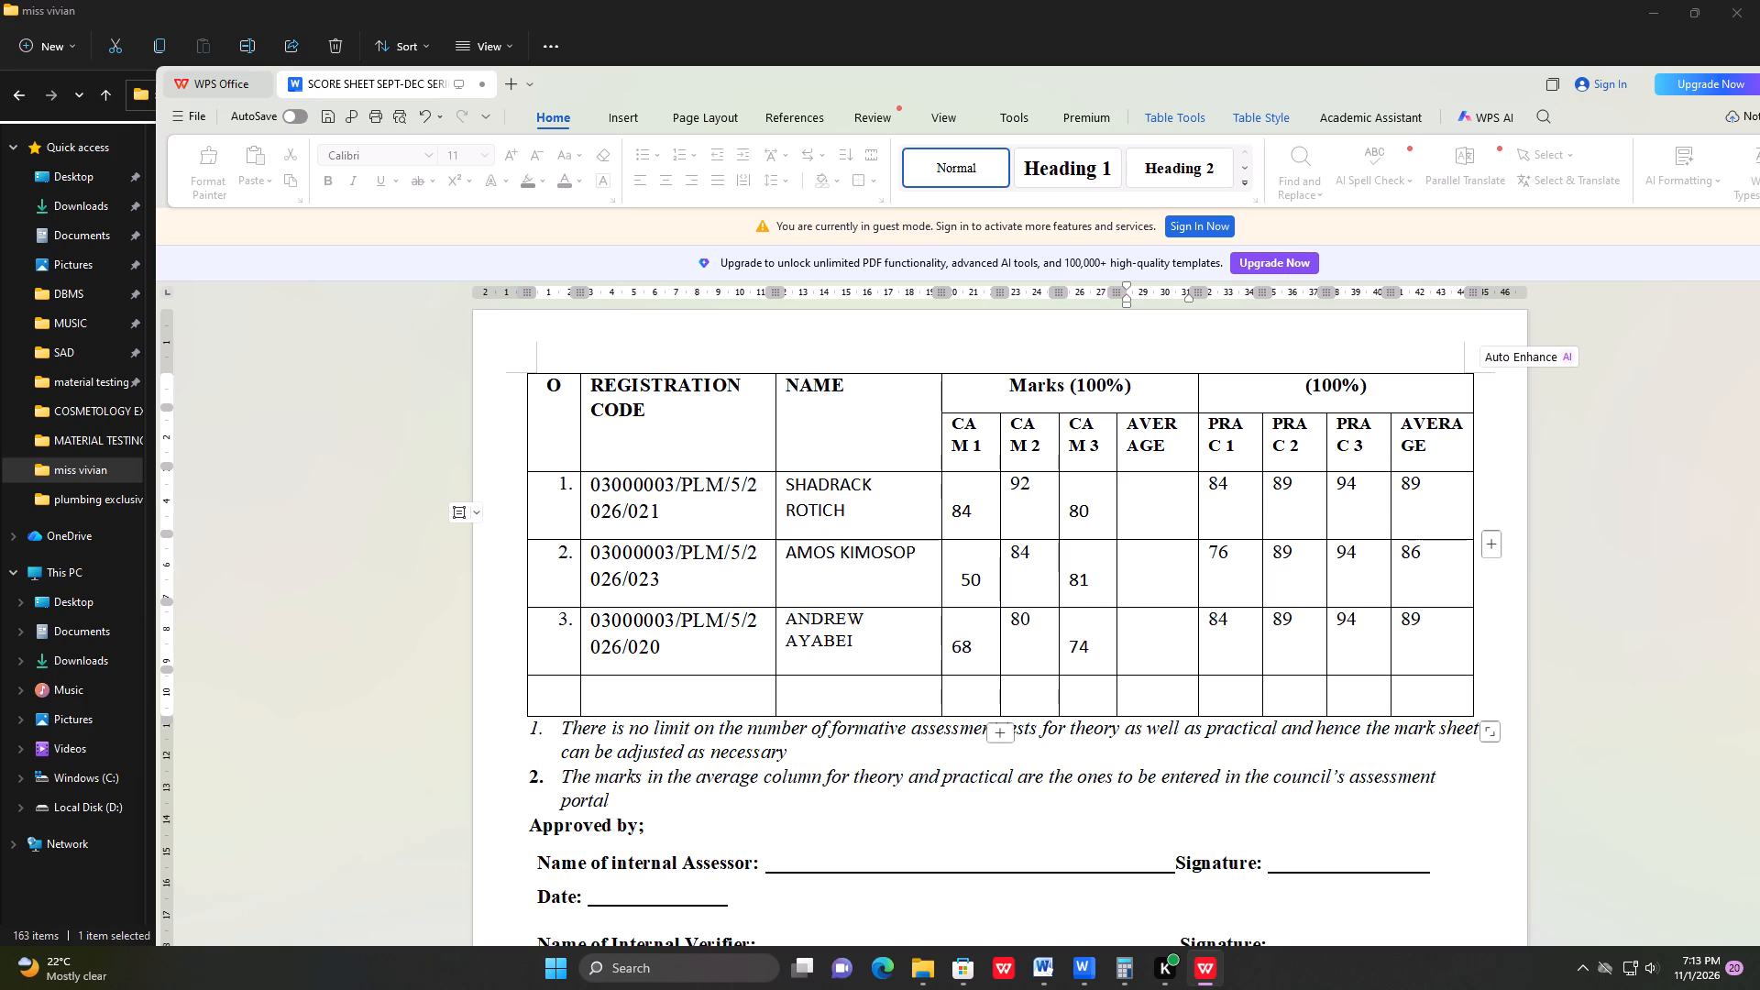
{"action": "left_click", "coordinate": [1123, 973]}
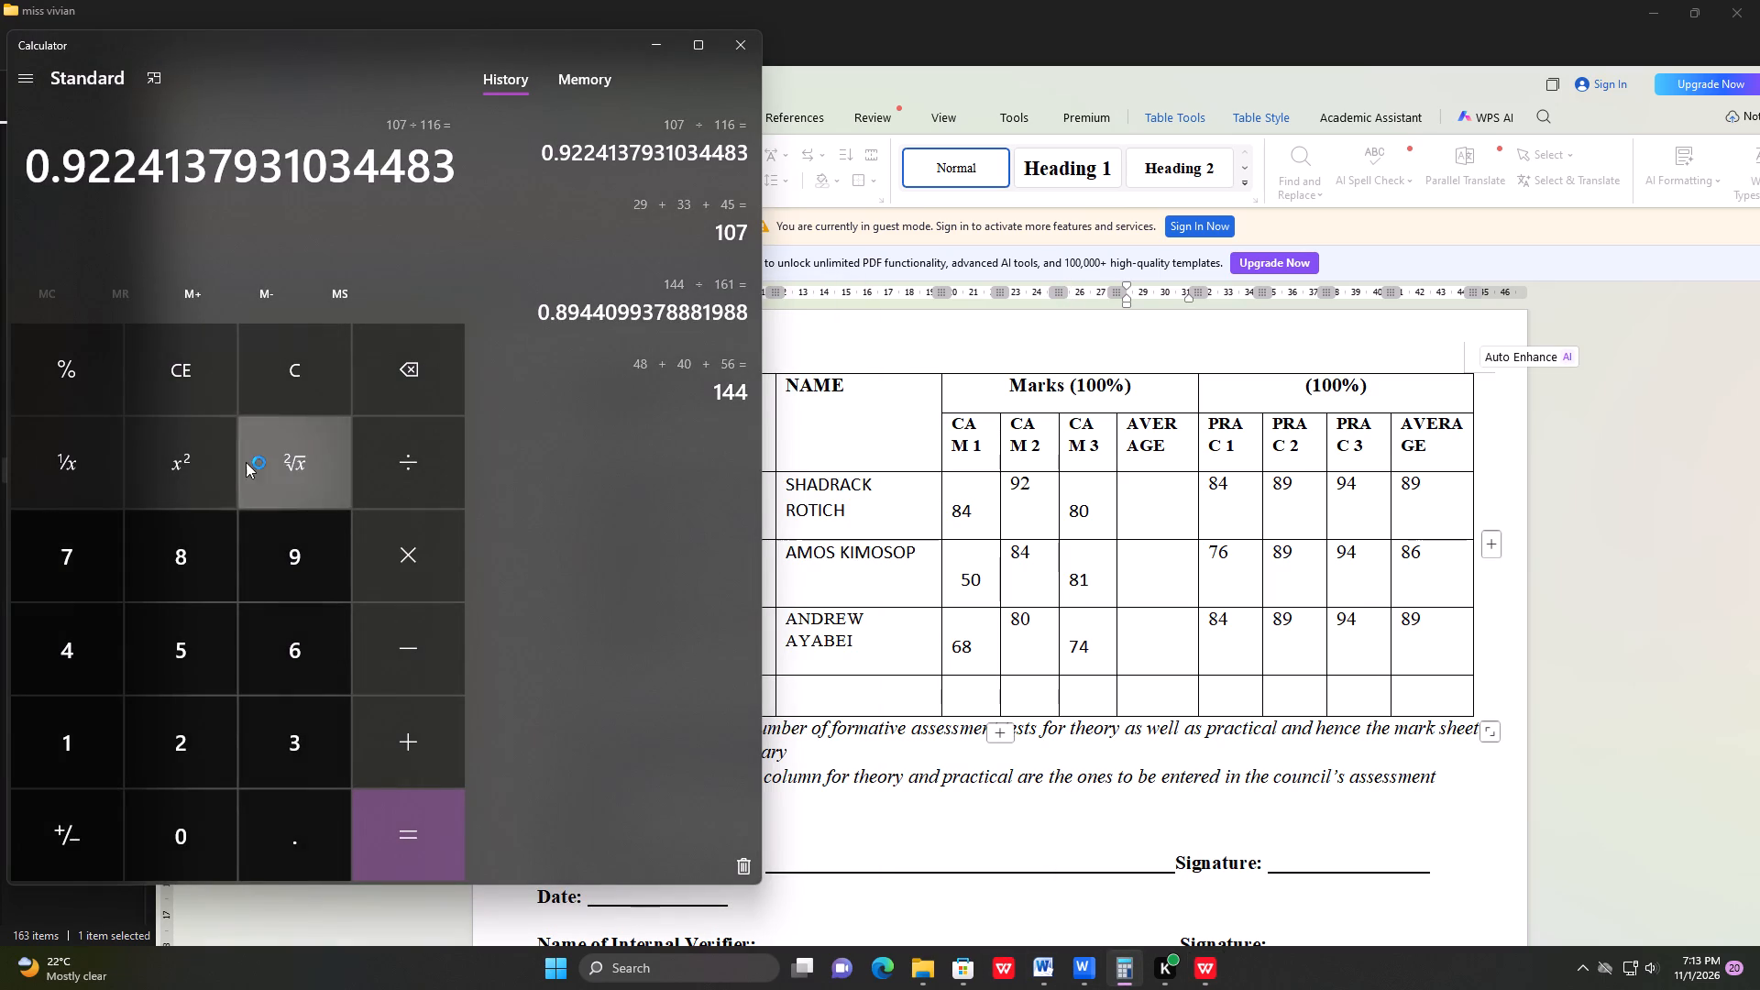
{"action": "left_click", "coordinate": [301, 570]}
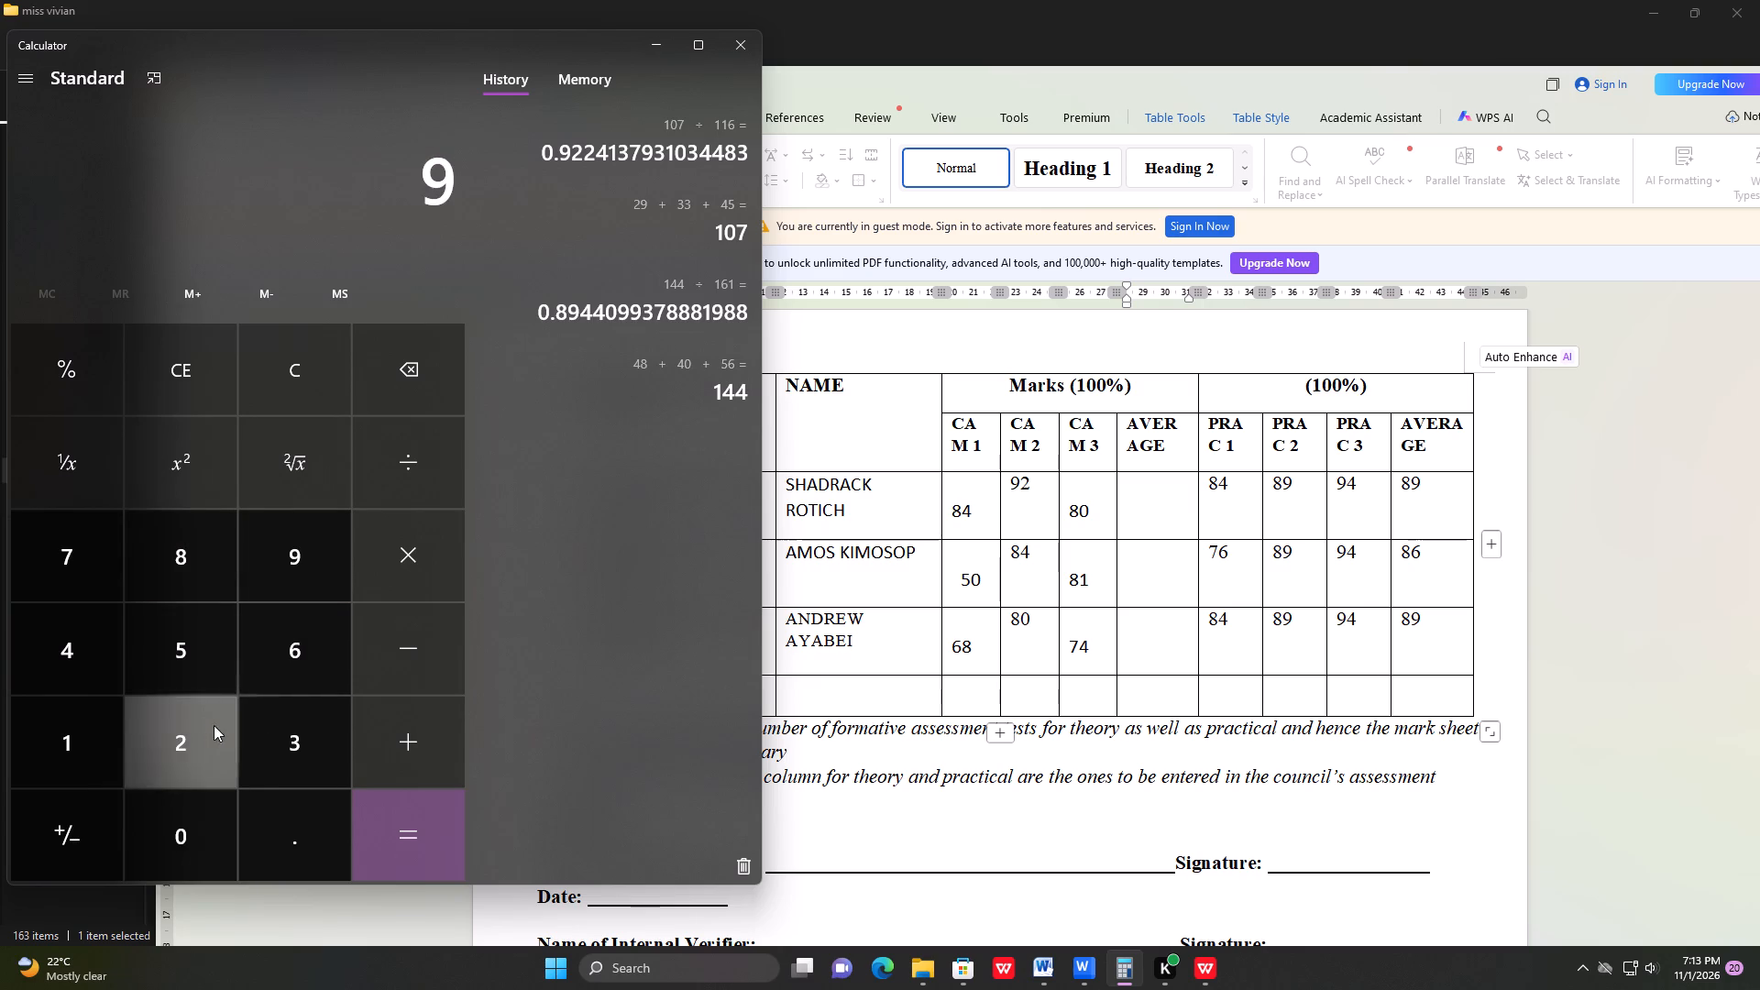
{"action": "left_click_drag", "start_coordinate": [201, 736], "coordinate": [209, 735]}
{"action": "left_click", "coordinate": [392, 731]}
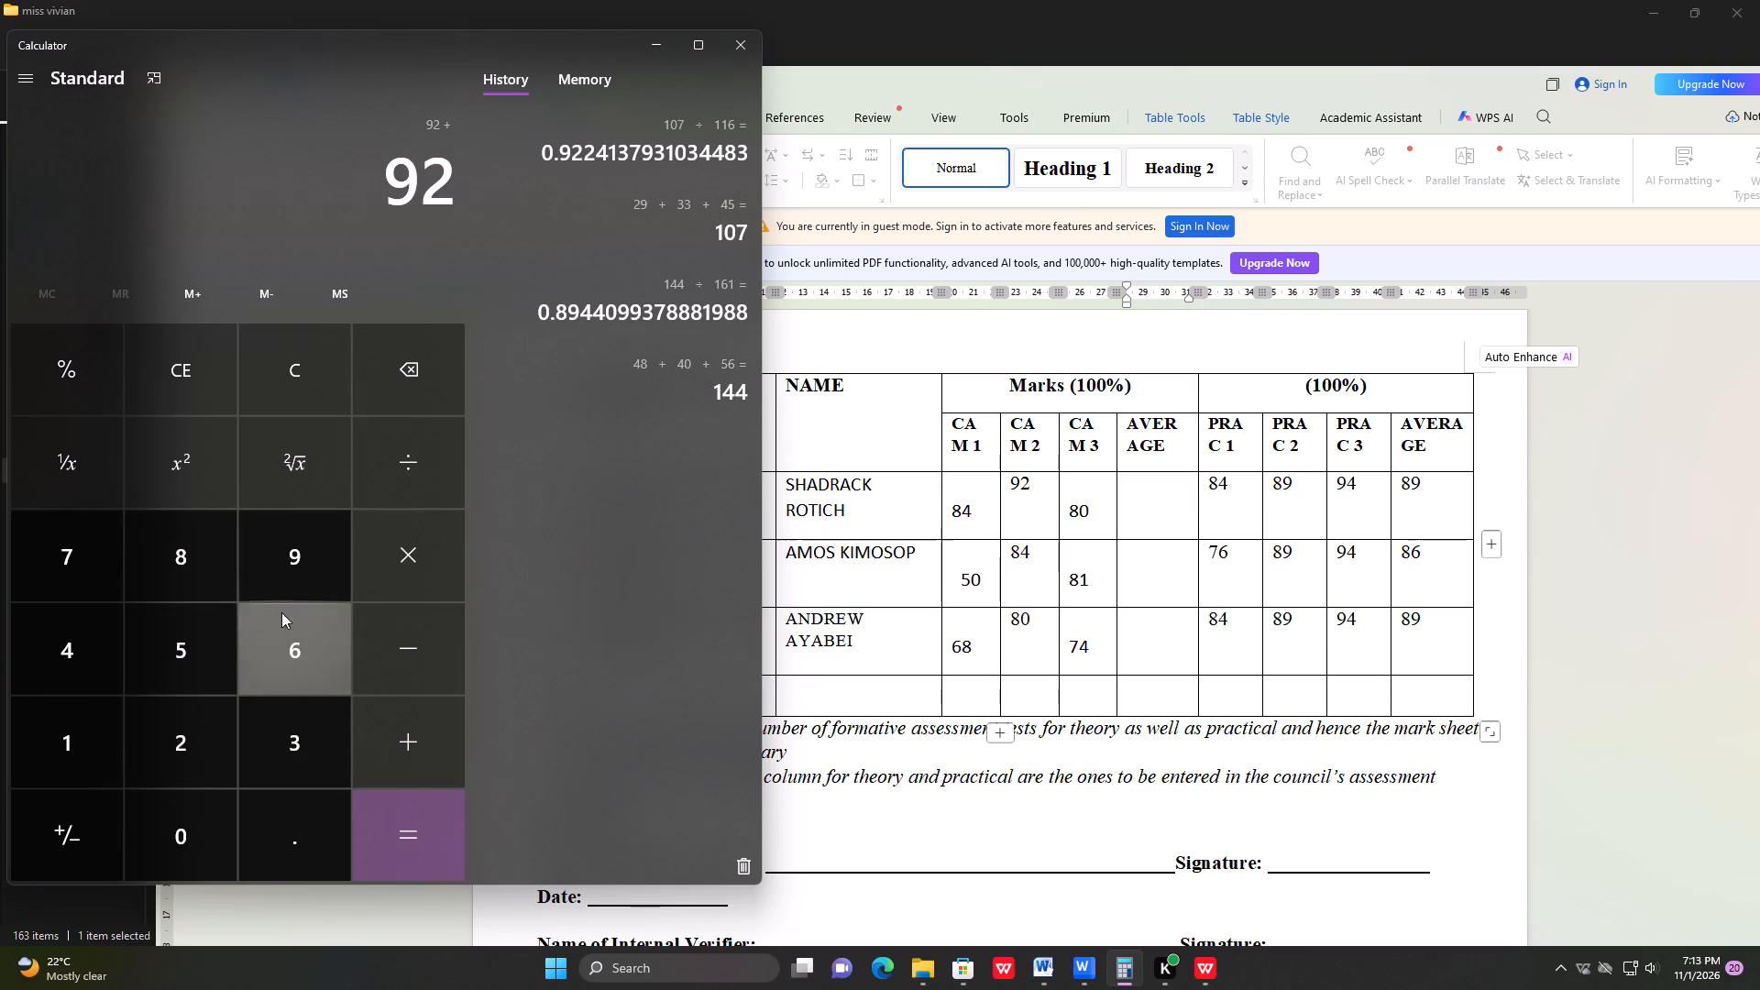
{"action": "left_click", "coordinate": [180, 561]}
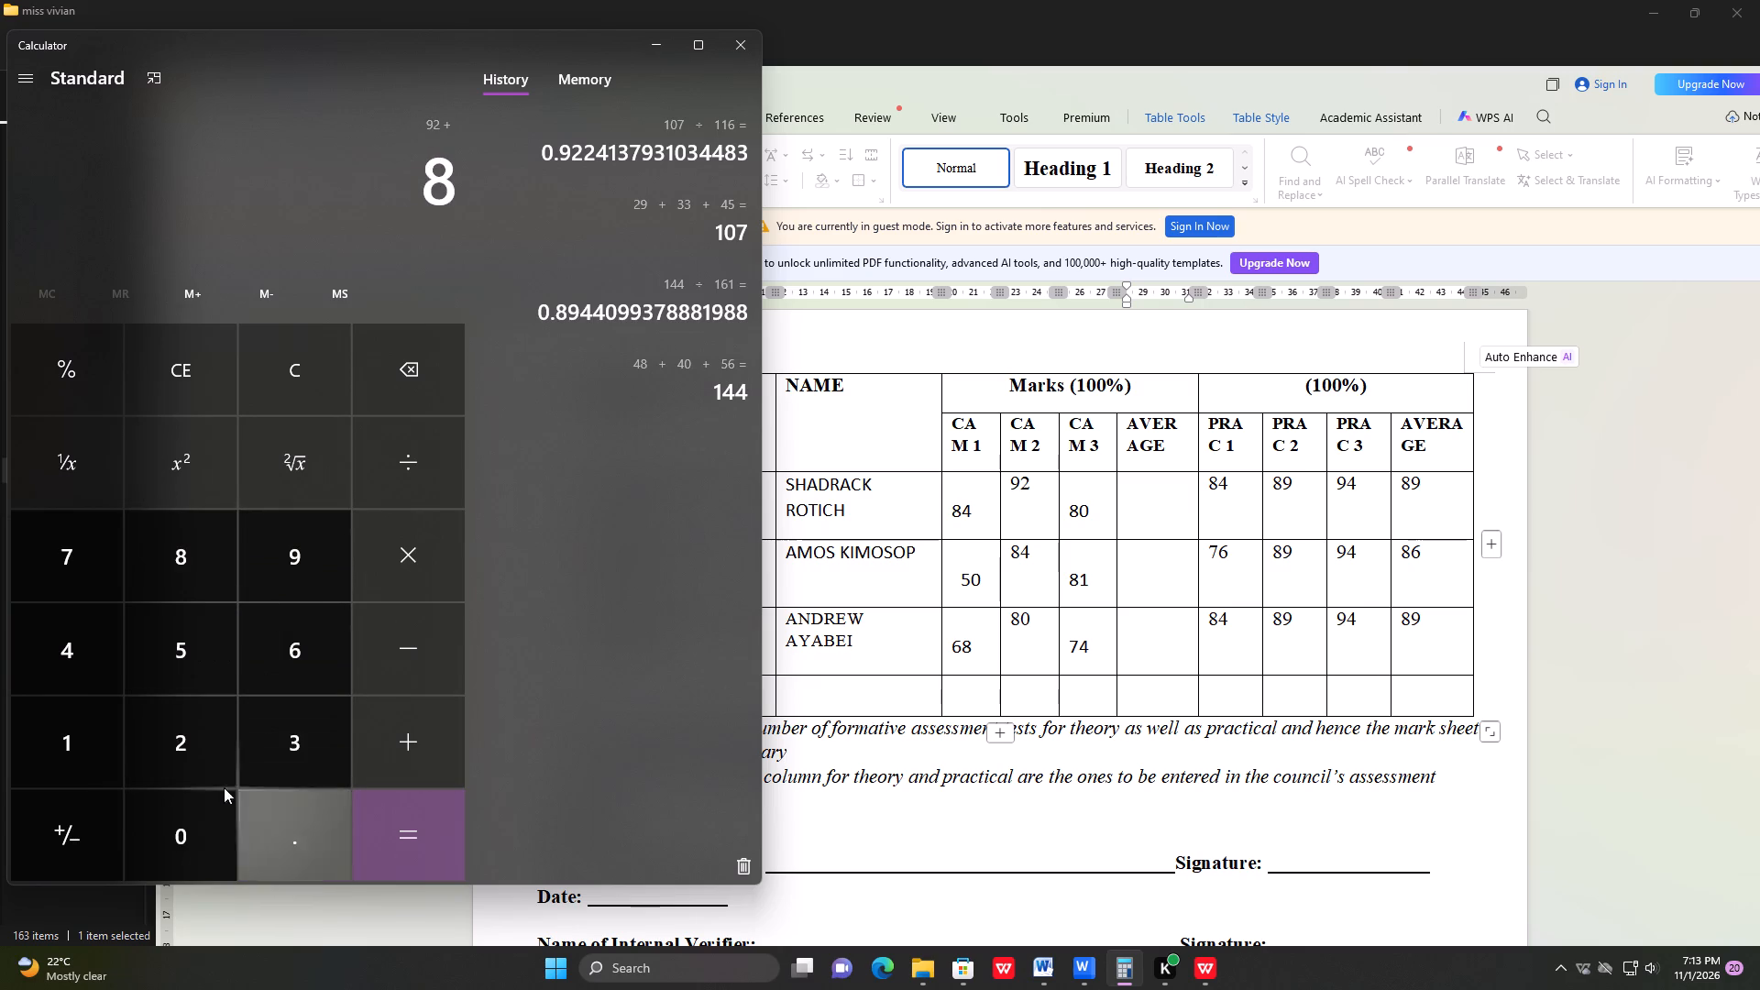
{"action": "left_click_drag", "start_coordinate": [205, 822], "coordinate": [209, 813]}
{"action": "left_click", "coordinate": [399, 739]}
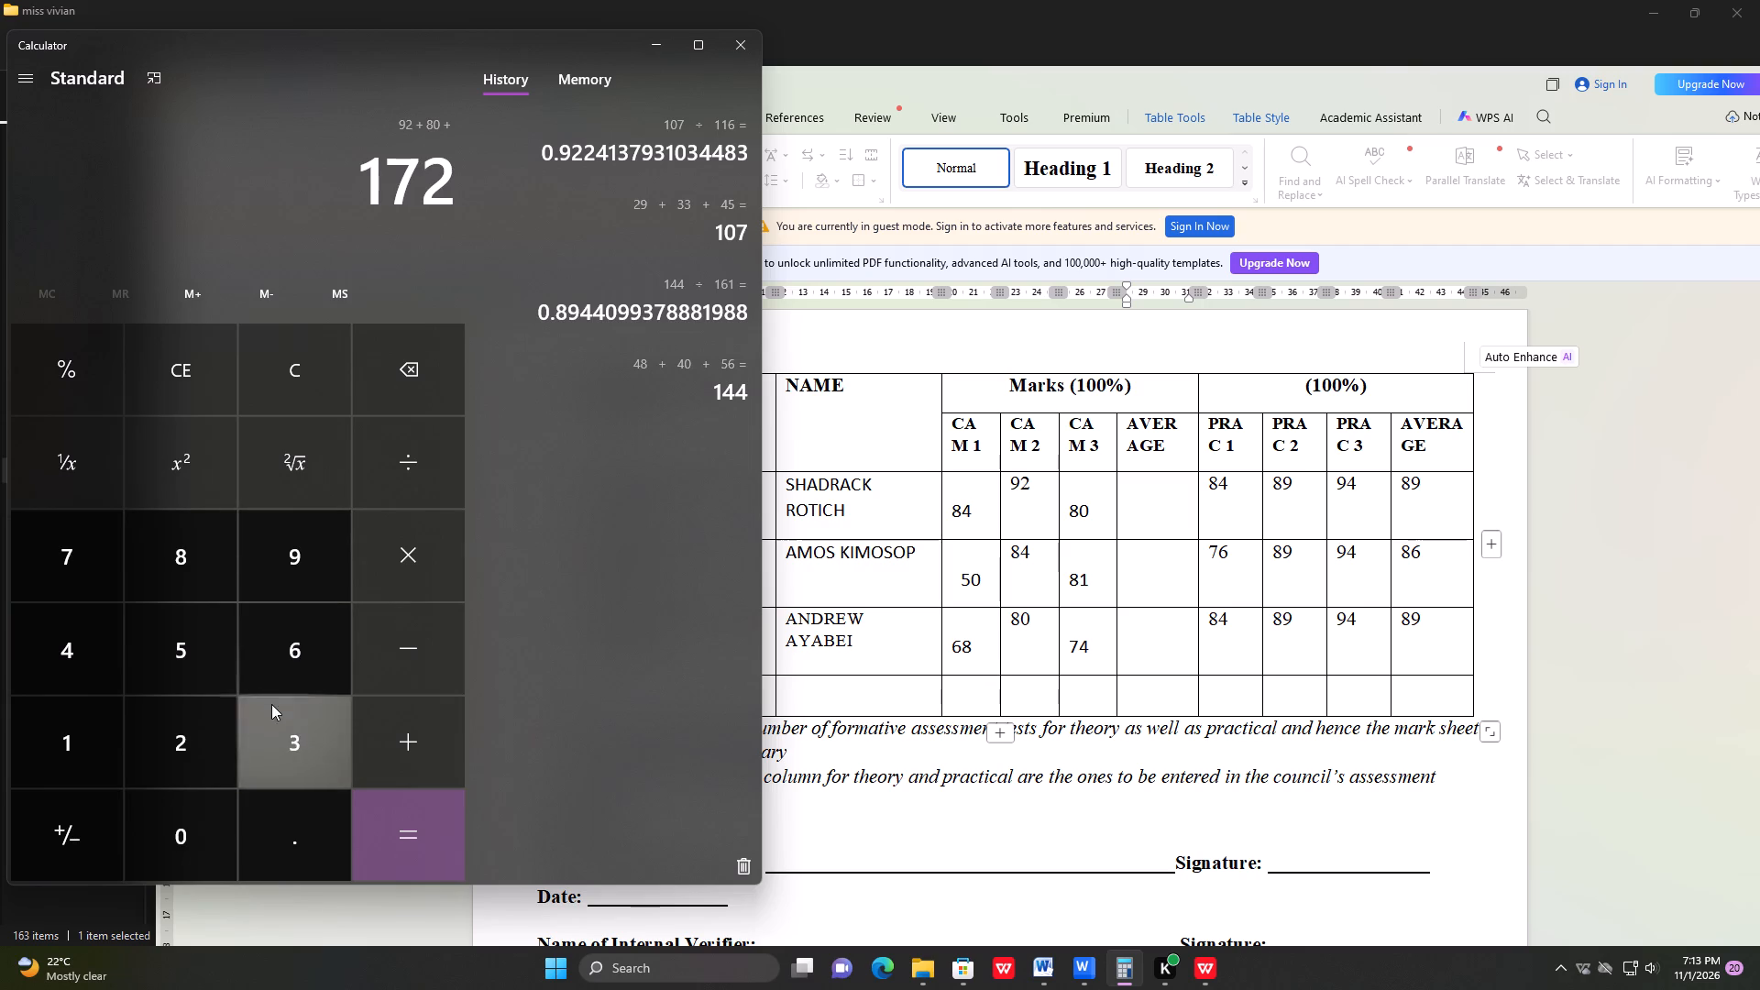
{"action": "left_click", "coordinate": [193, 585]}
{"action": "left_click", "coordinate": [88, 639]}
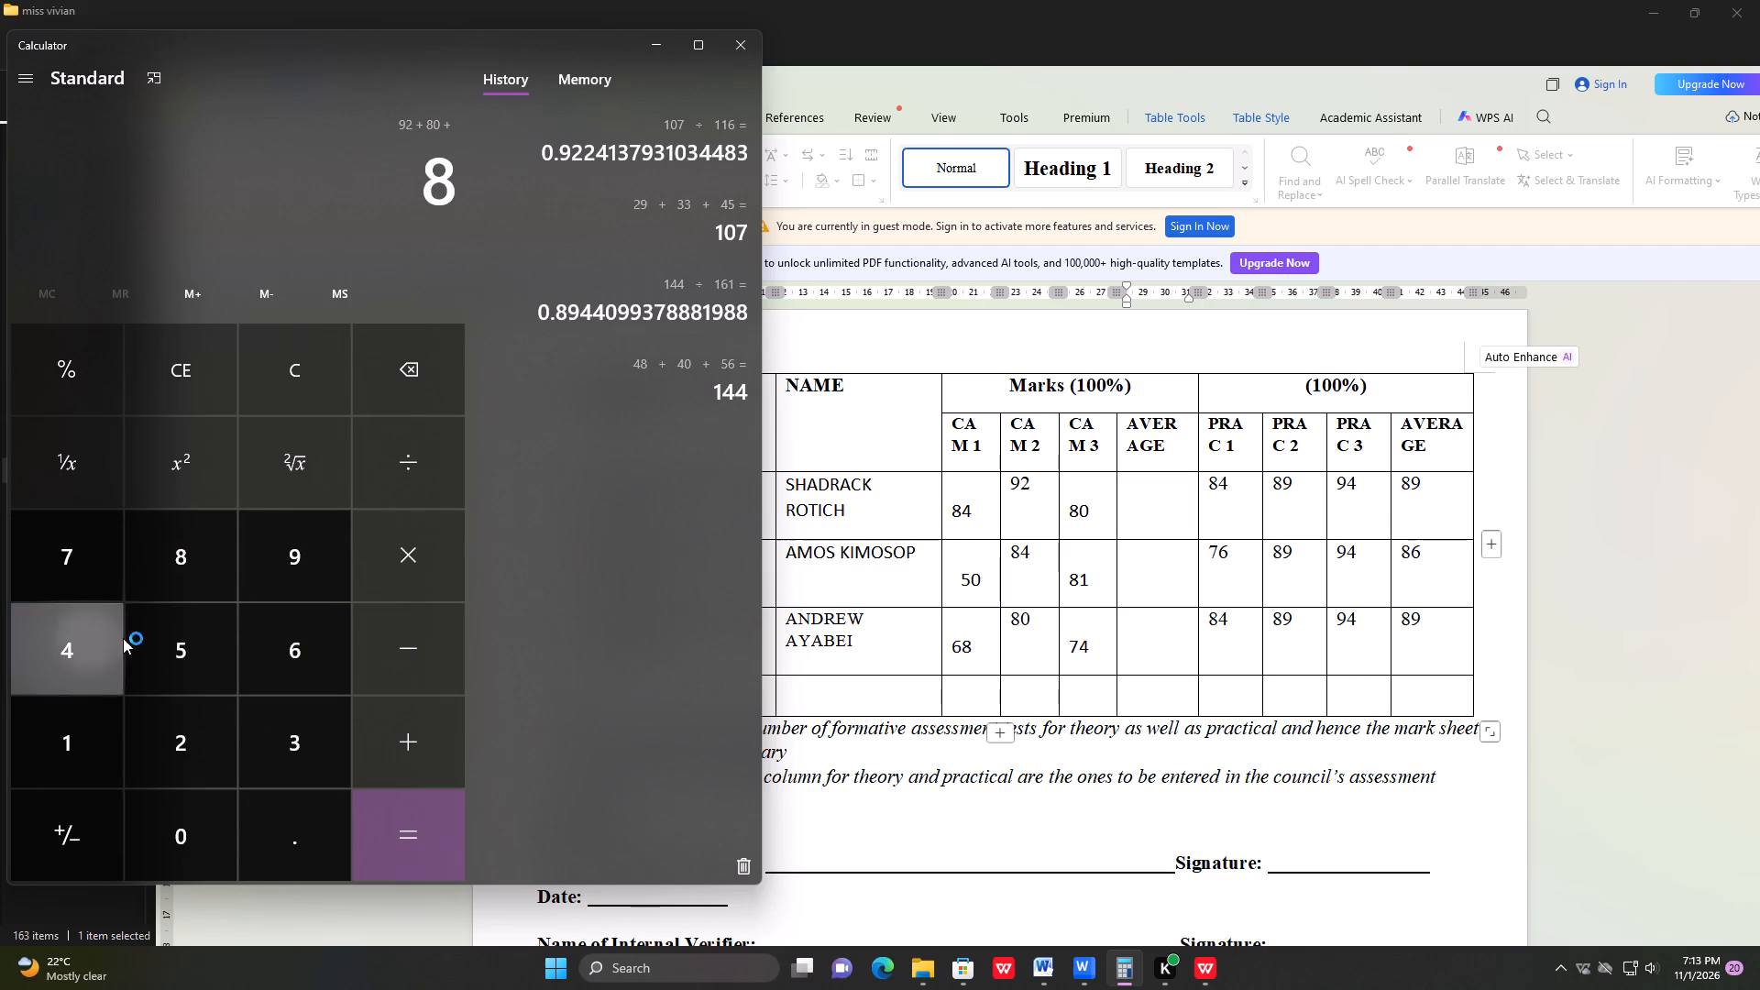
{"action": "left_click", "coordinate": [409, 847]}
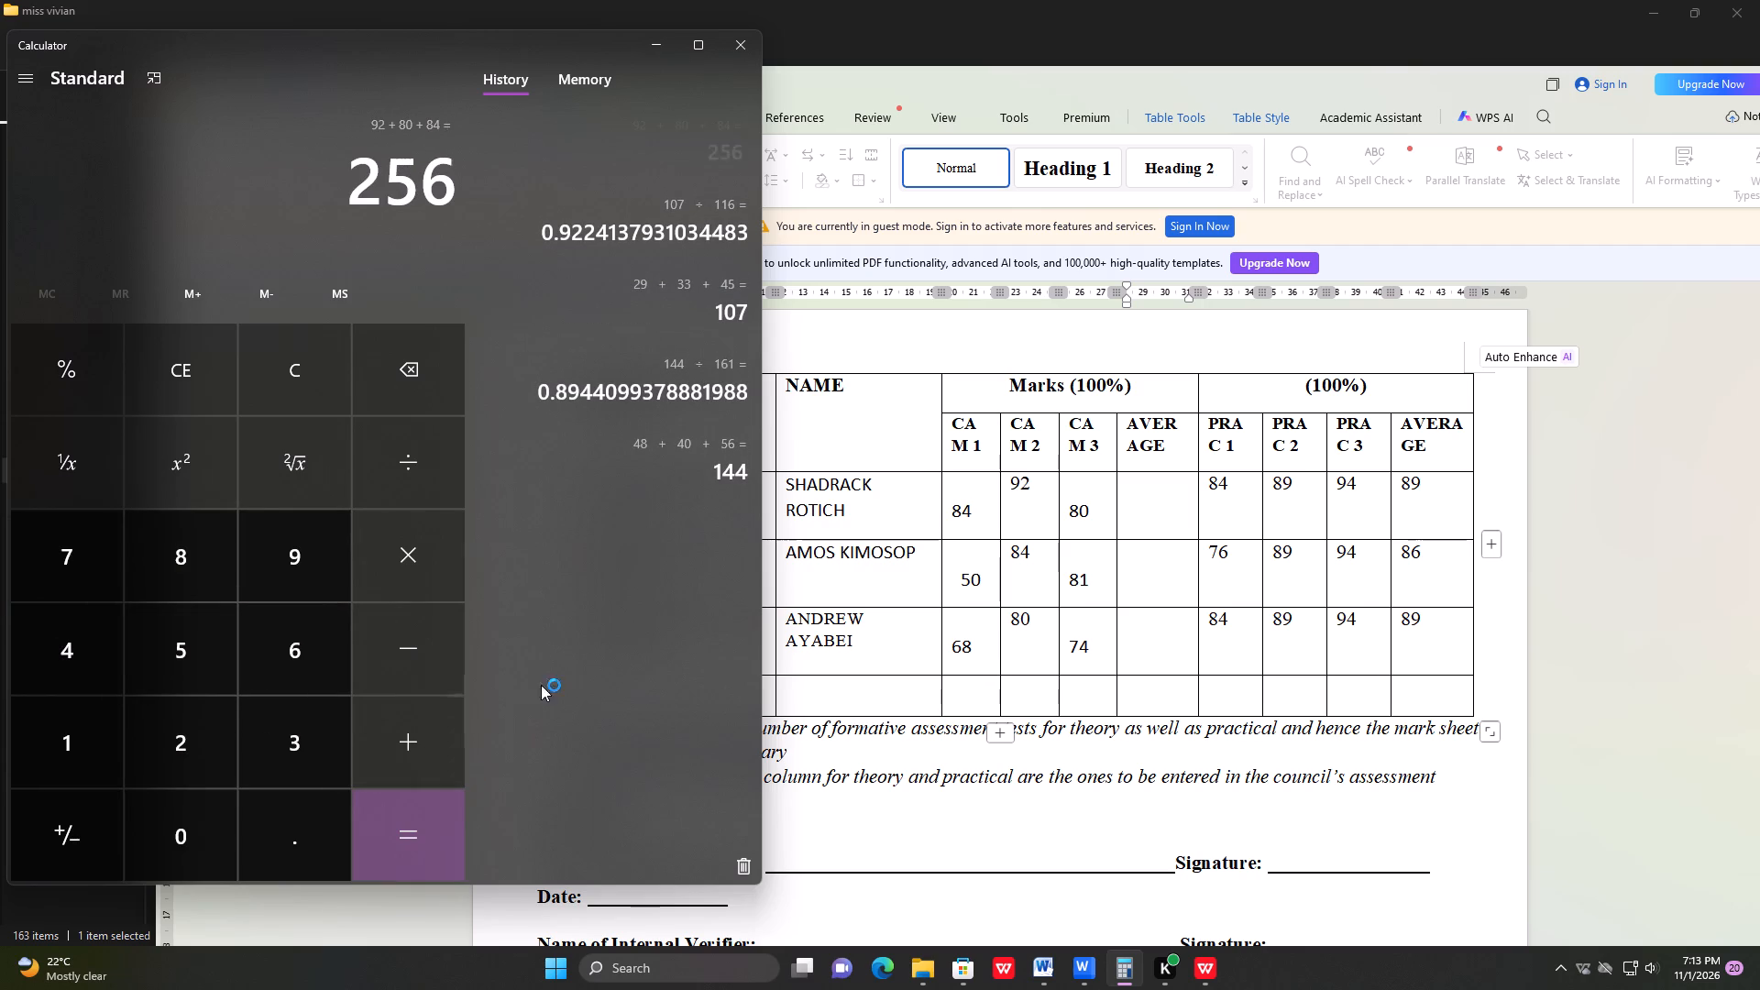
{"action": "left_click", "coordinate": [397, 467]}
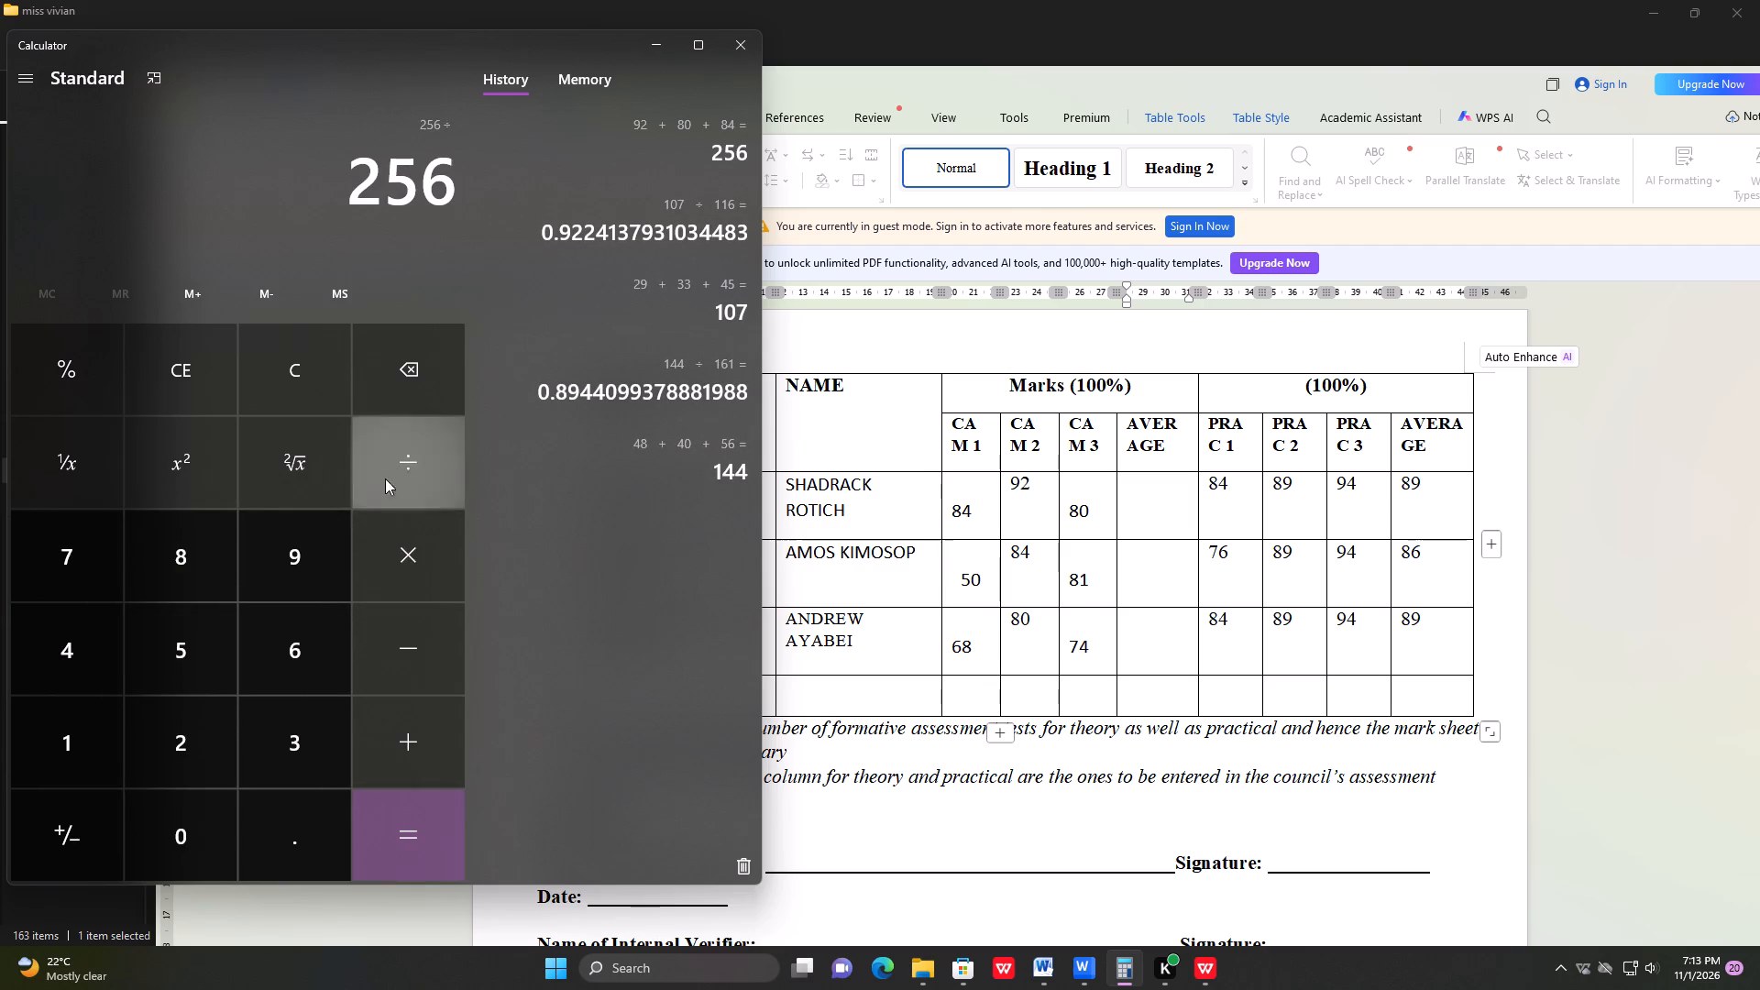
{"action": "left_click", "coordinate": [313, 742]}
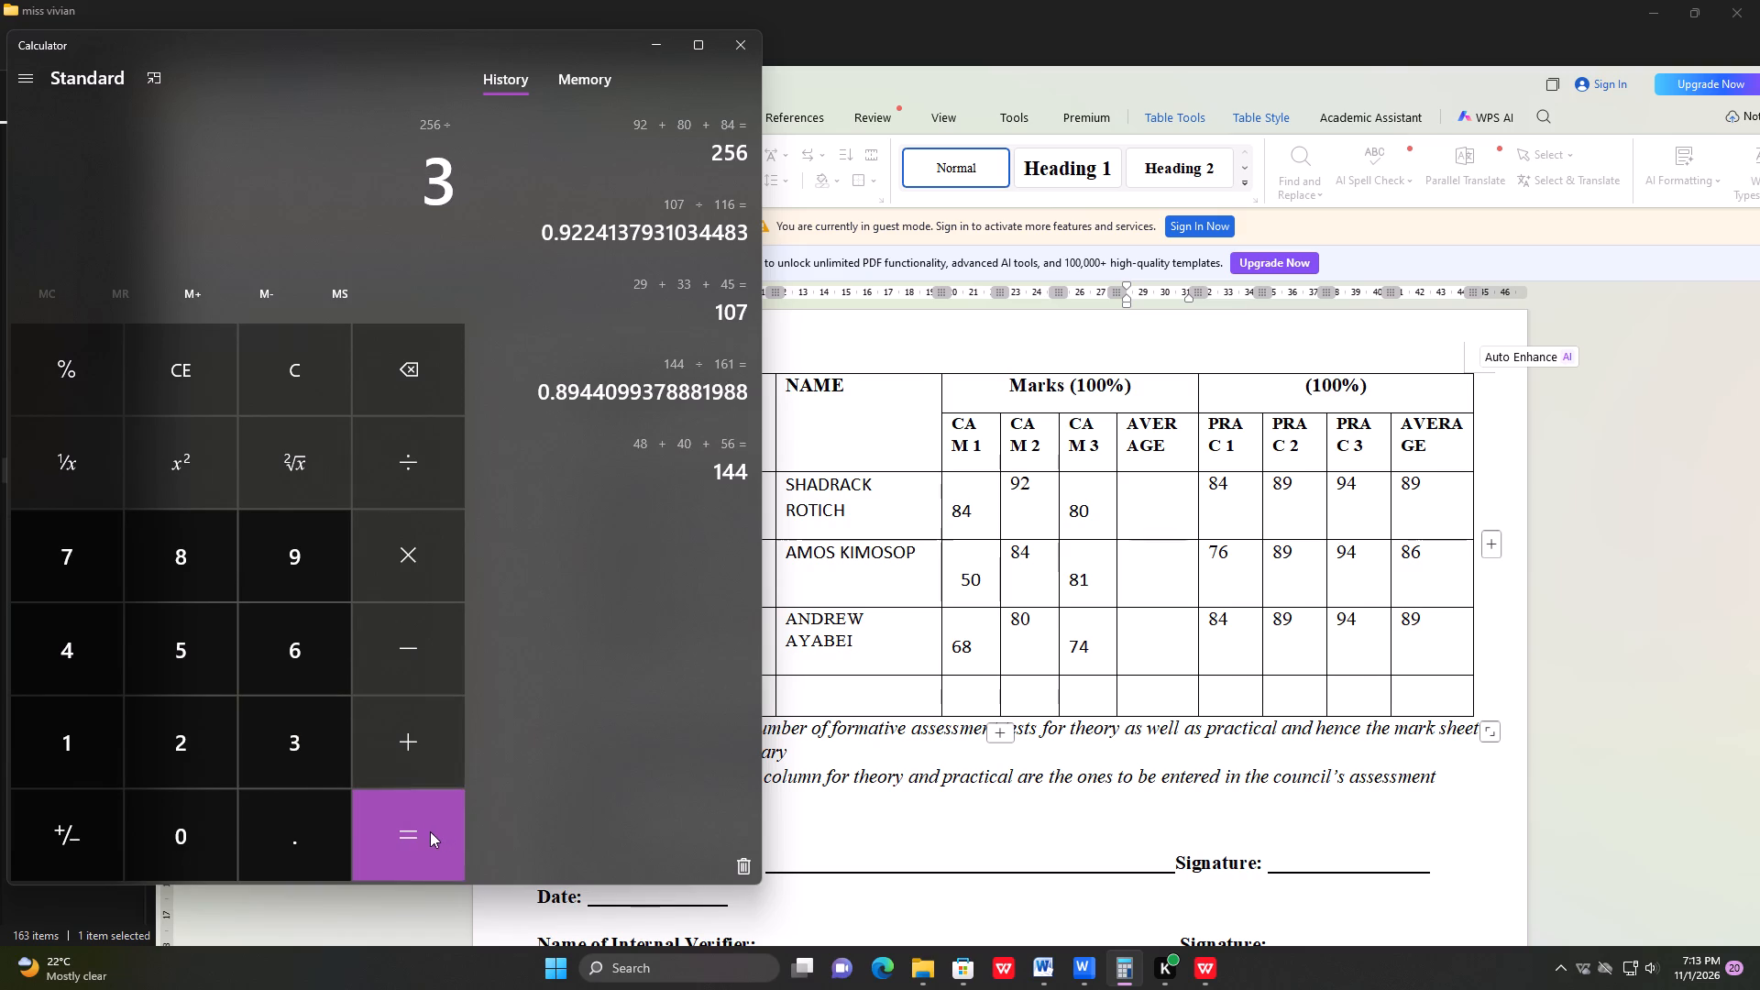
{"action": "left_click", "coordinate": [430, 831]}
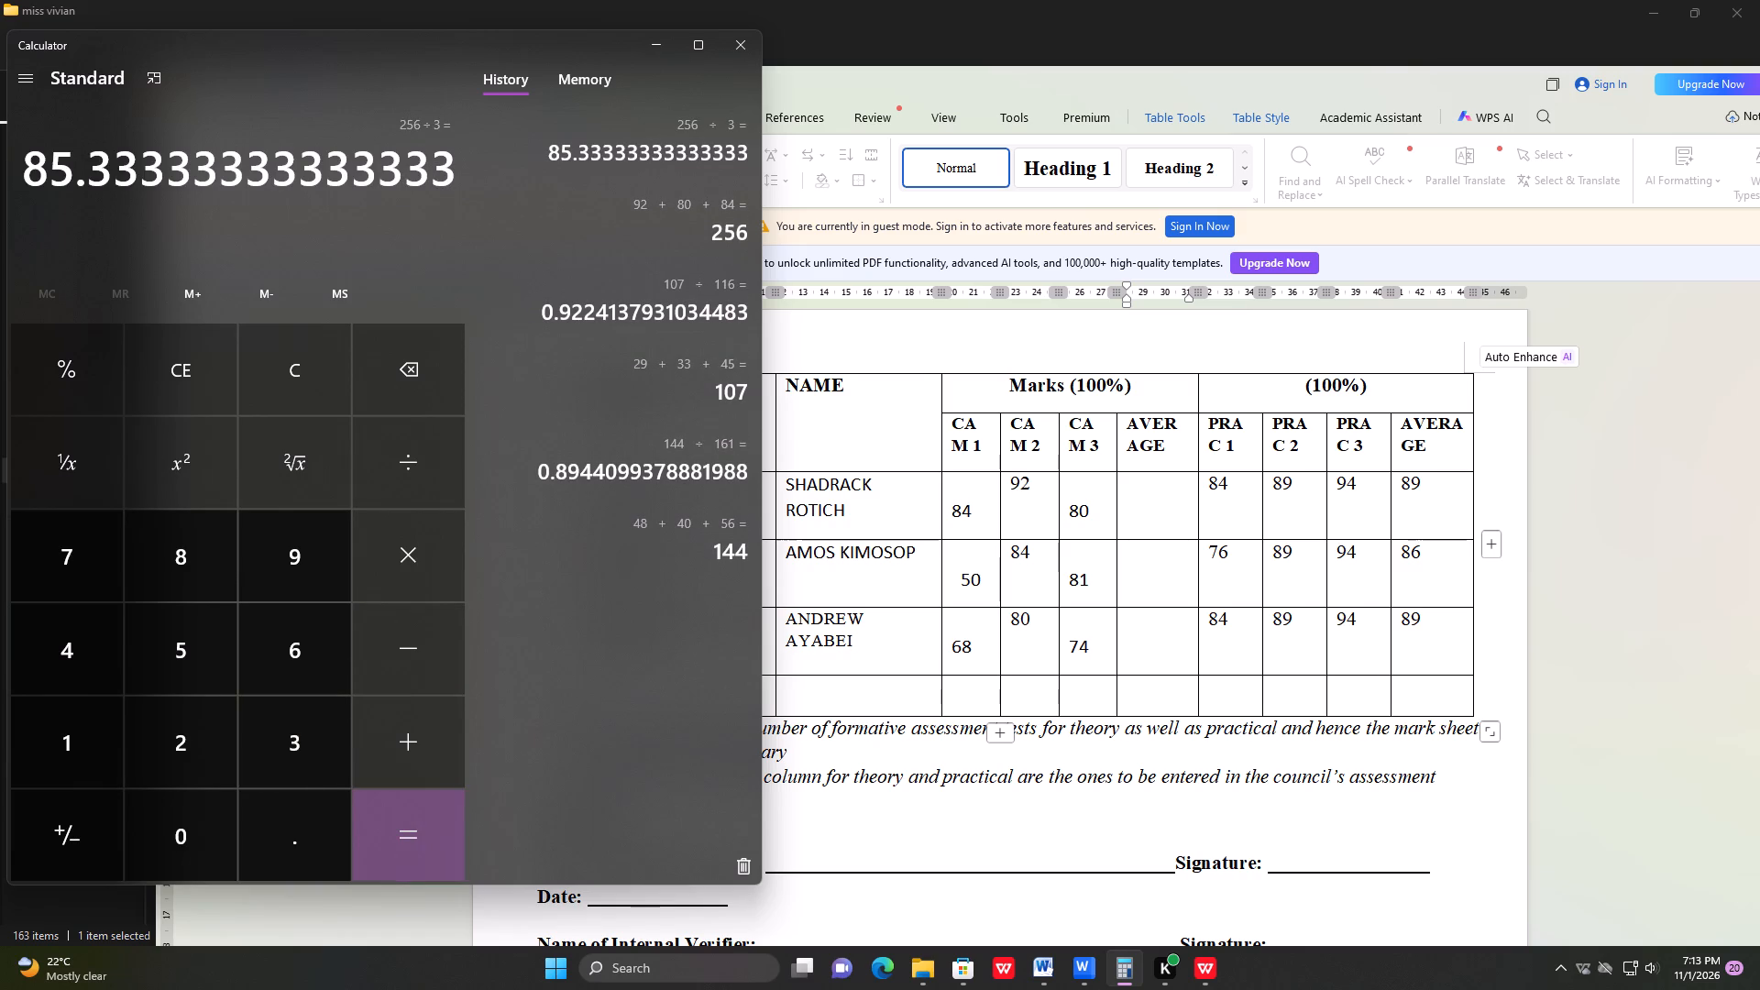
Enter 85 as candidate 1's theory average in the score sheet document.
{"action": "left_click", "coordinate": [1147, 524]}
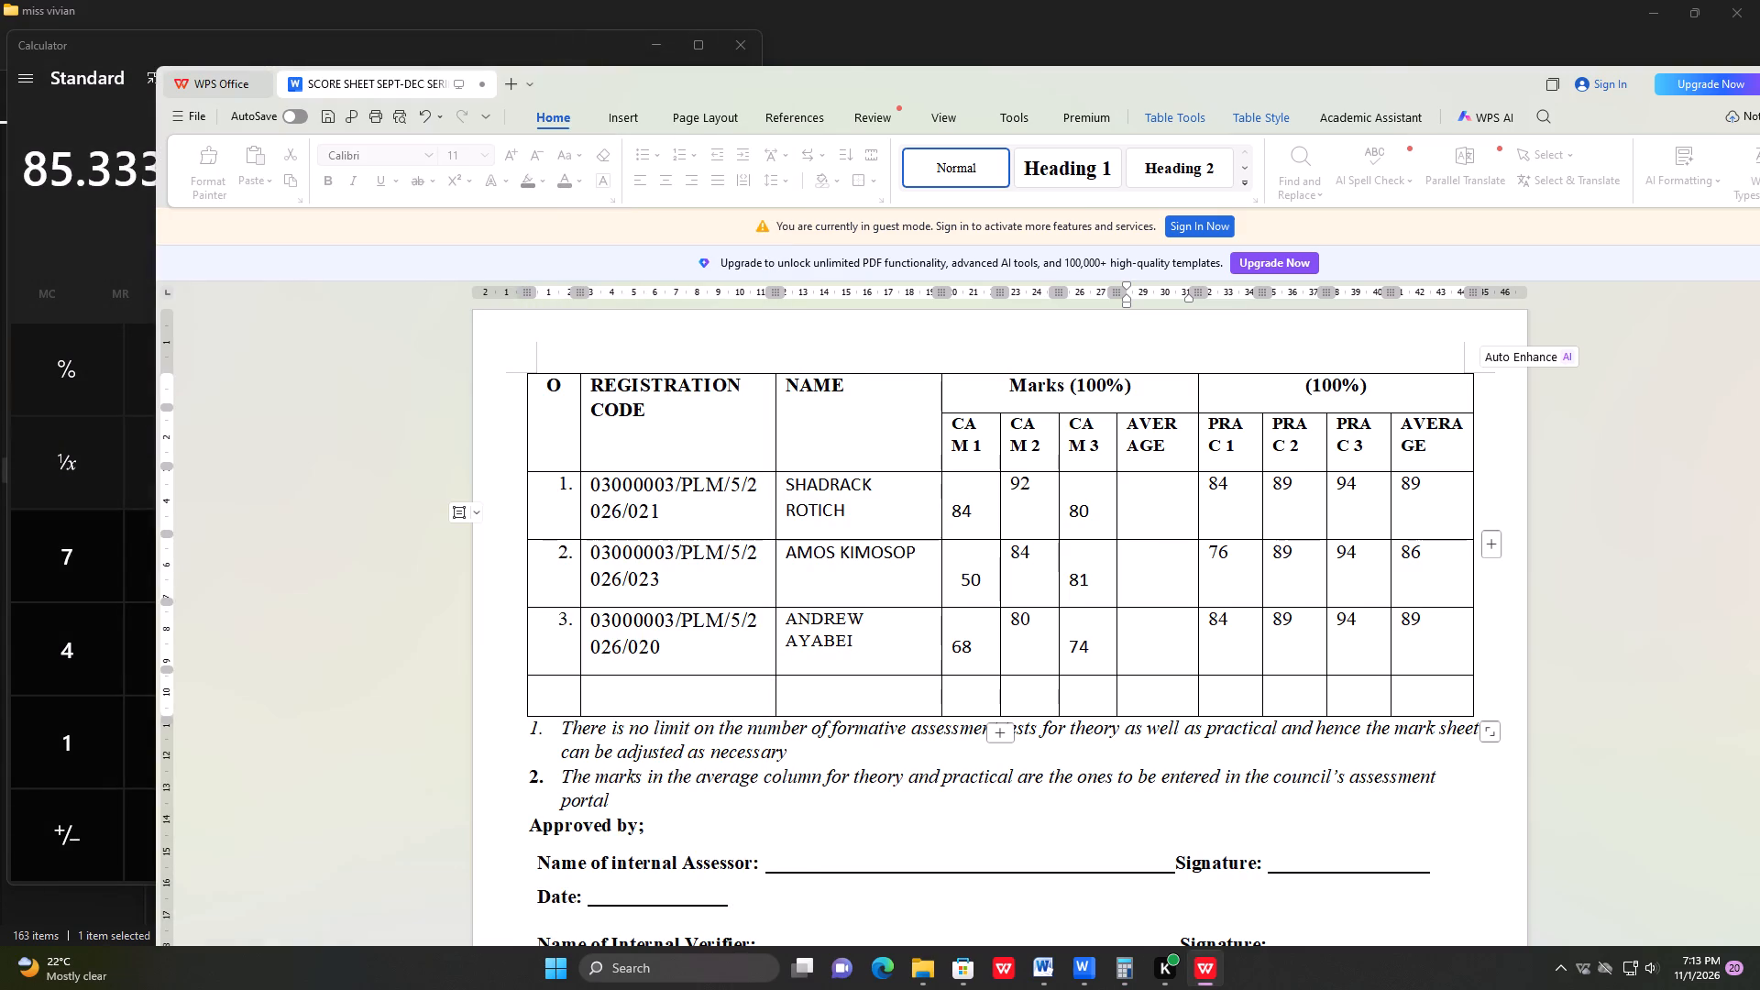
{"action": "key", "text": "8"}
{"action": "key", "text": "5"}
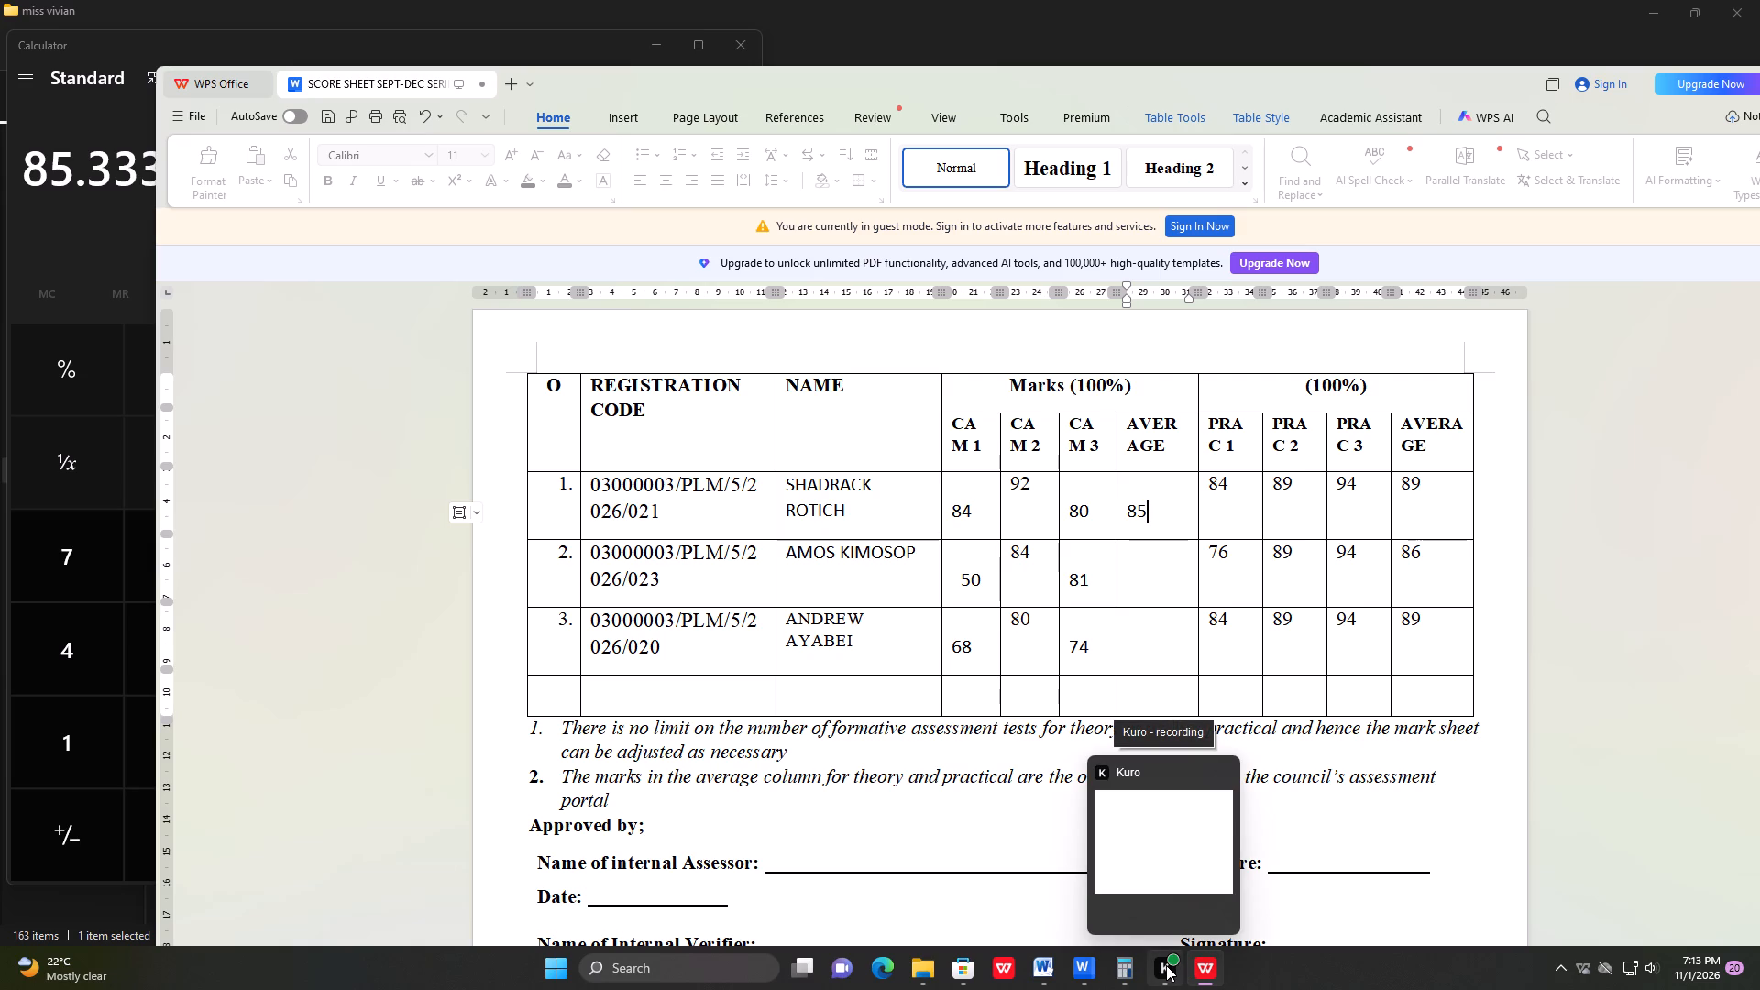
Switch to Calculator and work out candidate 2's theory average by adding 50, 84 and 81 and dividing the sum by 3.
{"action": "left_click", "coordinate": [1105, 886]}
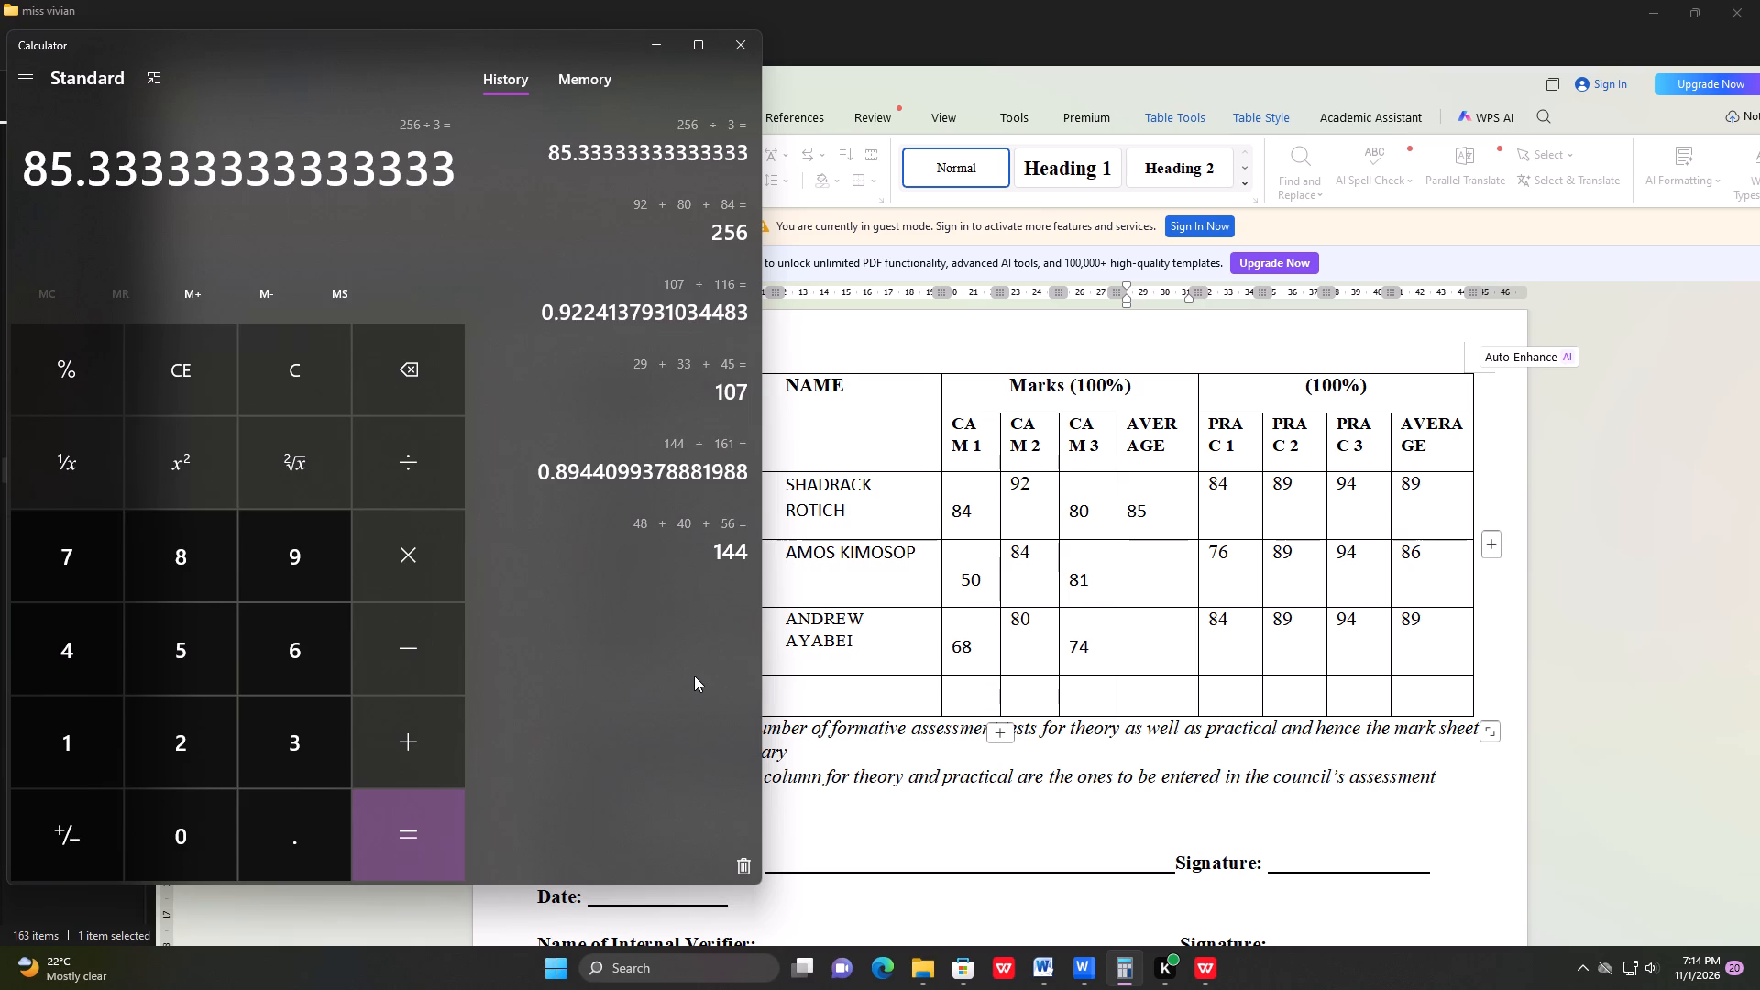
{"action": "left_click", "coordinate": [694, 676]}
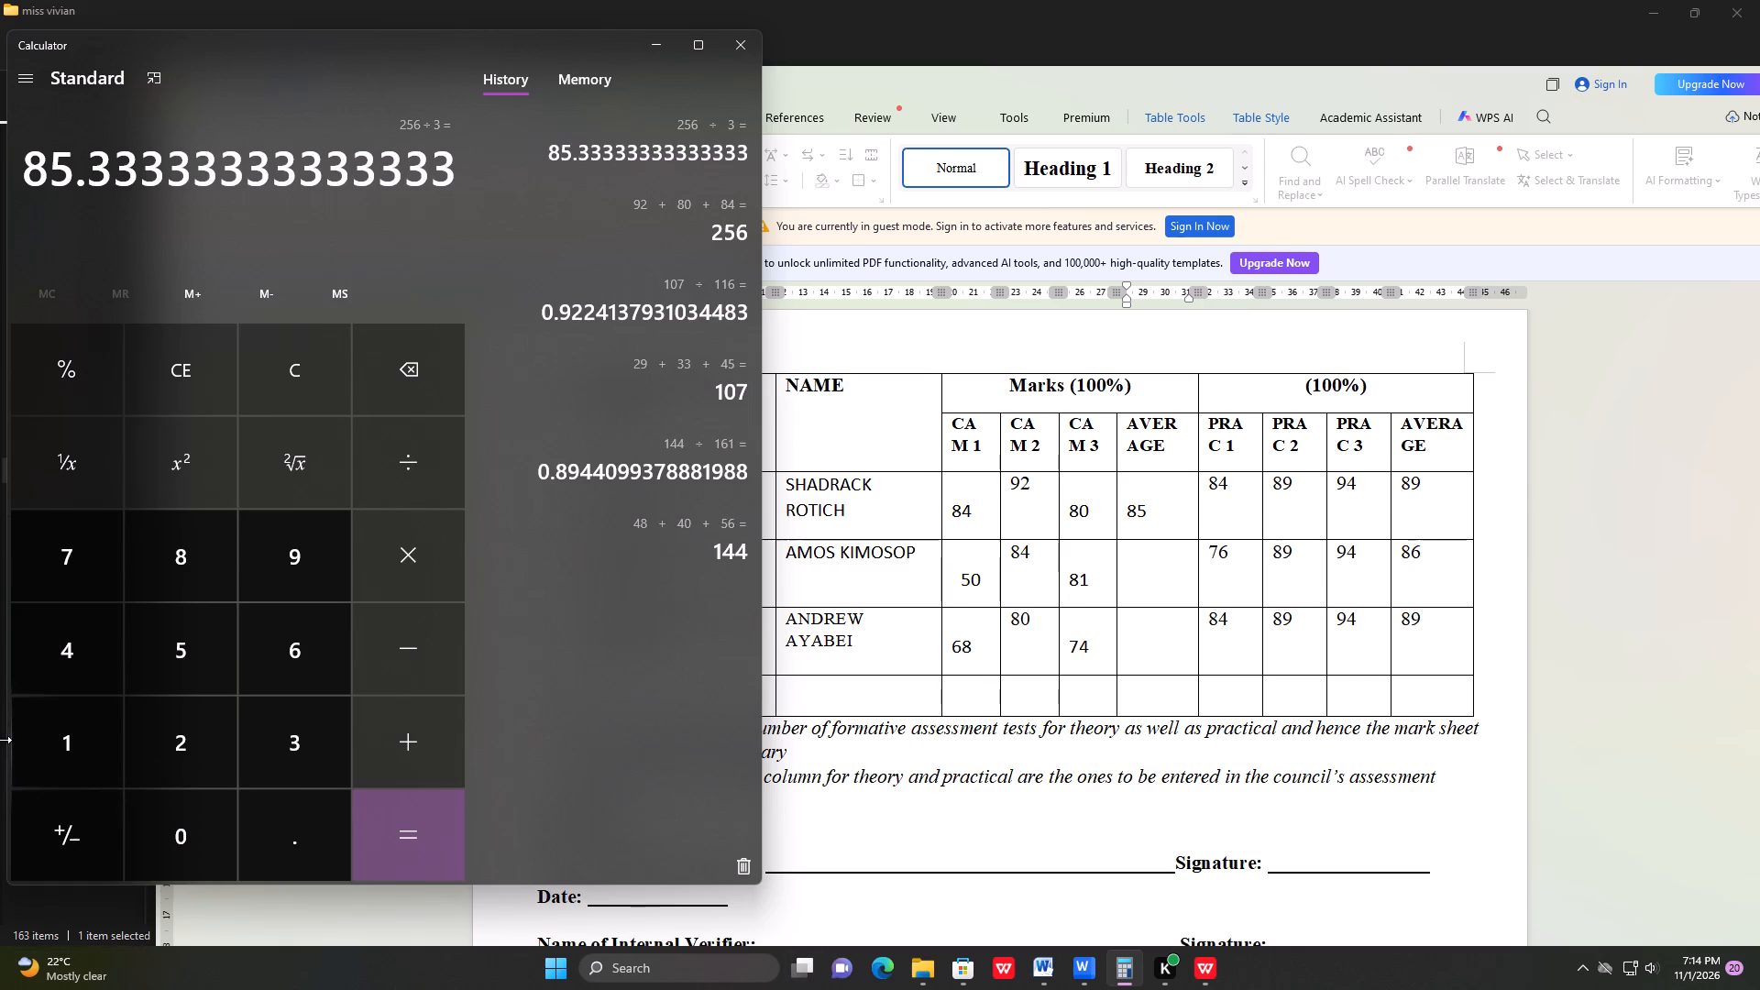
{"action": "left_click", "coordinate": [150, 646]}
{"action": "left_click", "coordinate": [168, 848]}
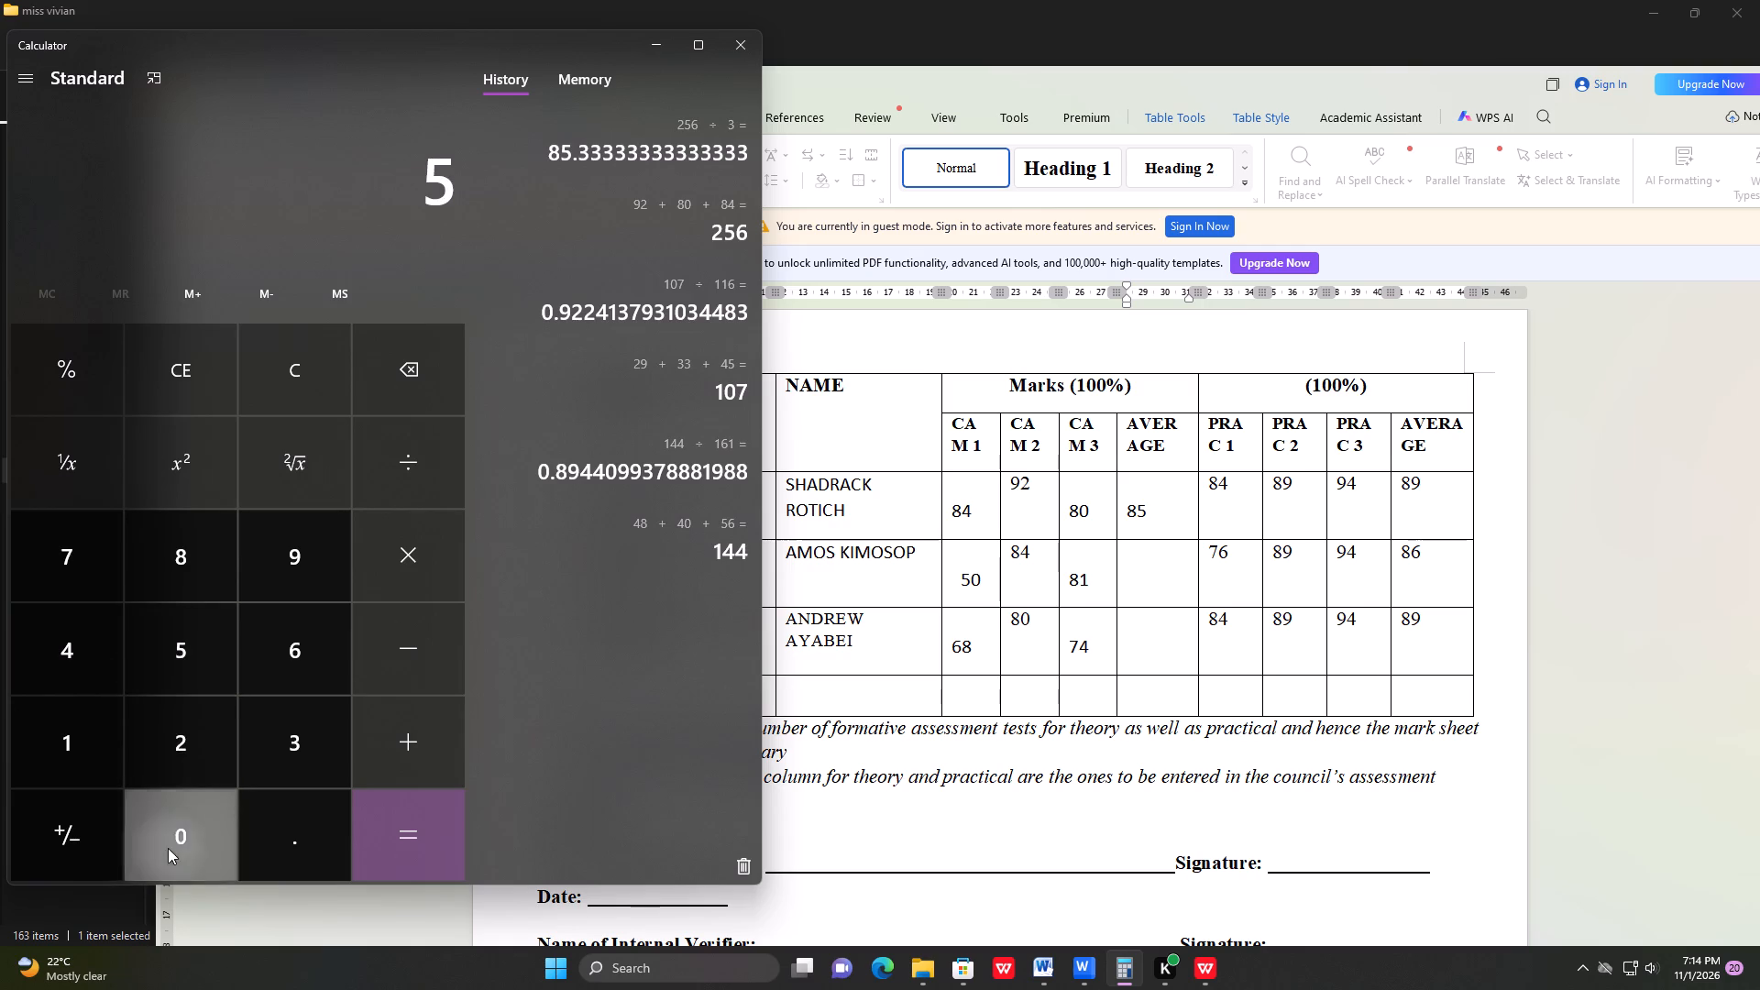
{"action": "left_click", "coordinate": [413, 766]}
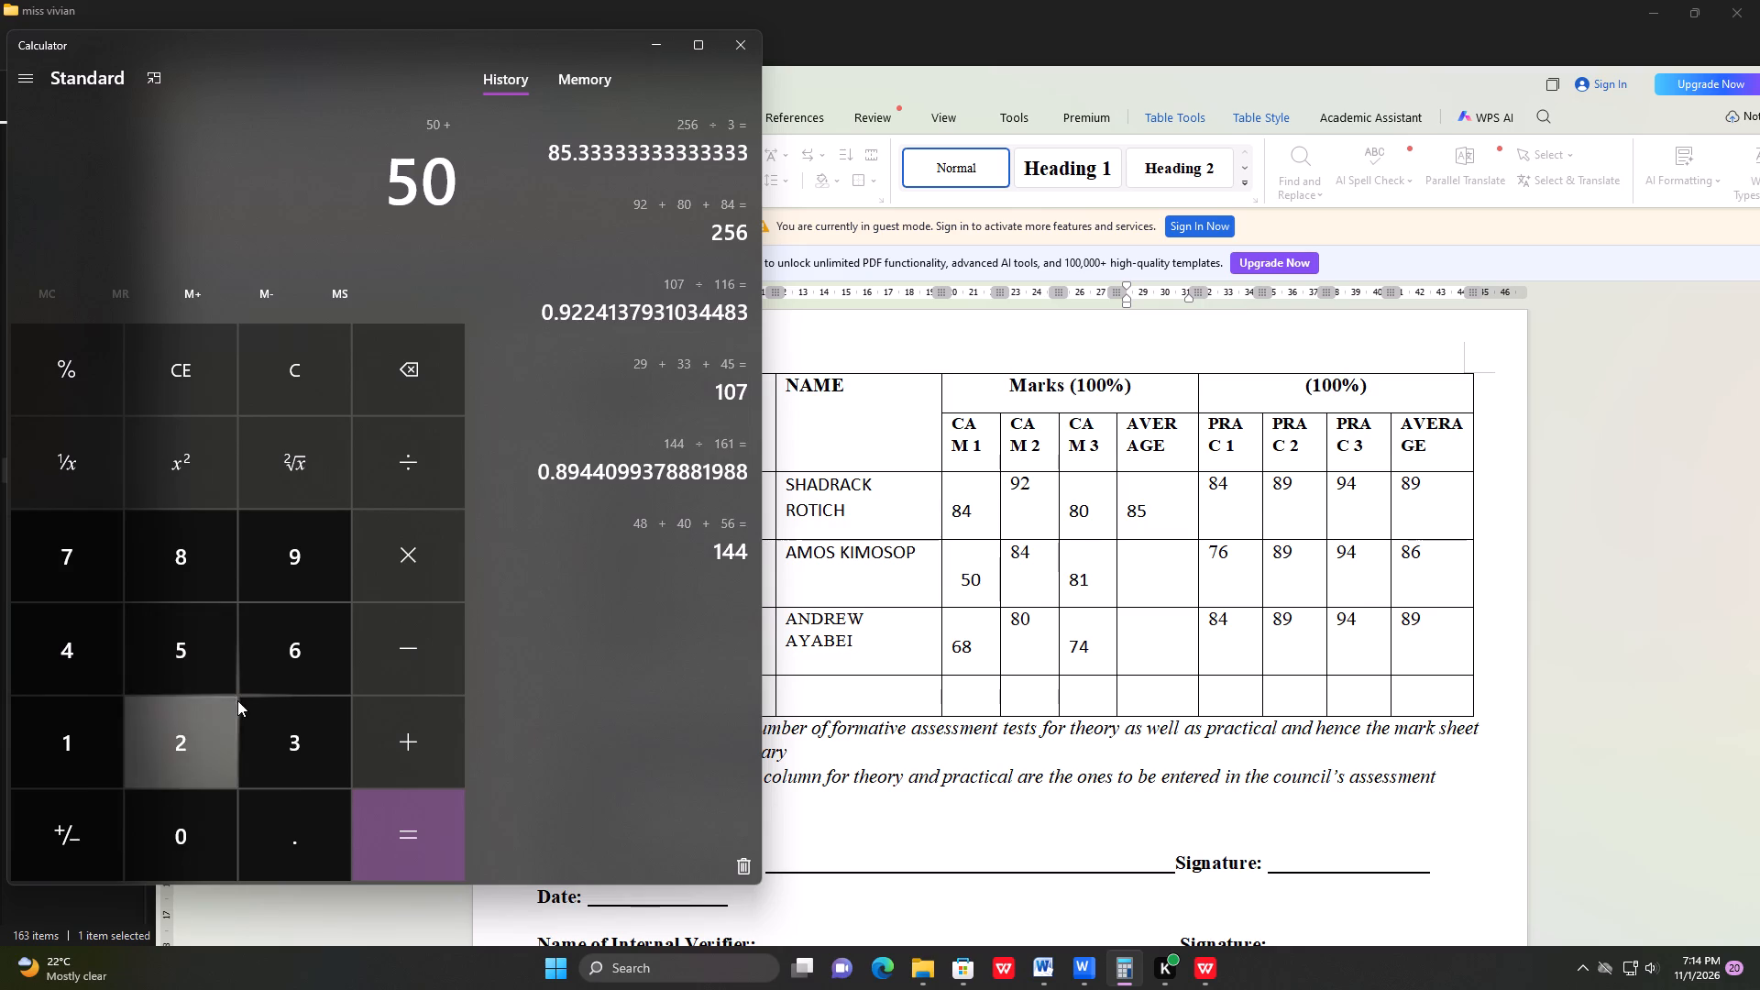
{"action": "left_click", "coordinate": [401, 732]}
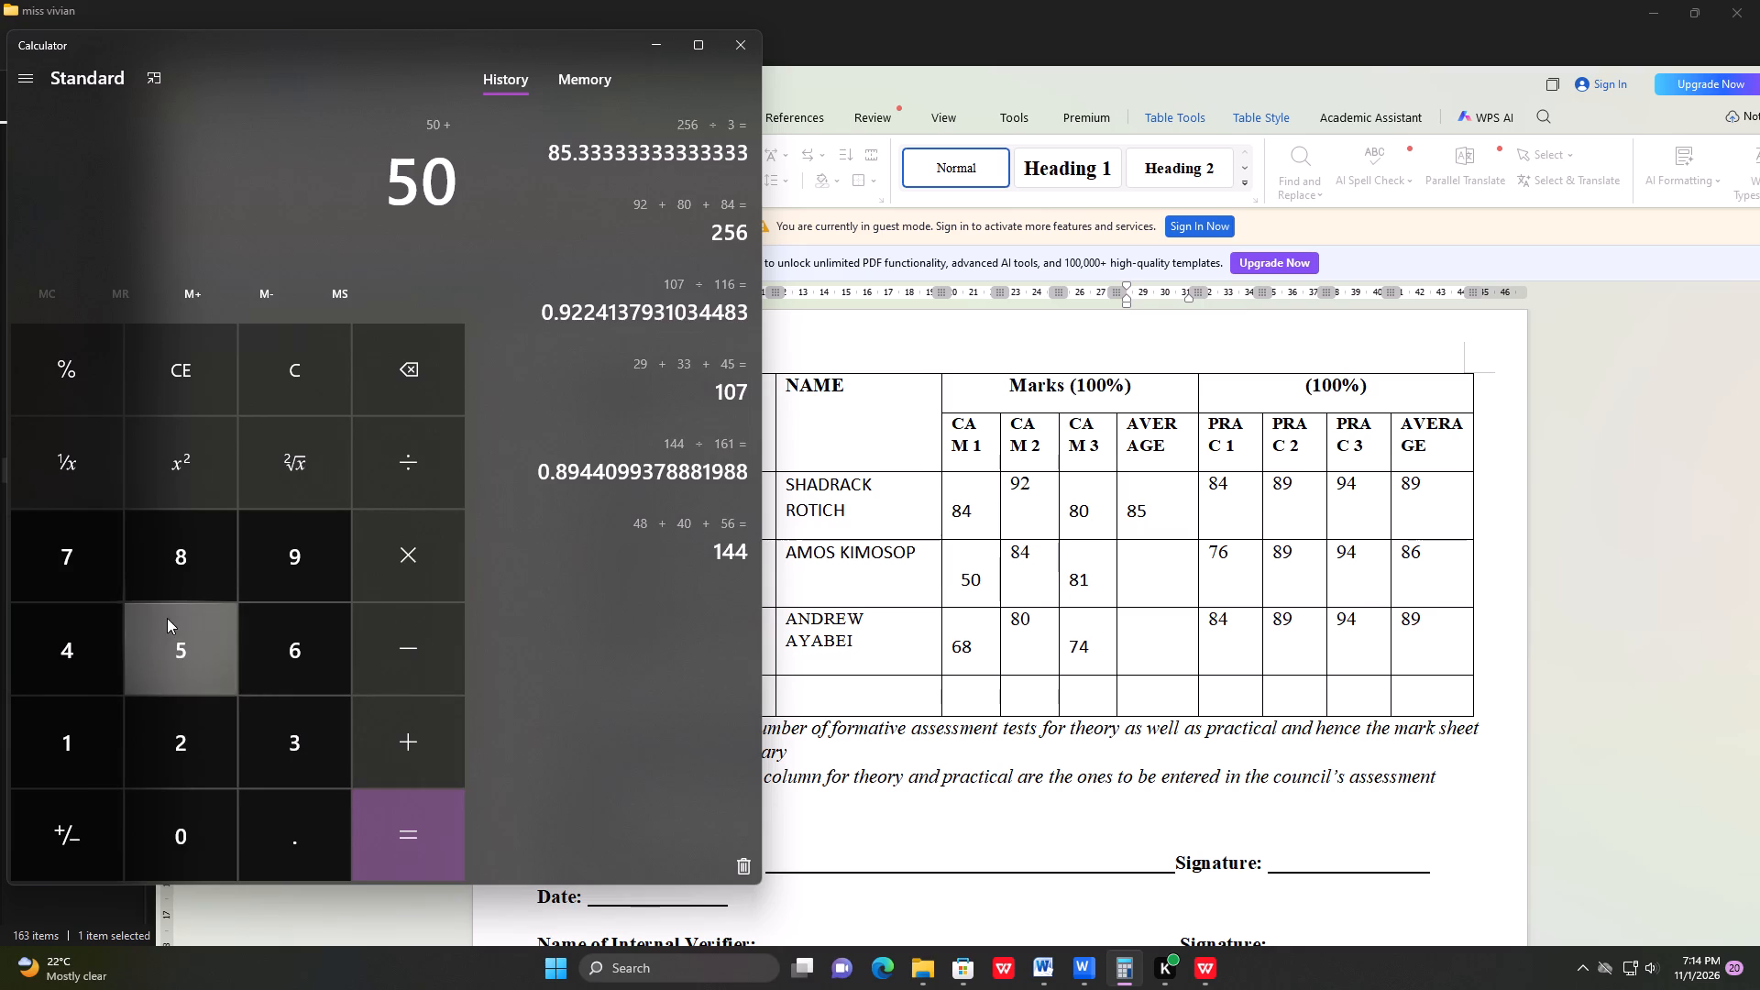
{"action": "left_click", "coordinate": [227, 570]}
{"action": "left_click", "coordinate": [0, 669]}
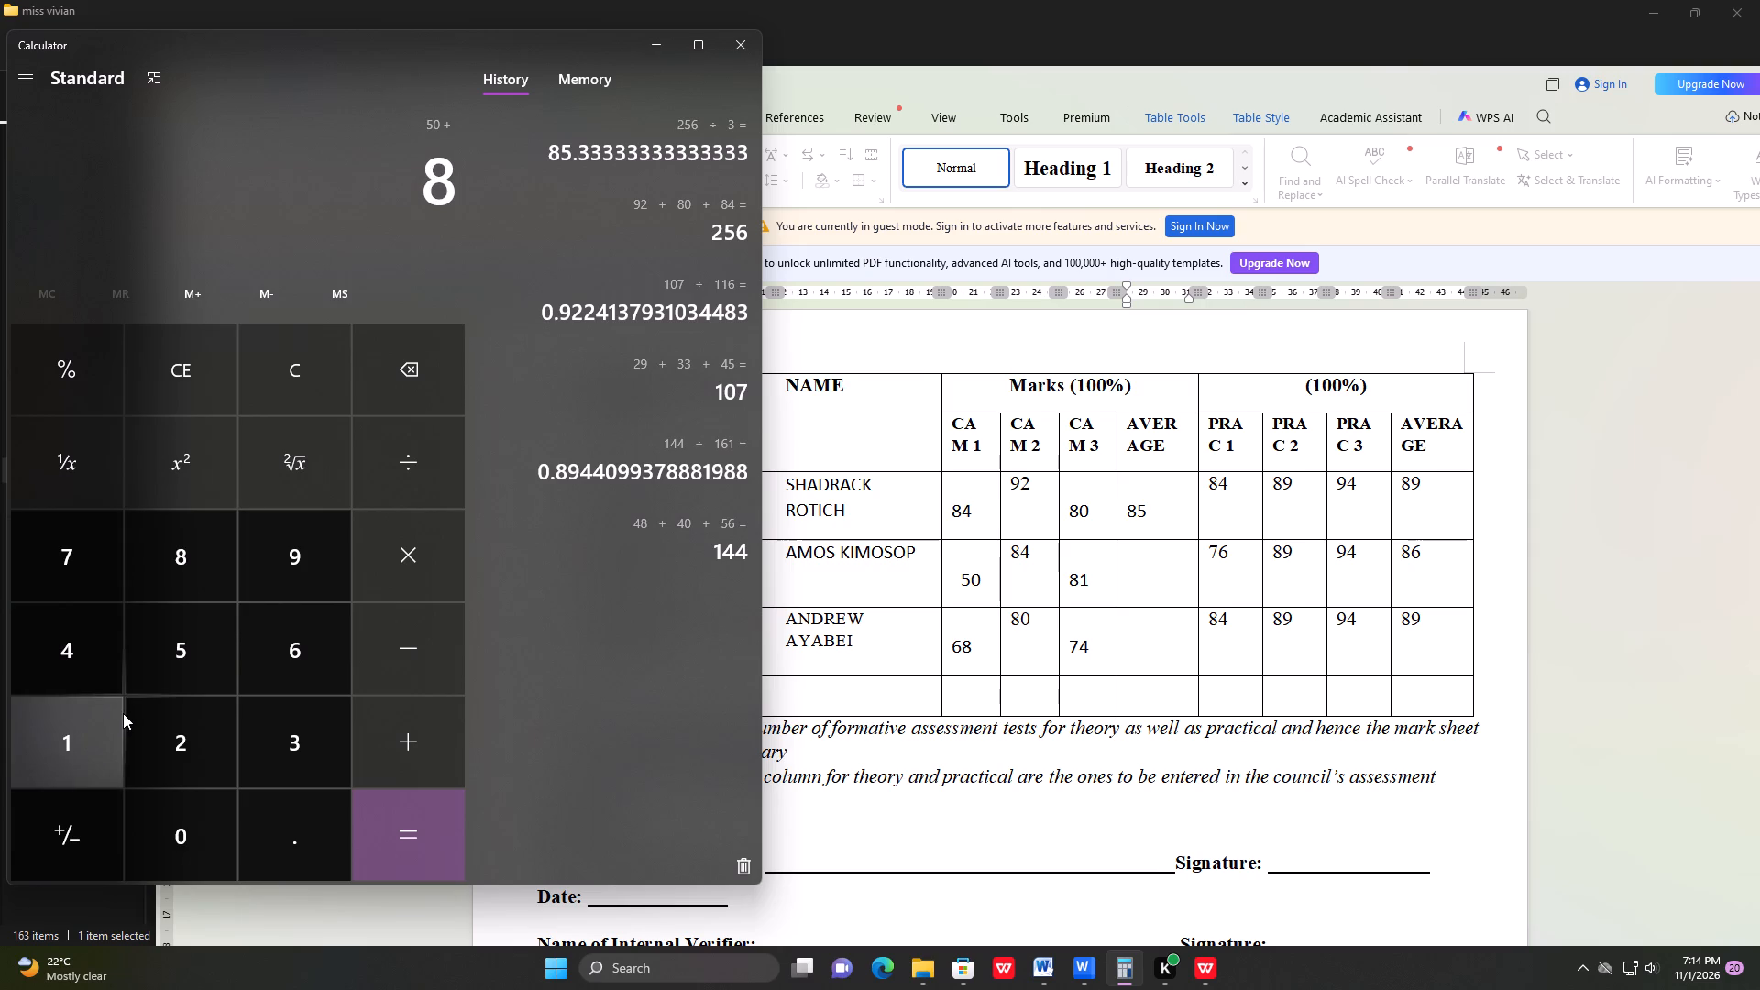
{"action": "left_click", "coordinate": [64, 648]}
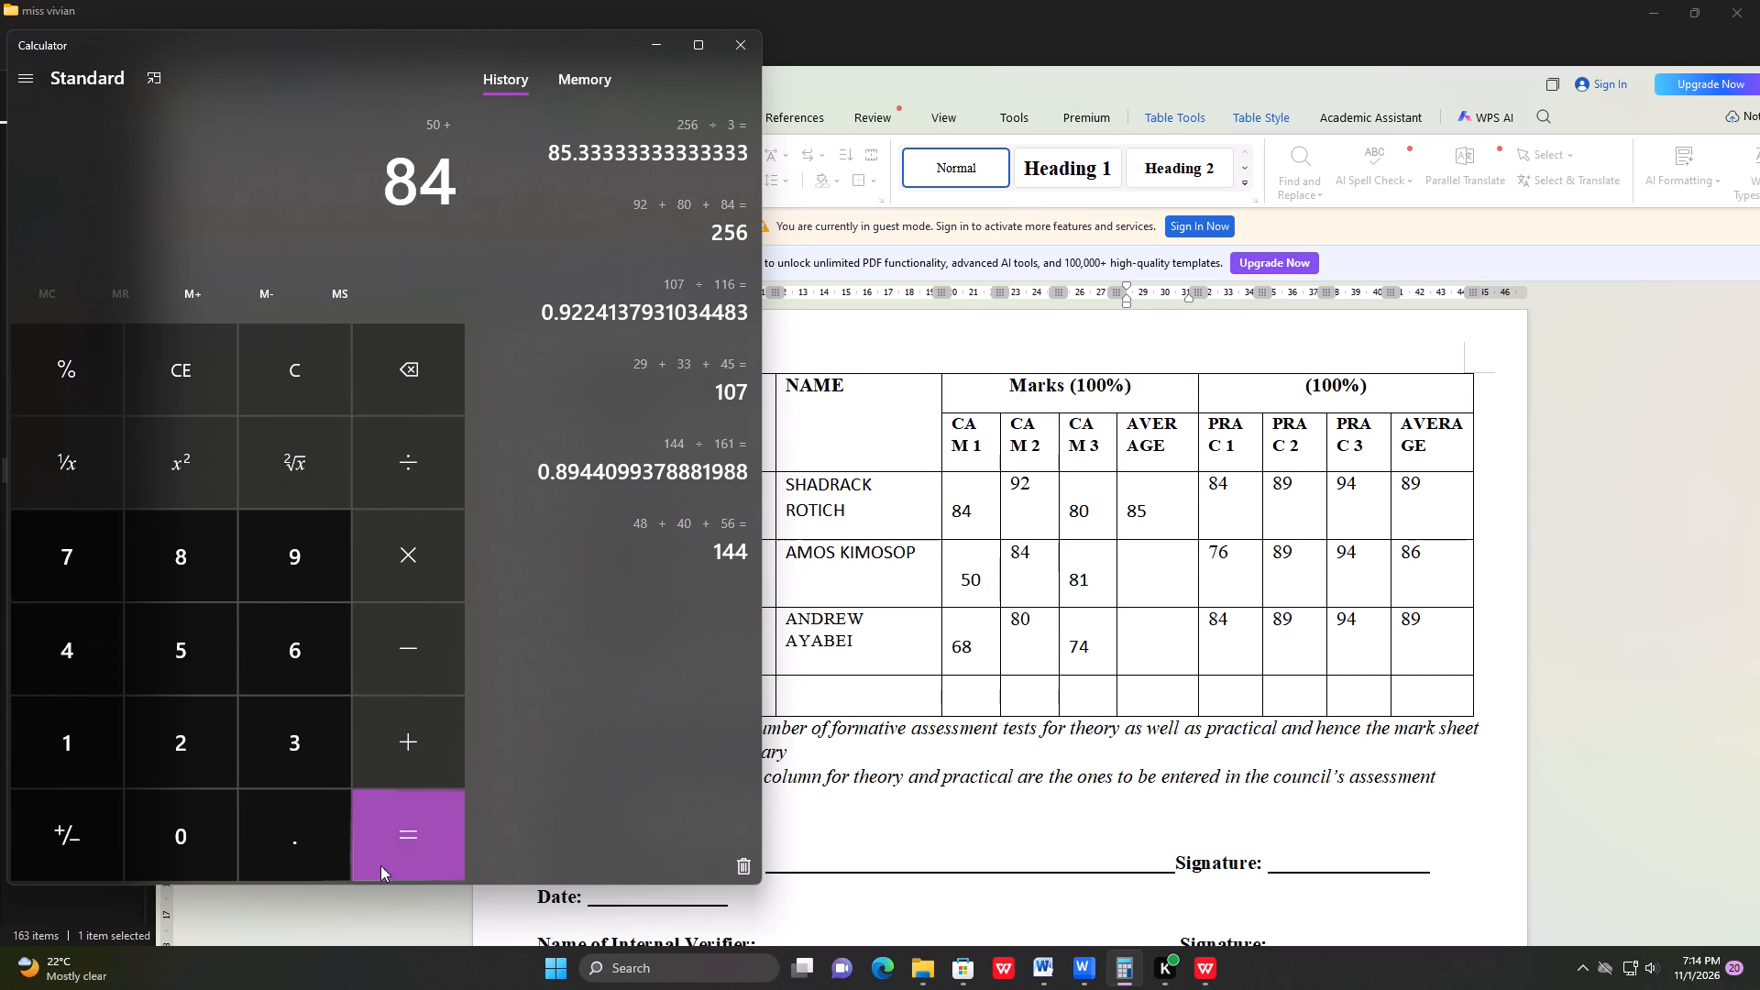
{"action": "left_click", "coordinate": [414, 753]}
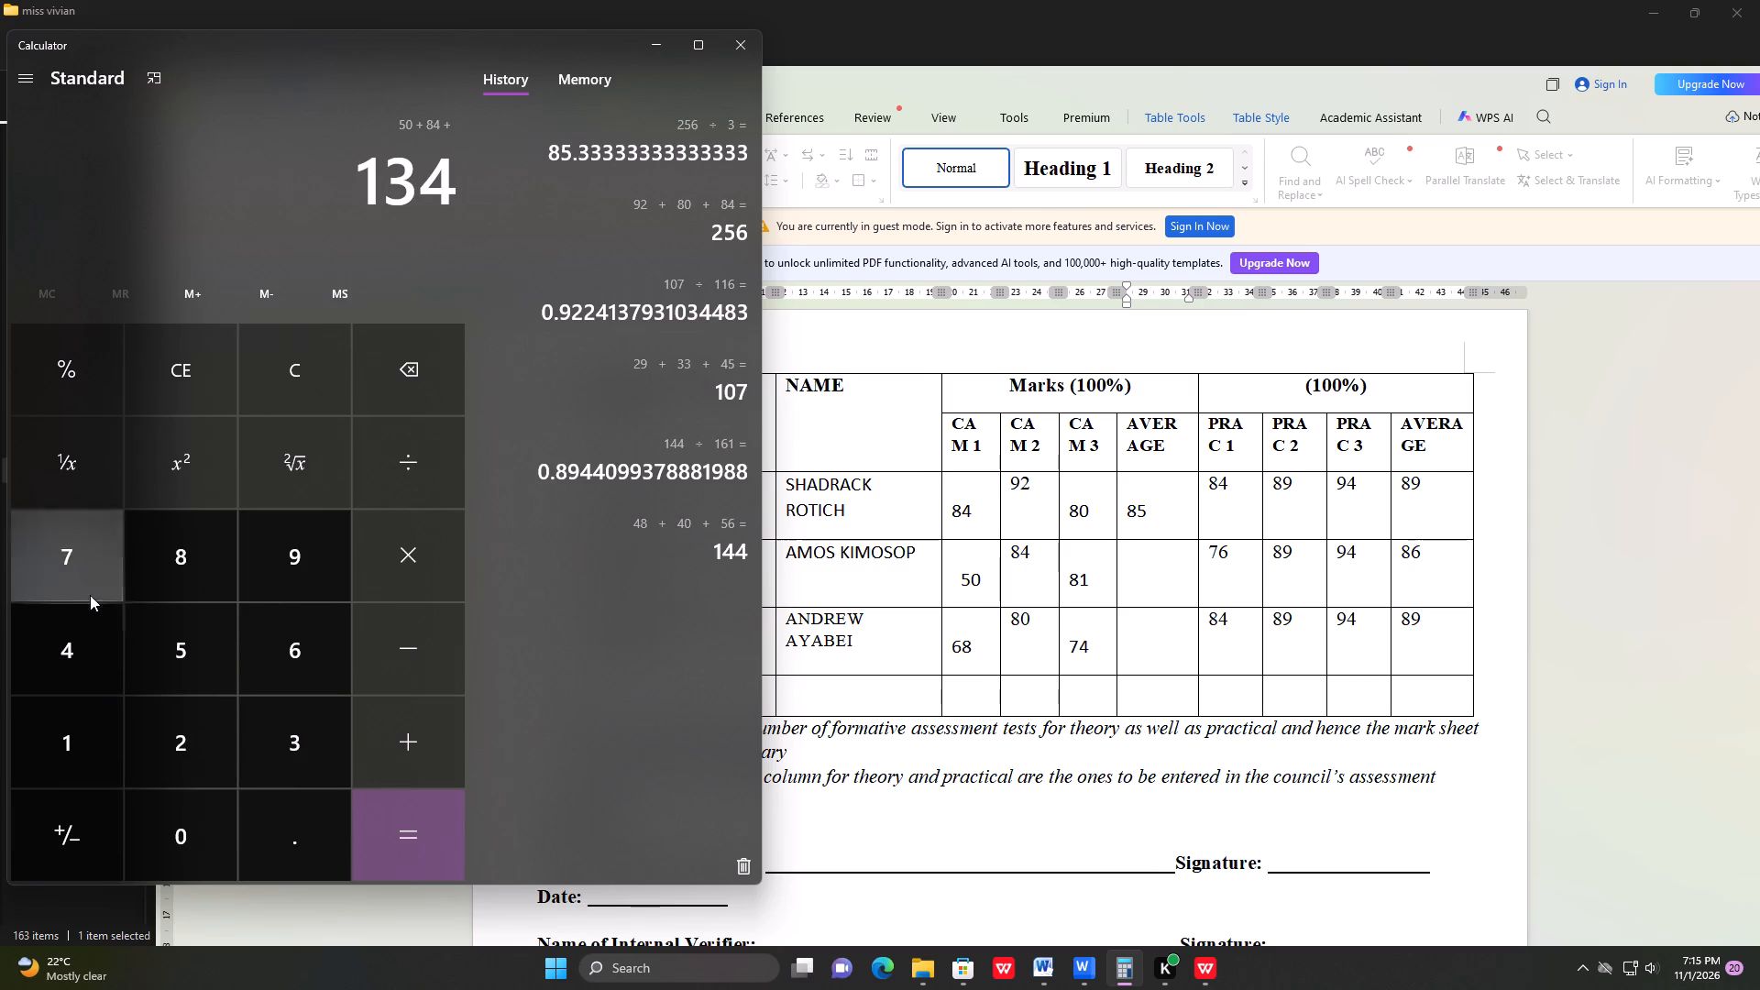
{"action": "left_click", "coordinate": [163, 577]}
{"action": "left_click", "coordinate": [70, 742]}
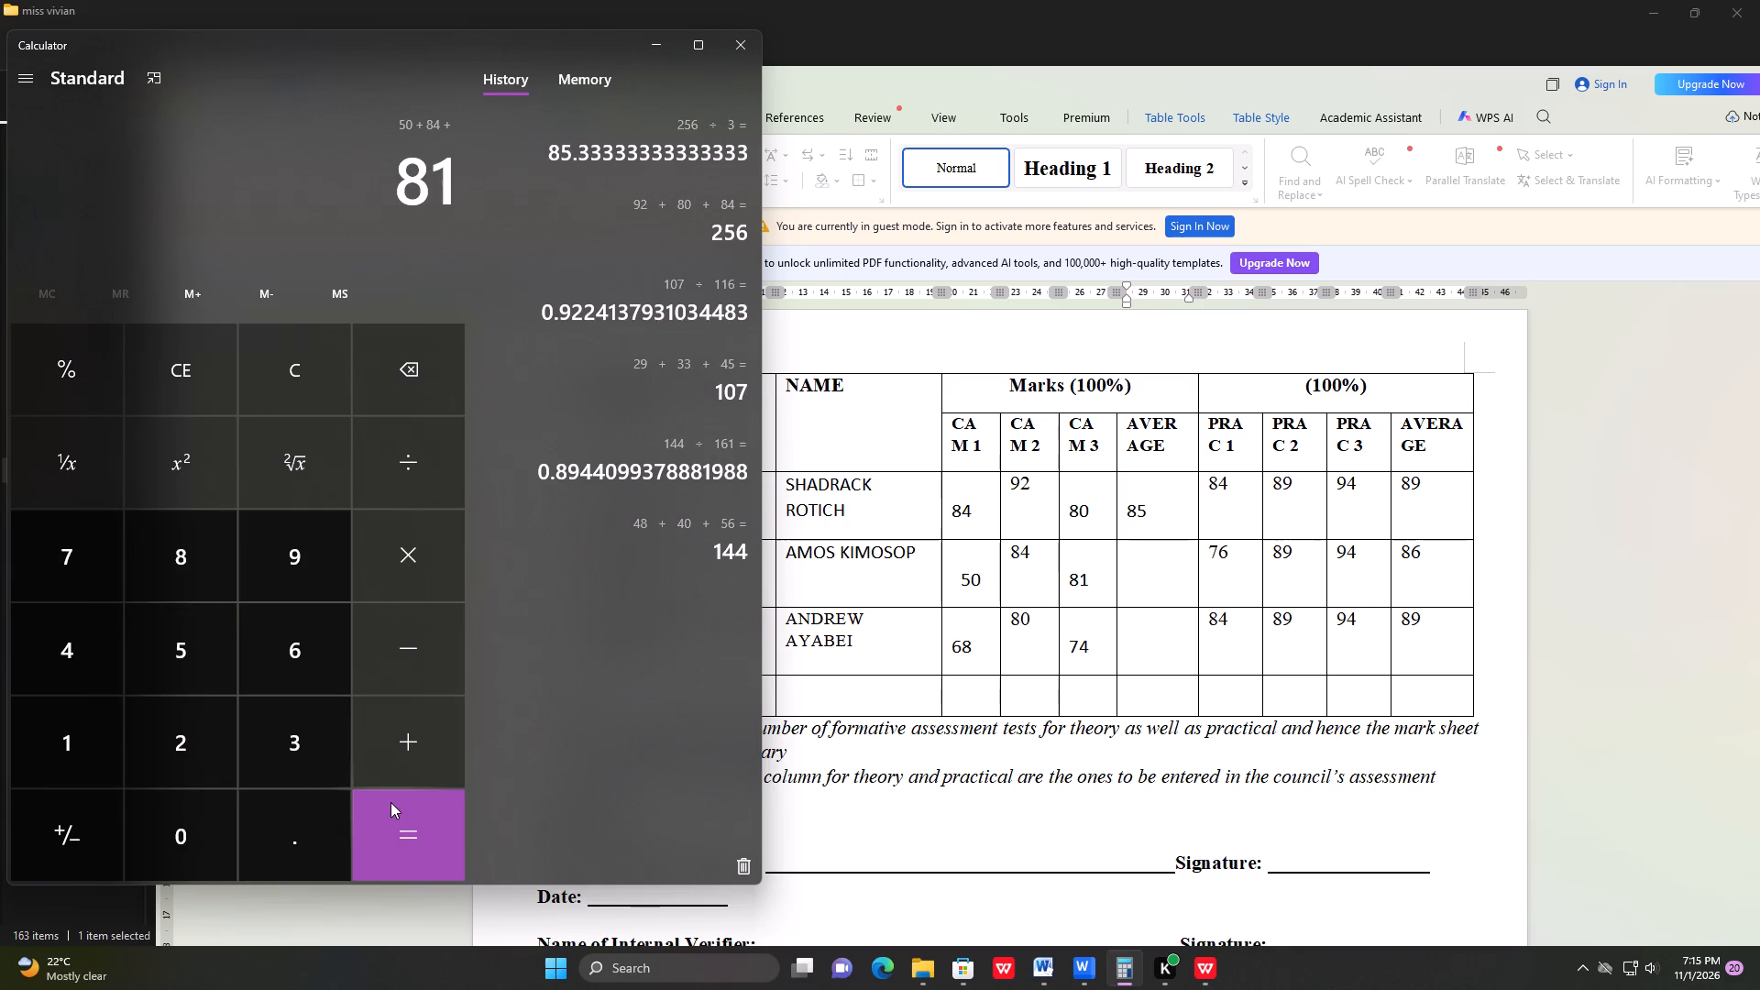
{"action": "left_click", "coordinate": [405, 831]}
{"action": "left_click", "coordinate": [390, 481]}
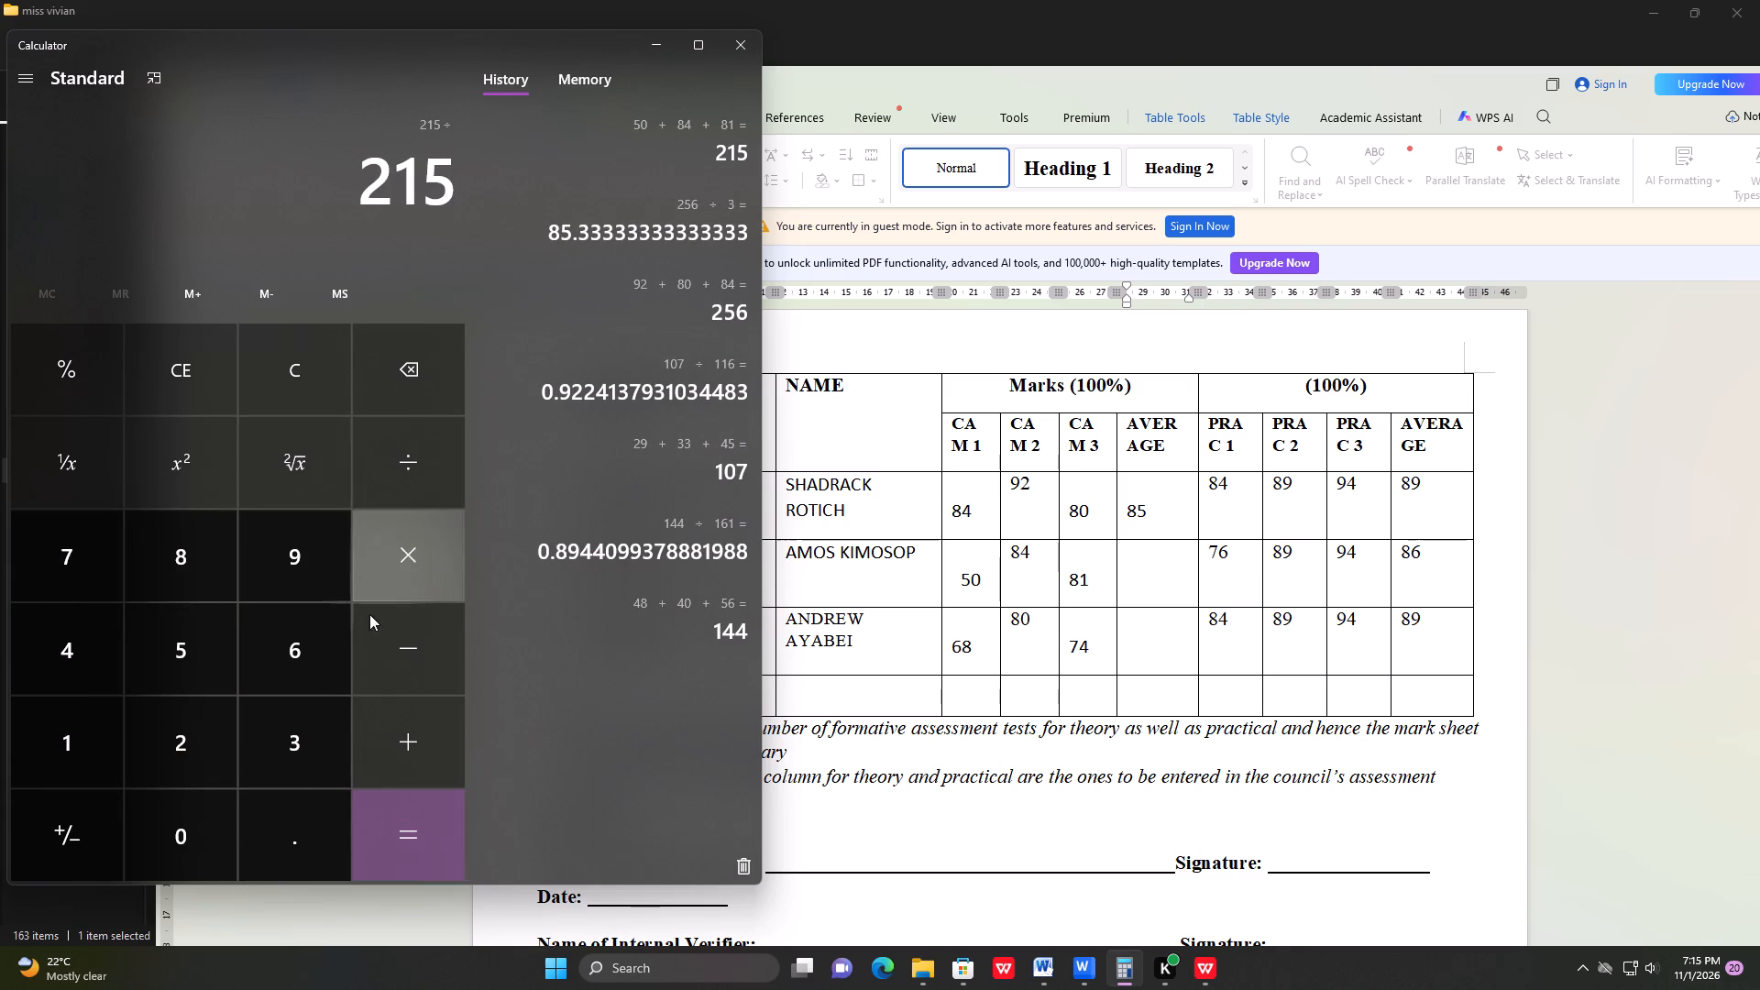
{"action": "left_click", "coordinate": [313, 725]}
{"action": "left_click", "coordinate": [440, 850]}
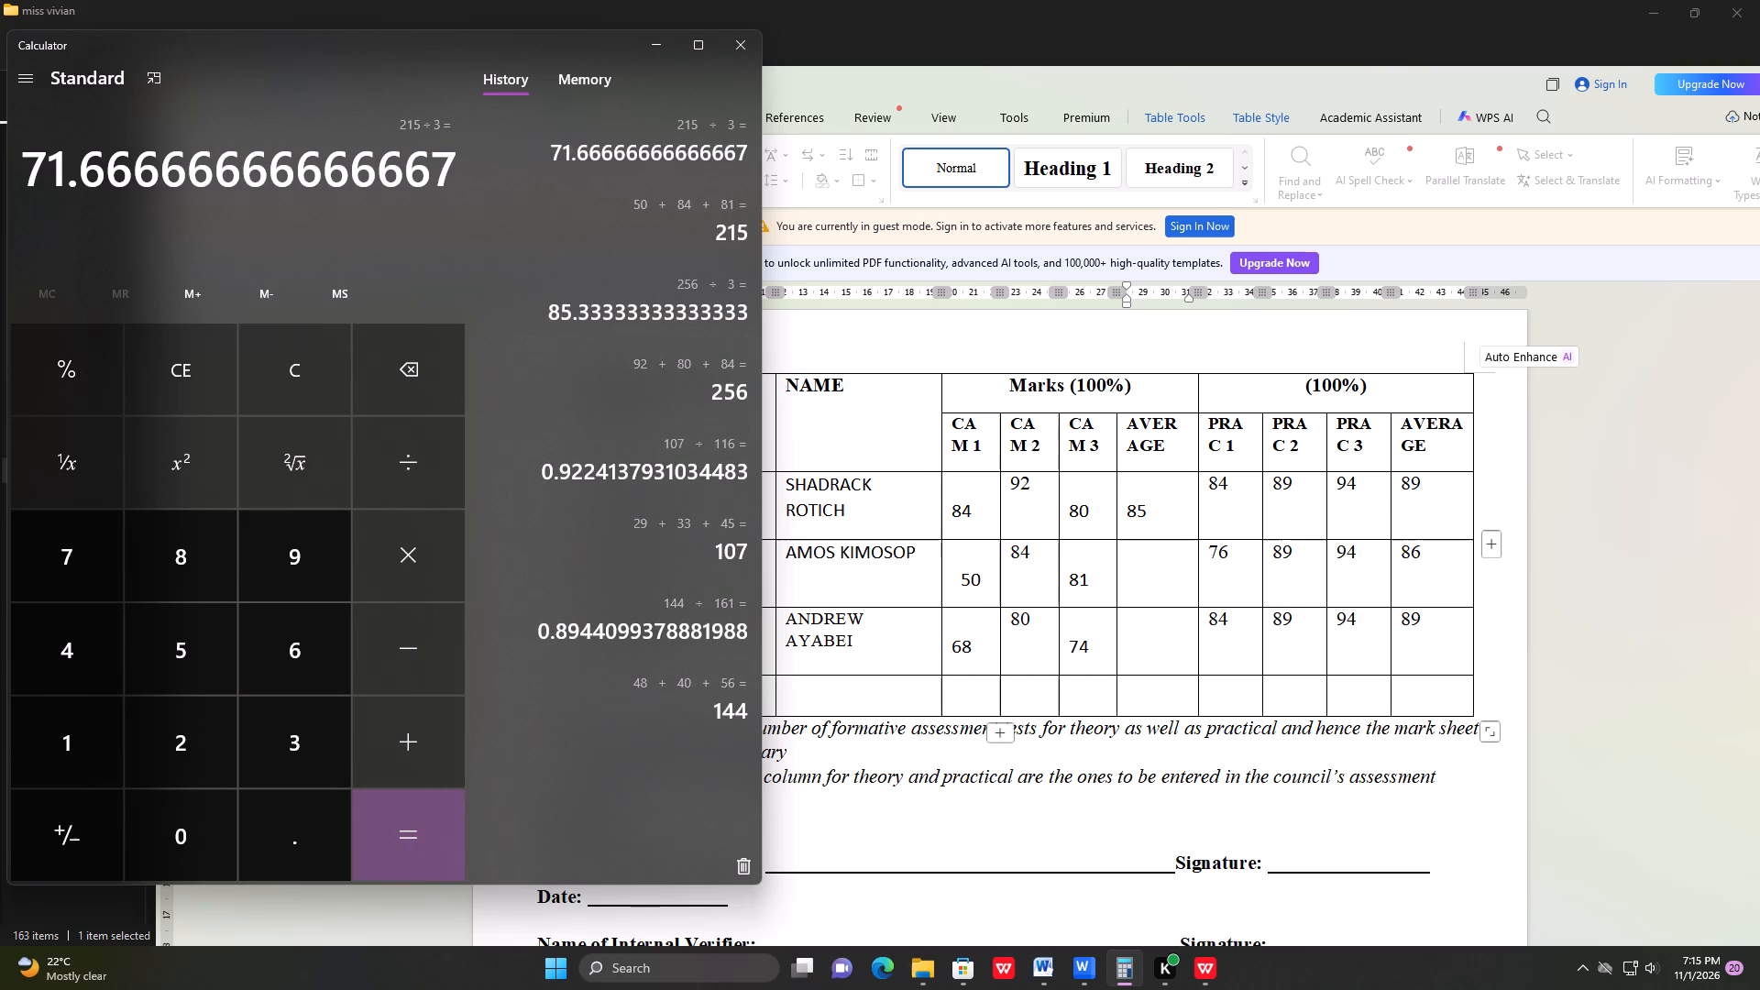
Enter 71 as candidate 2's theory average in the score sheet document.
{"action": "left_click", "coordinate": [1133, 587]}
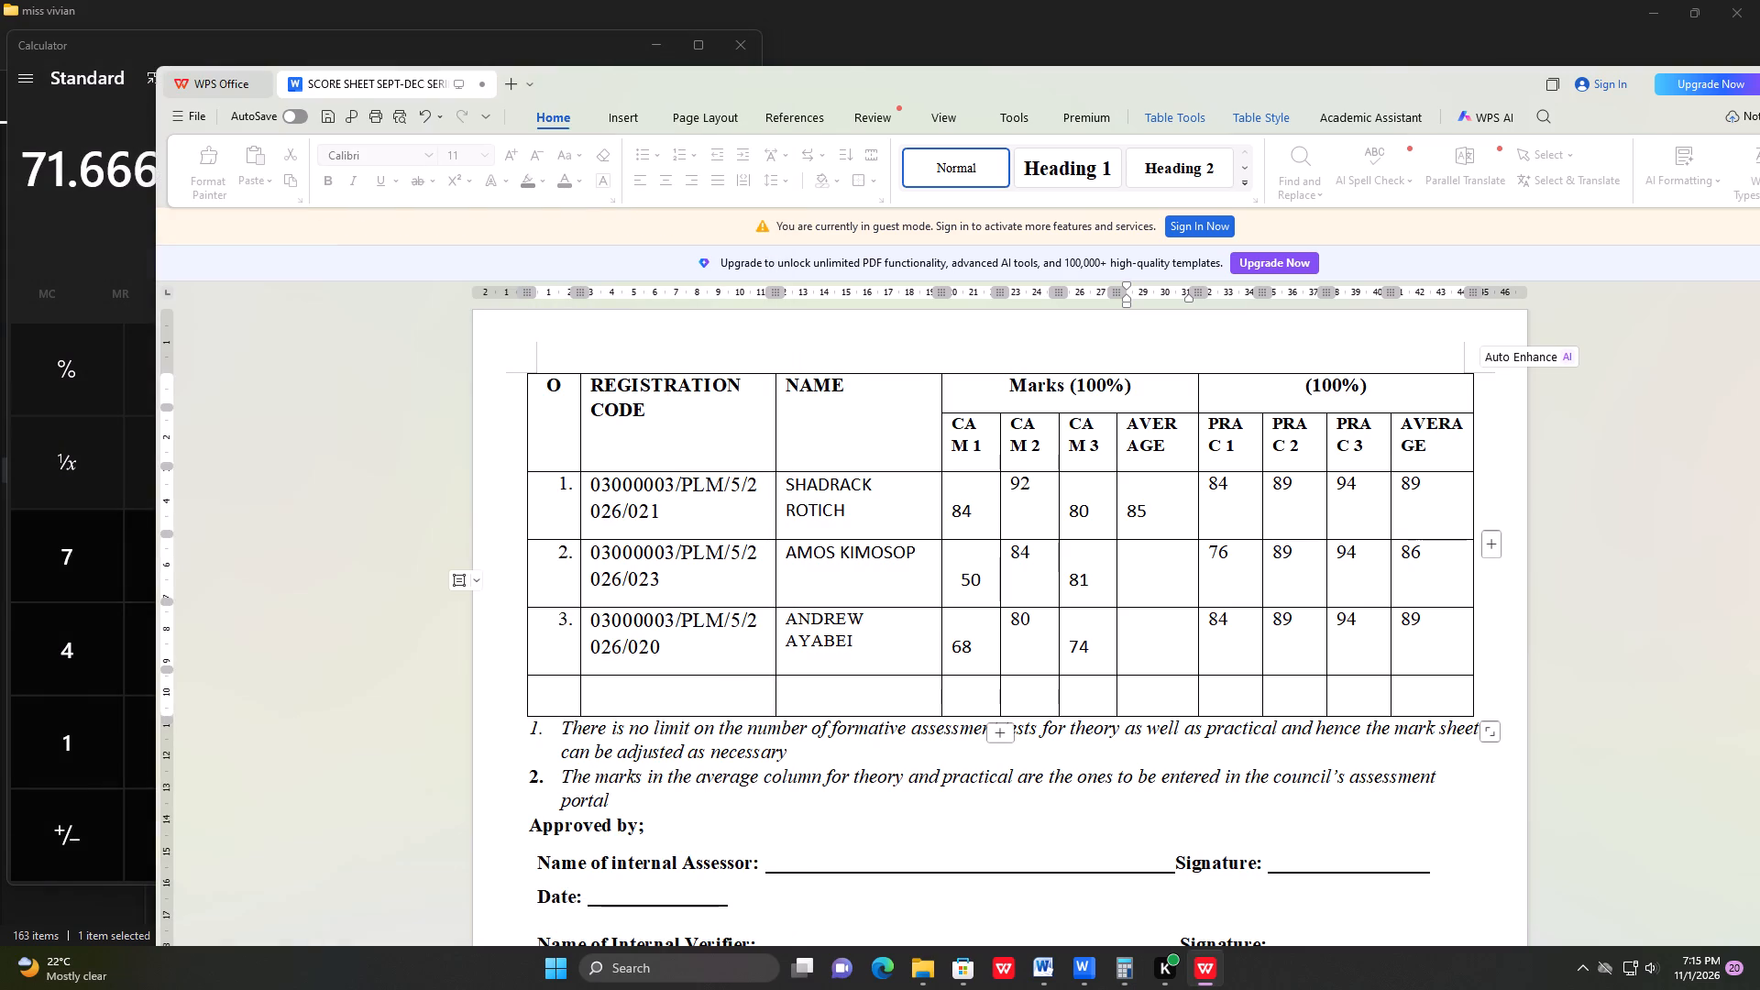
{"action": "key", "text": "7"}
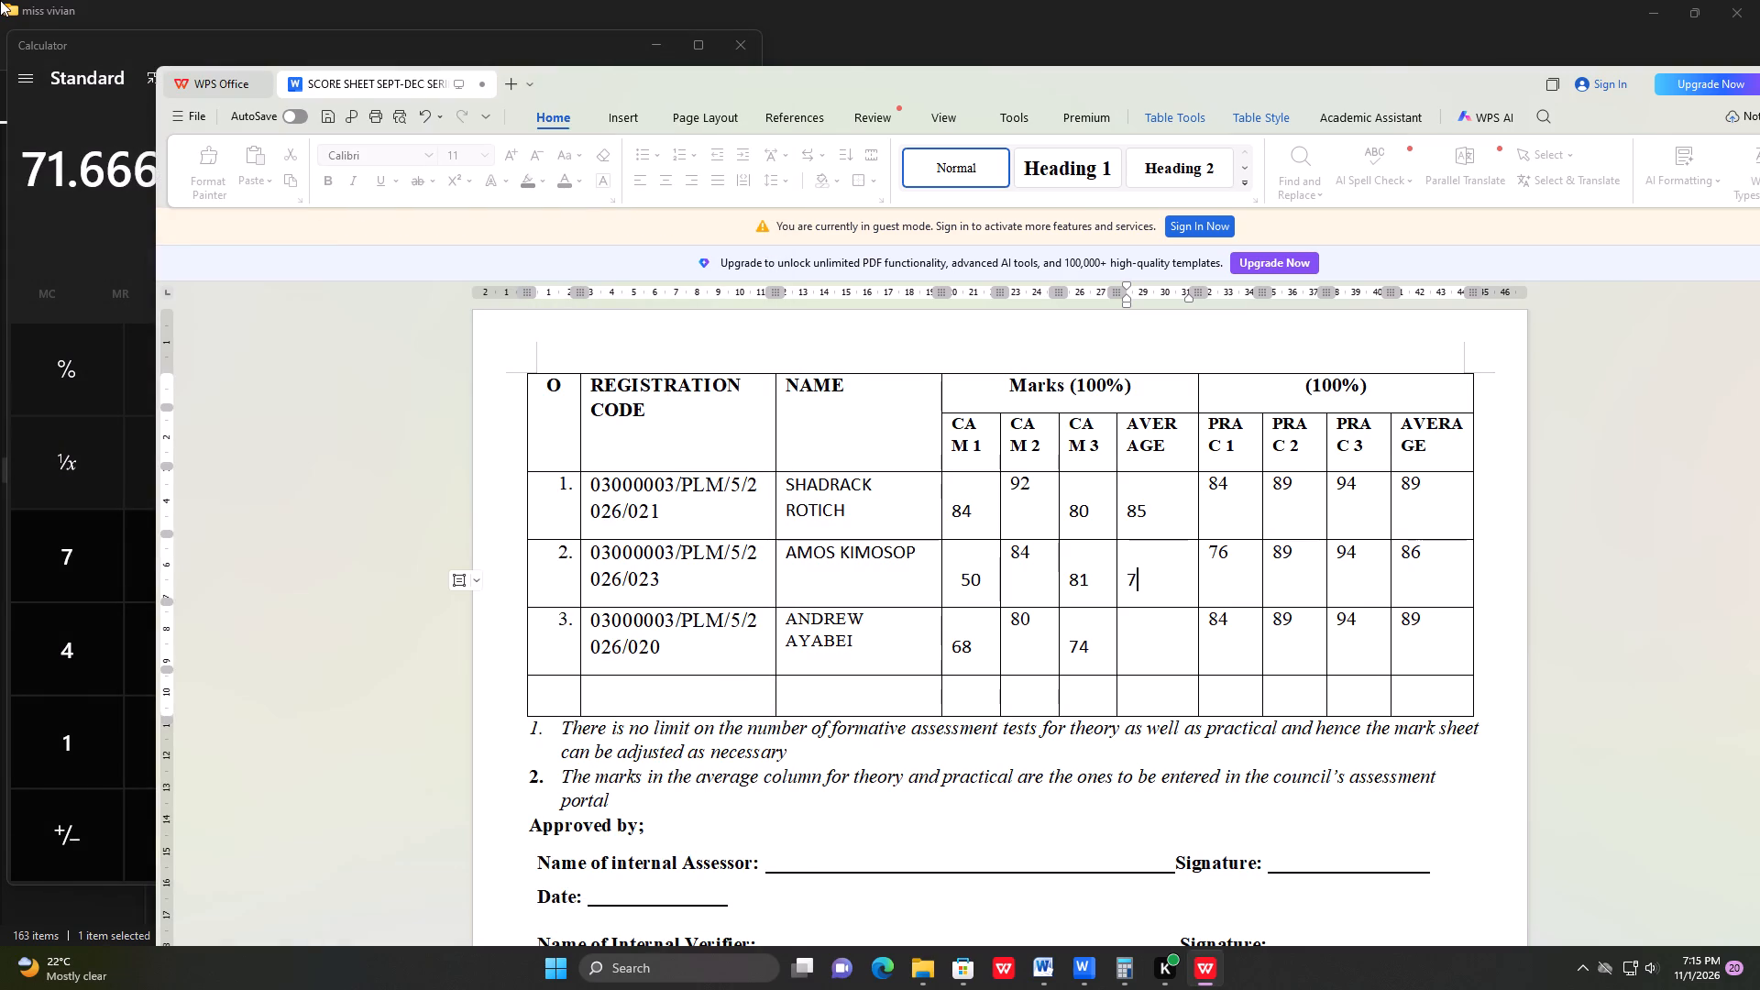
{"action": "key", "text": "1"}
Switch to Calculator and work out candidate 3's theory average by adding 68, 80 and 74 and dividing the sum by 3.
{"action": "left_click", "coordinate": [1170, 665]}
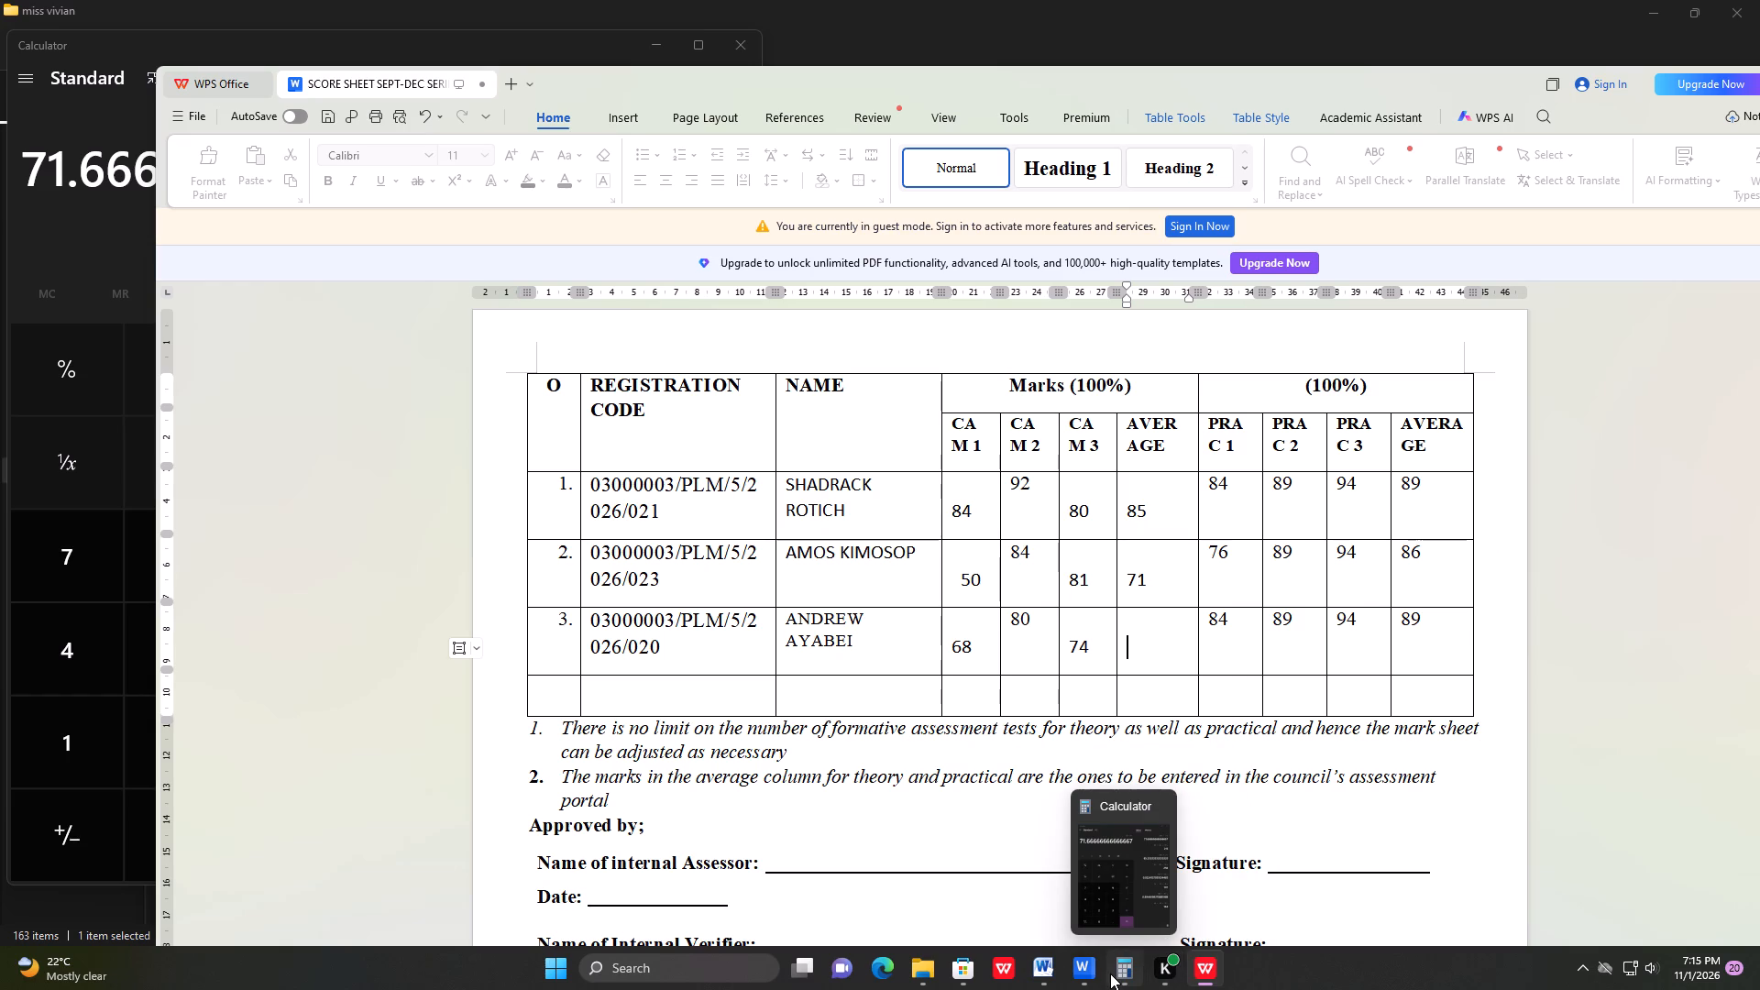
{"action": "left_click", "coordinate": [1146, 906]}
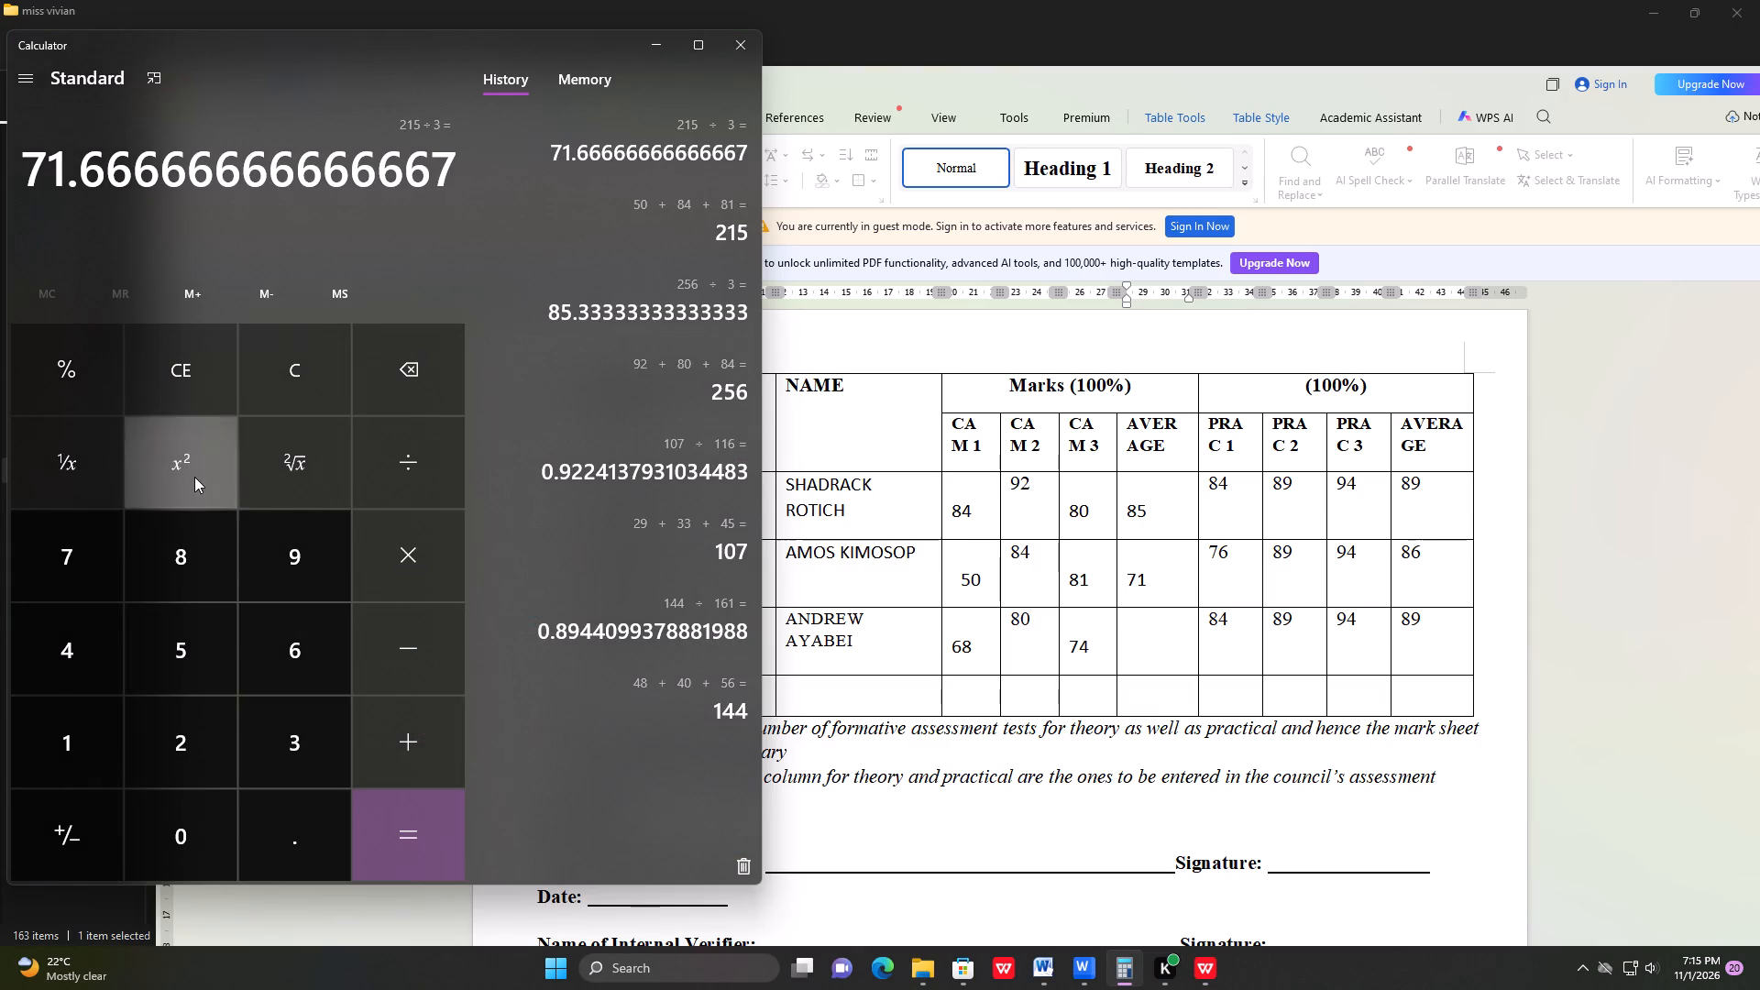
{"action": "left_click", "coordinate": [284, 645]}
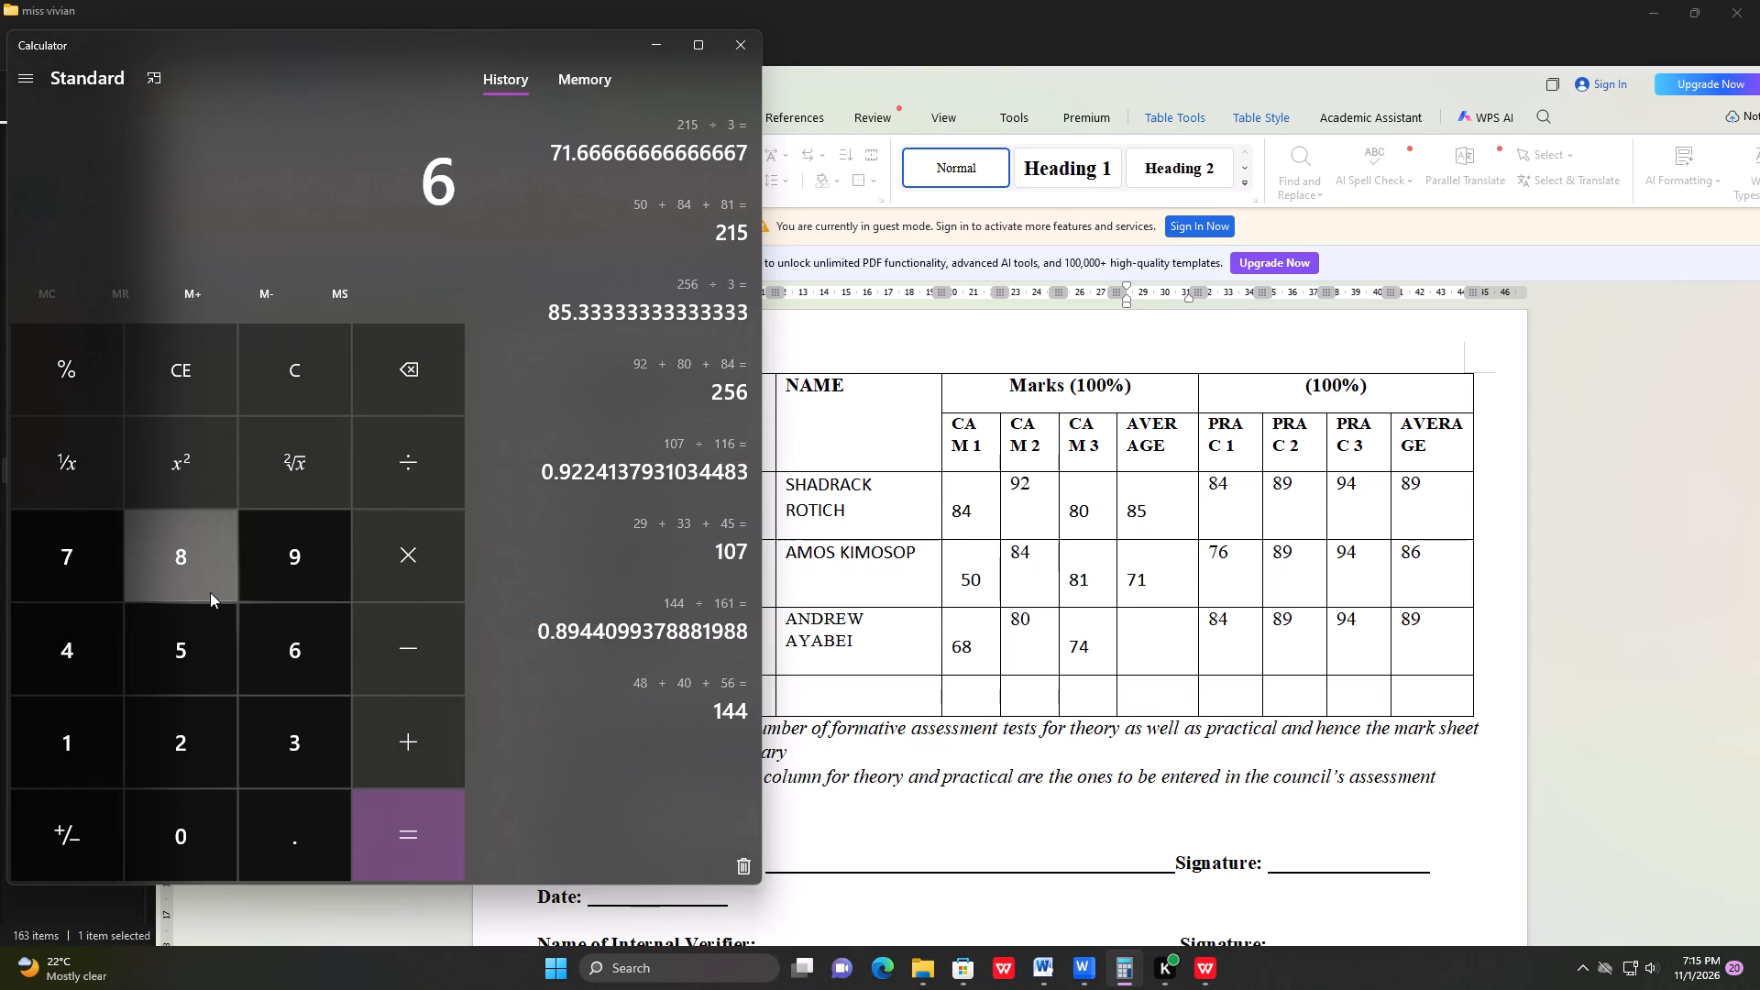
{"action": "left_click", "coordinate": [210, 592]}
{"action": "left_click_drag", "start_coordinate": [390, 752], "coordinate": [447, 785]}
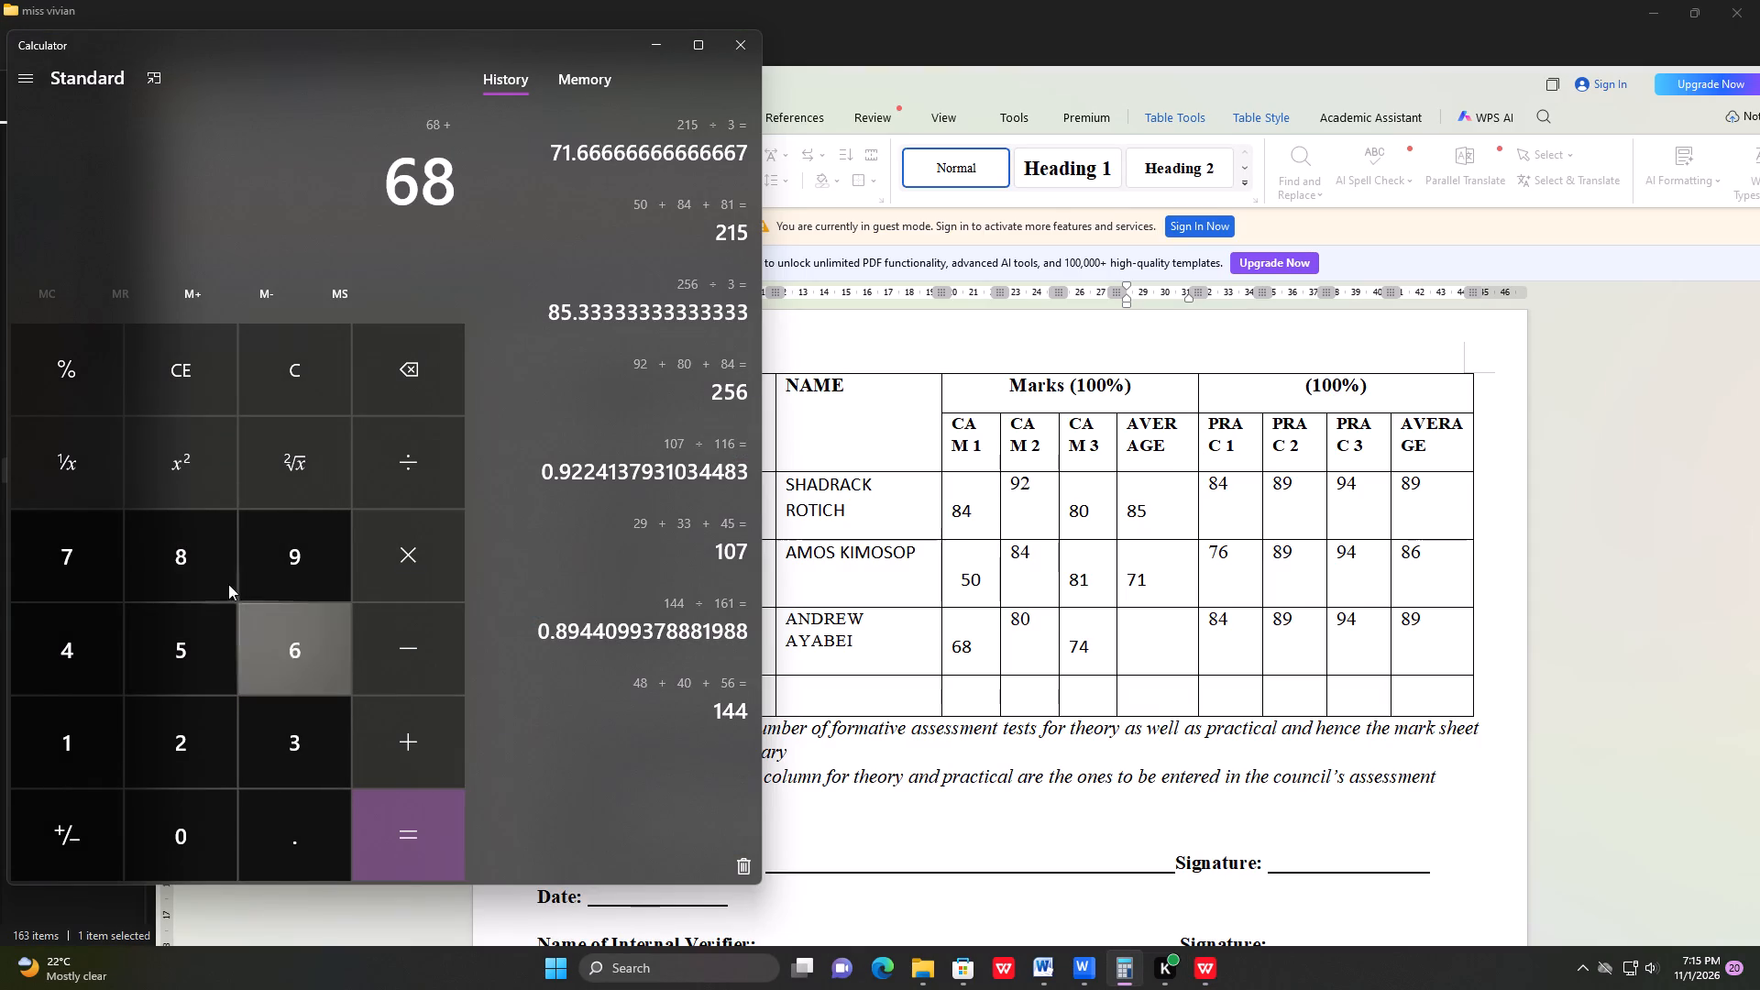
{"action": "left_click", "coordinate": [188, 543]}
{"action": "left_click_drag", "start_coordinate": [178, 621], "coordinate": [159, 717]}
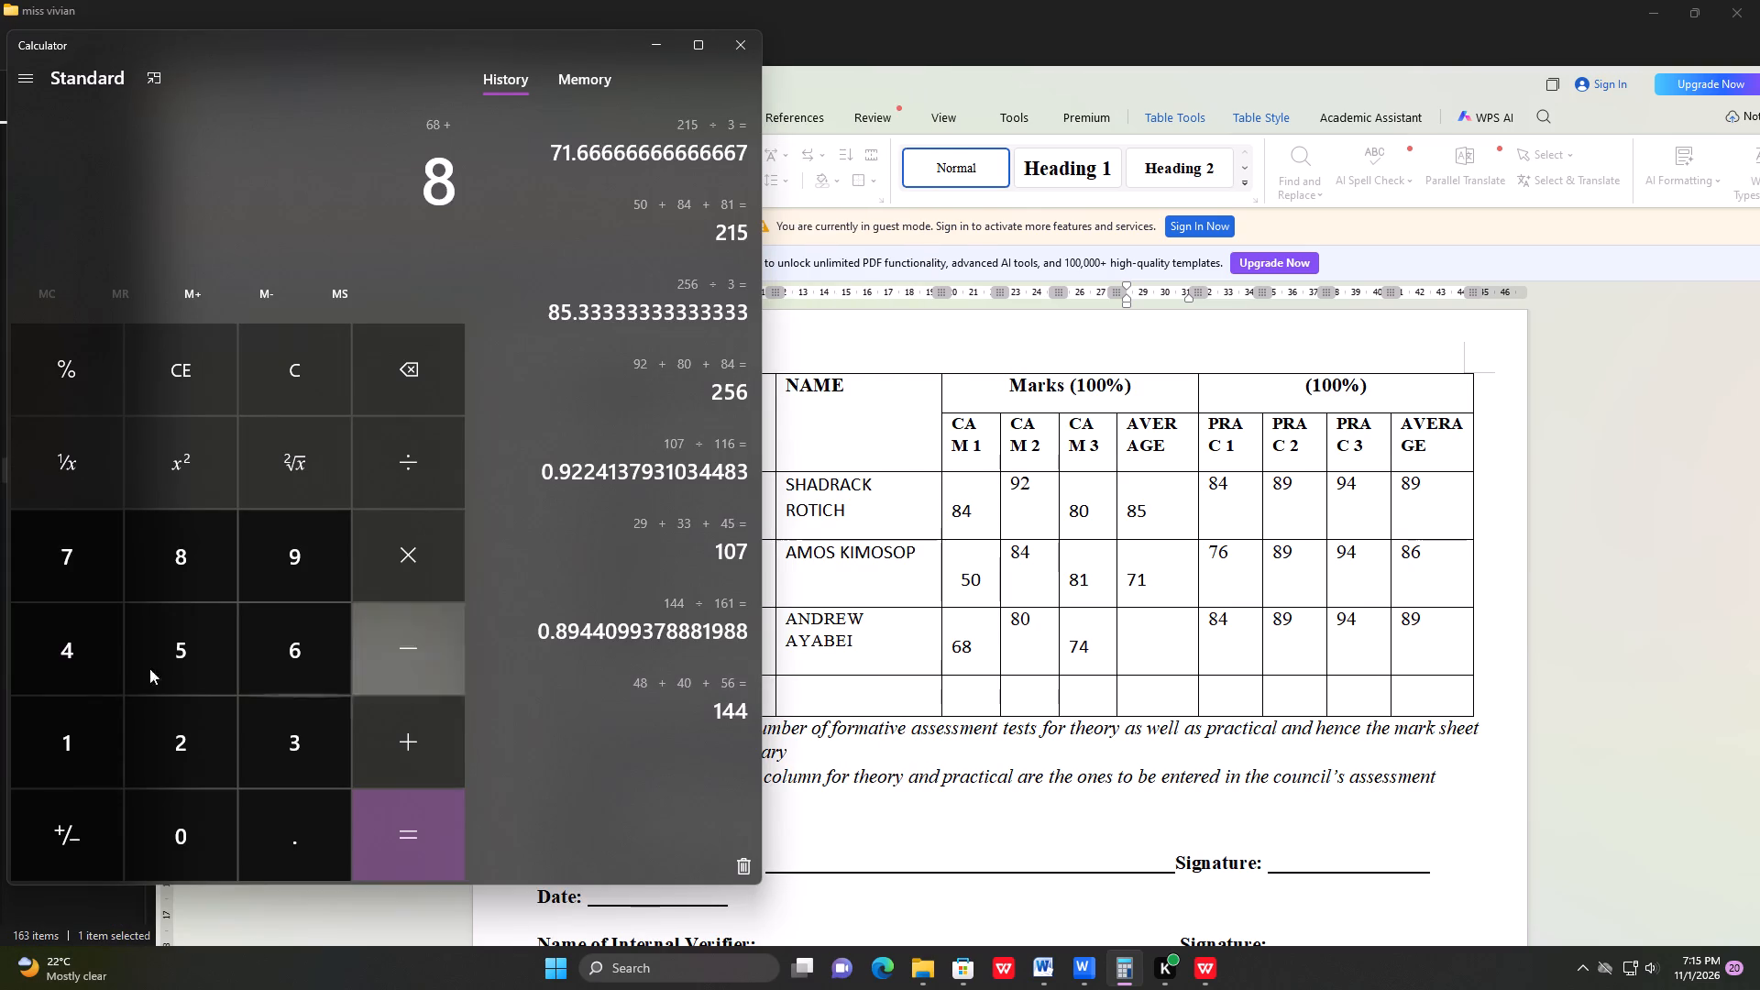
{"action": "left_click", "coordinate": [178, 856]}
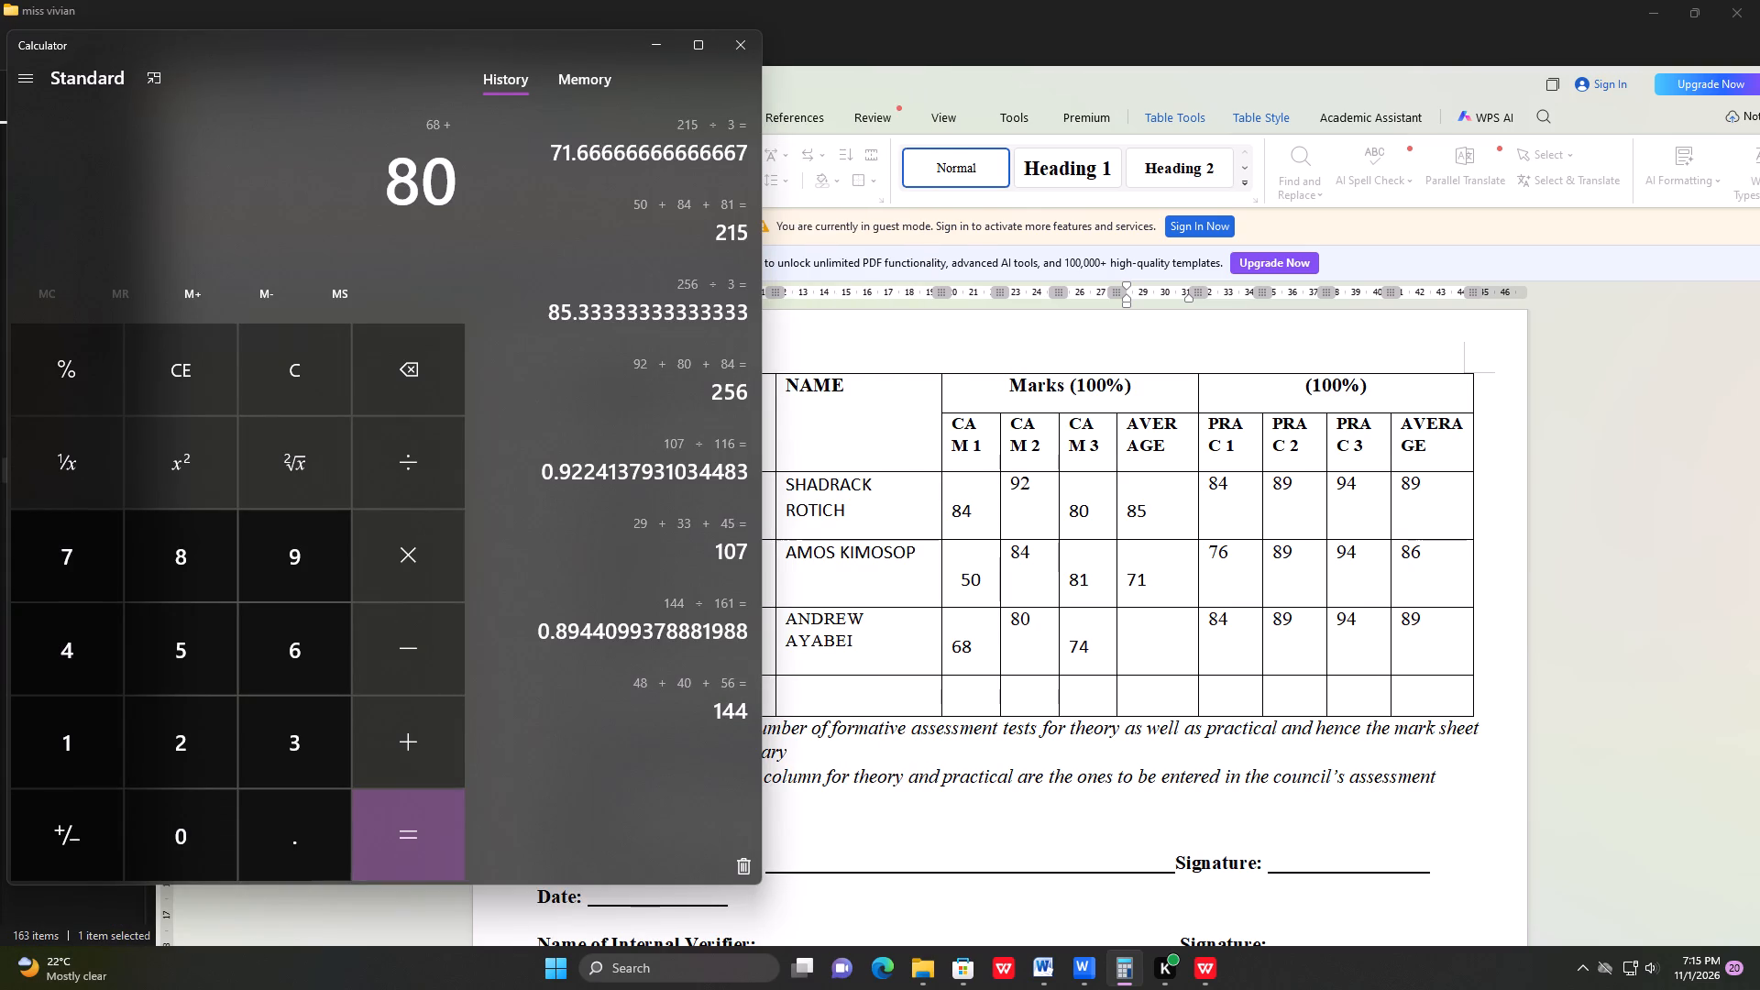
{"action": "left_click", "coordinate": [414, 767]}
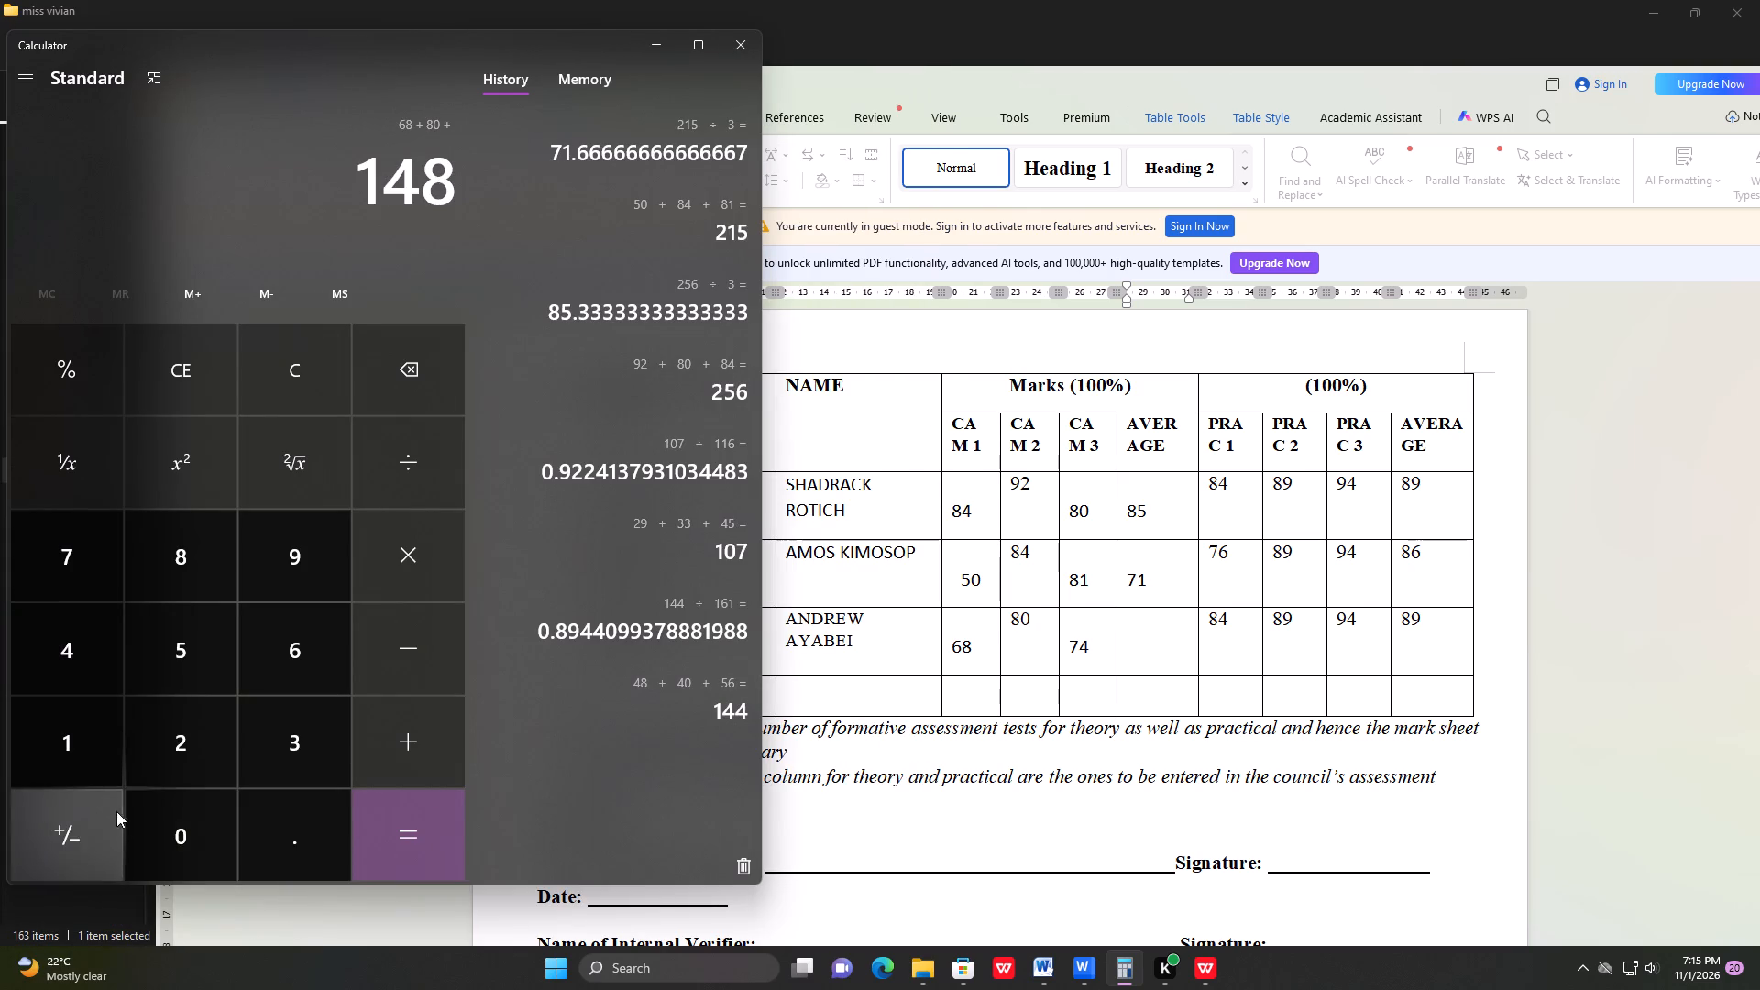
{"action": "left_click", "coordinate": [118, 579]}
{"action": "left_click", "coordinate": [92, 632]}
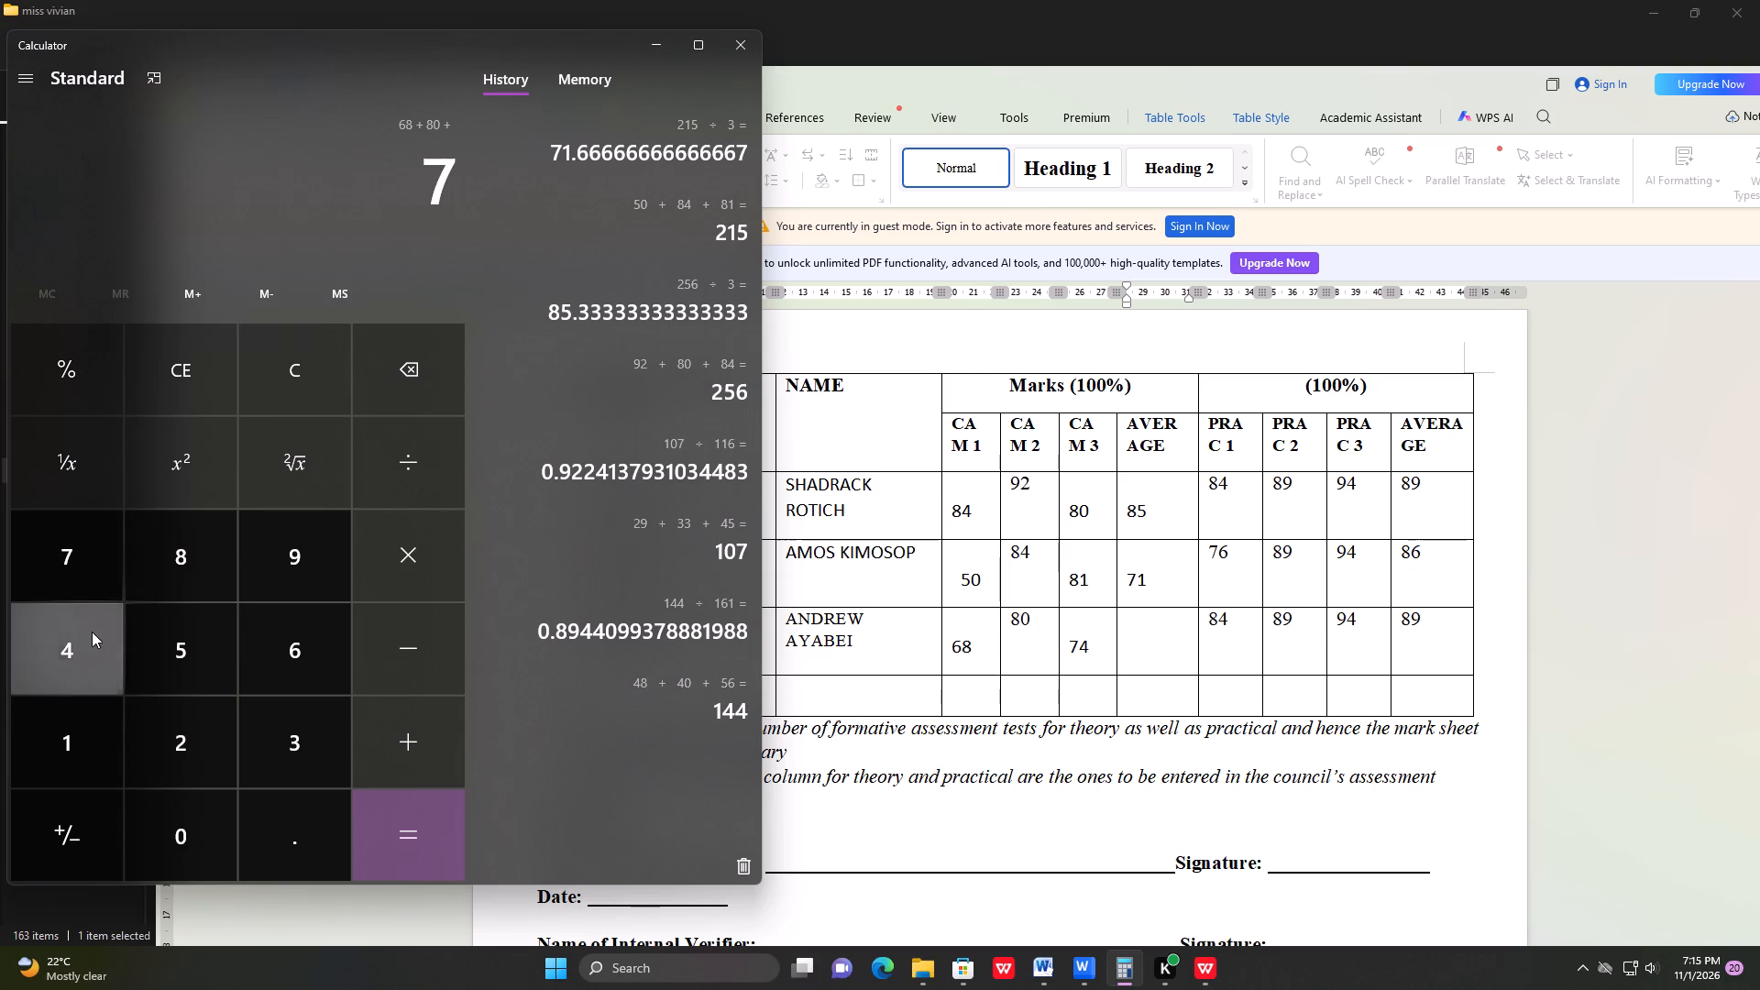
{"action": "left_click", "coordinate": [379, 842]}
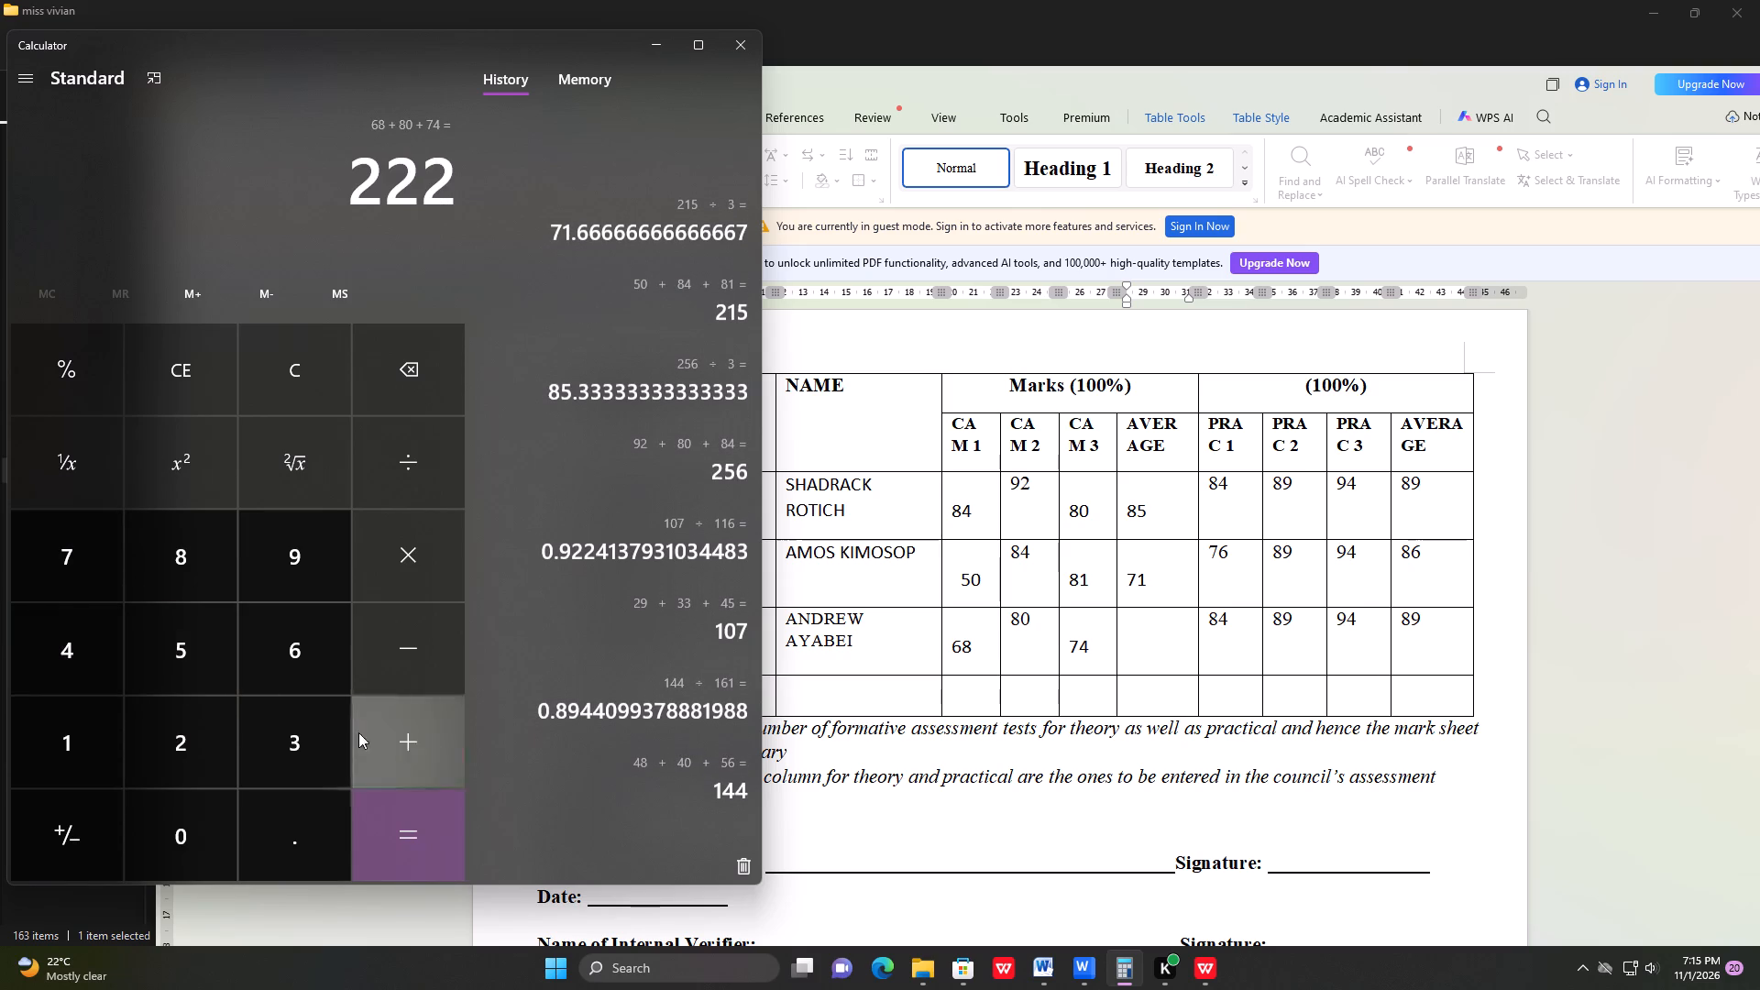
{"action": "left_click", "coordinate": [392, 486]}
{"action": "left_click", "coordinate": [318, 746]}
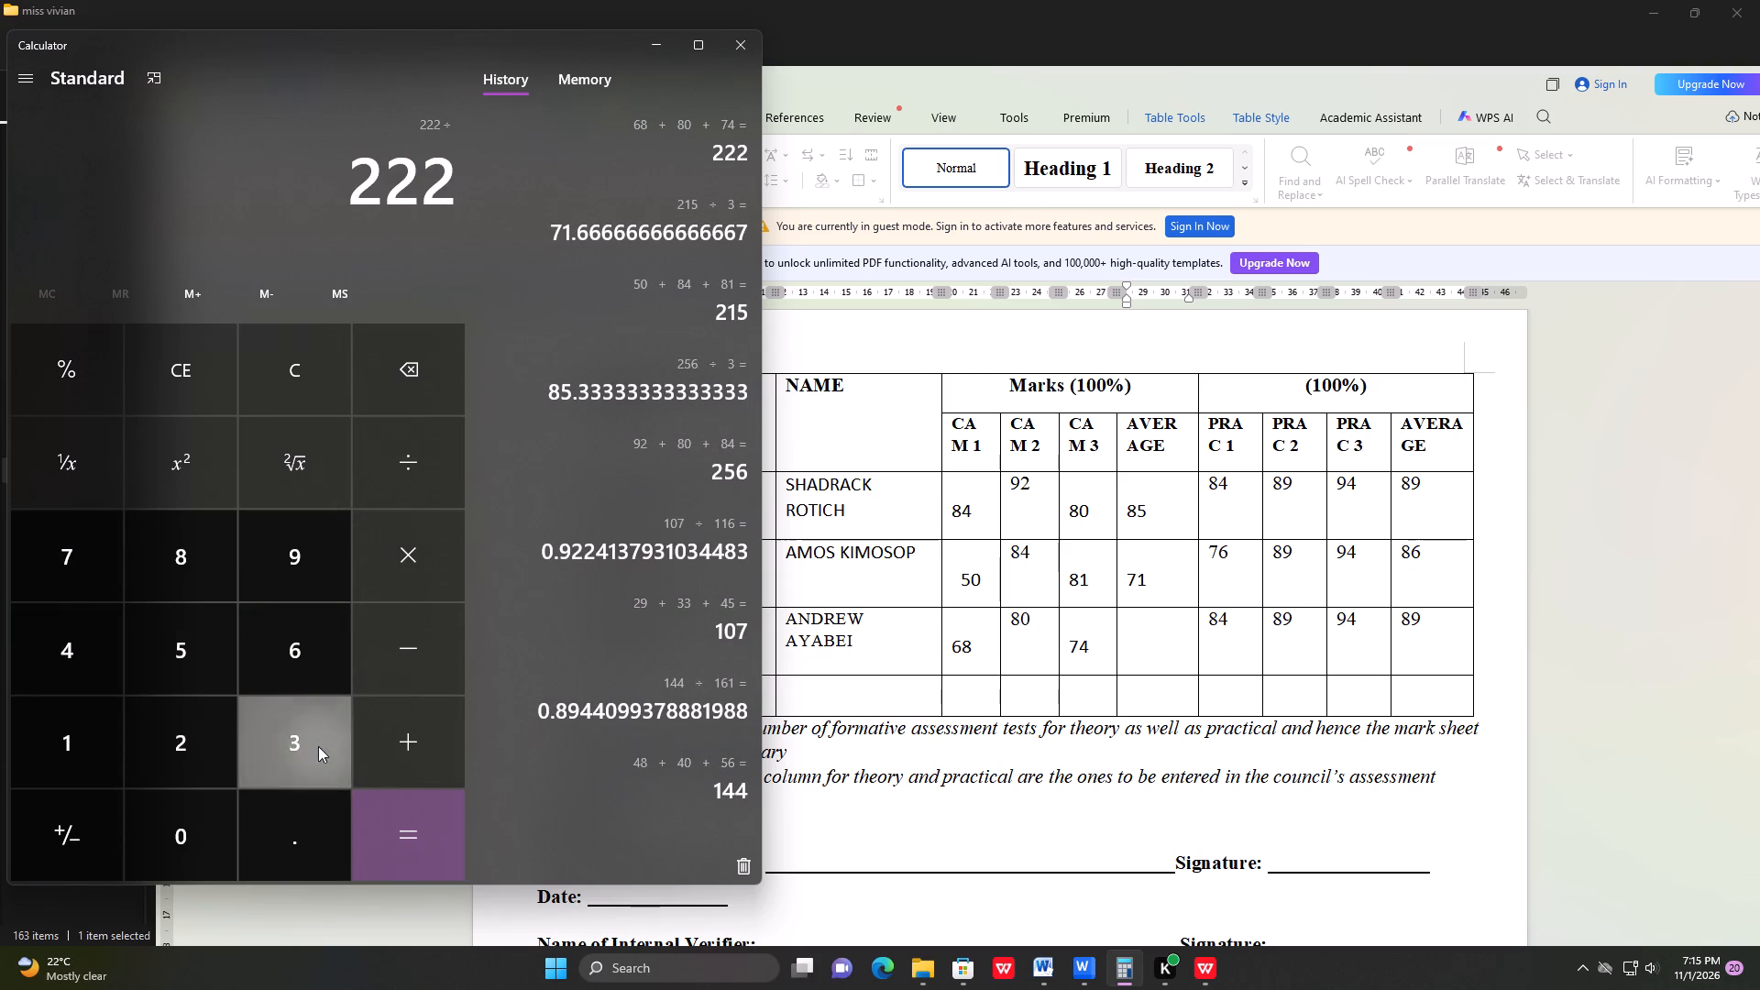
{"action": "left_click", "coordinate": [423, 848]}
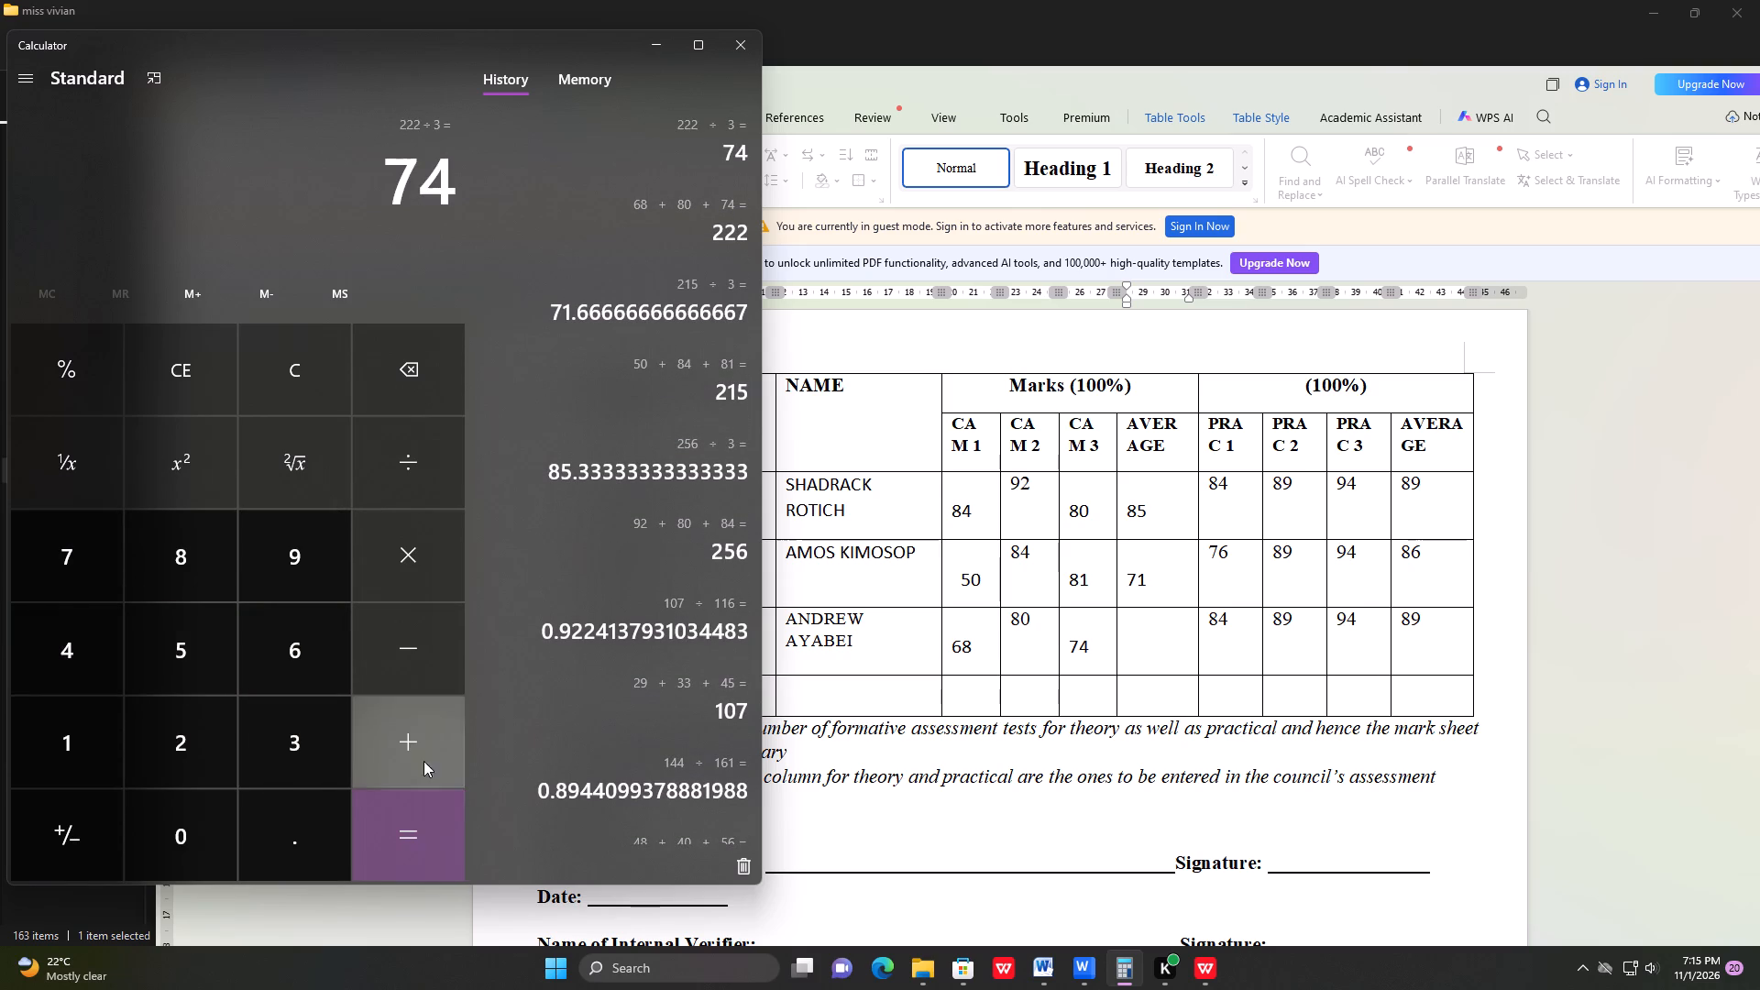
Enter 74 as candidate 3's theory average in the score sheet document.
{"action": "left_click", "coordinate": [1133, 657]}
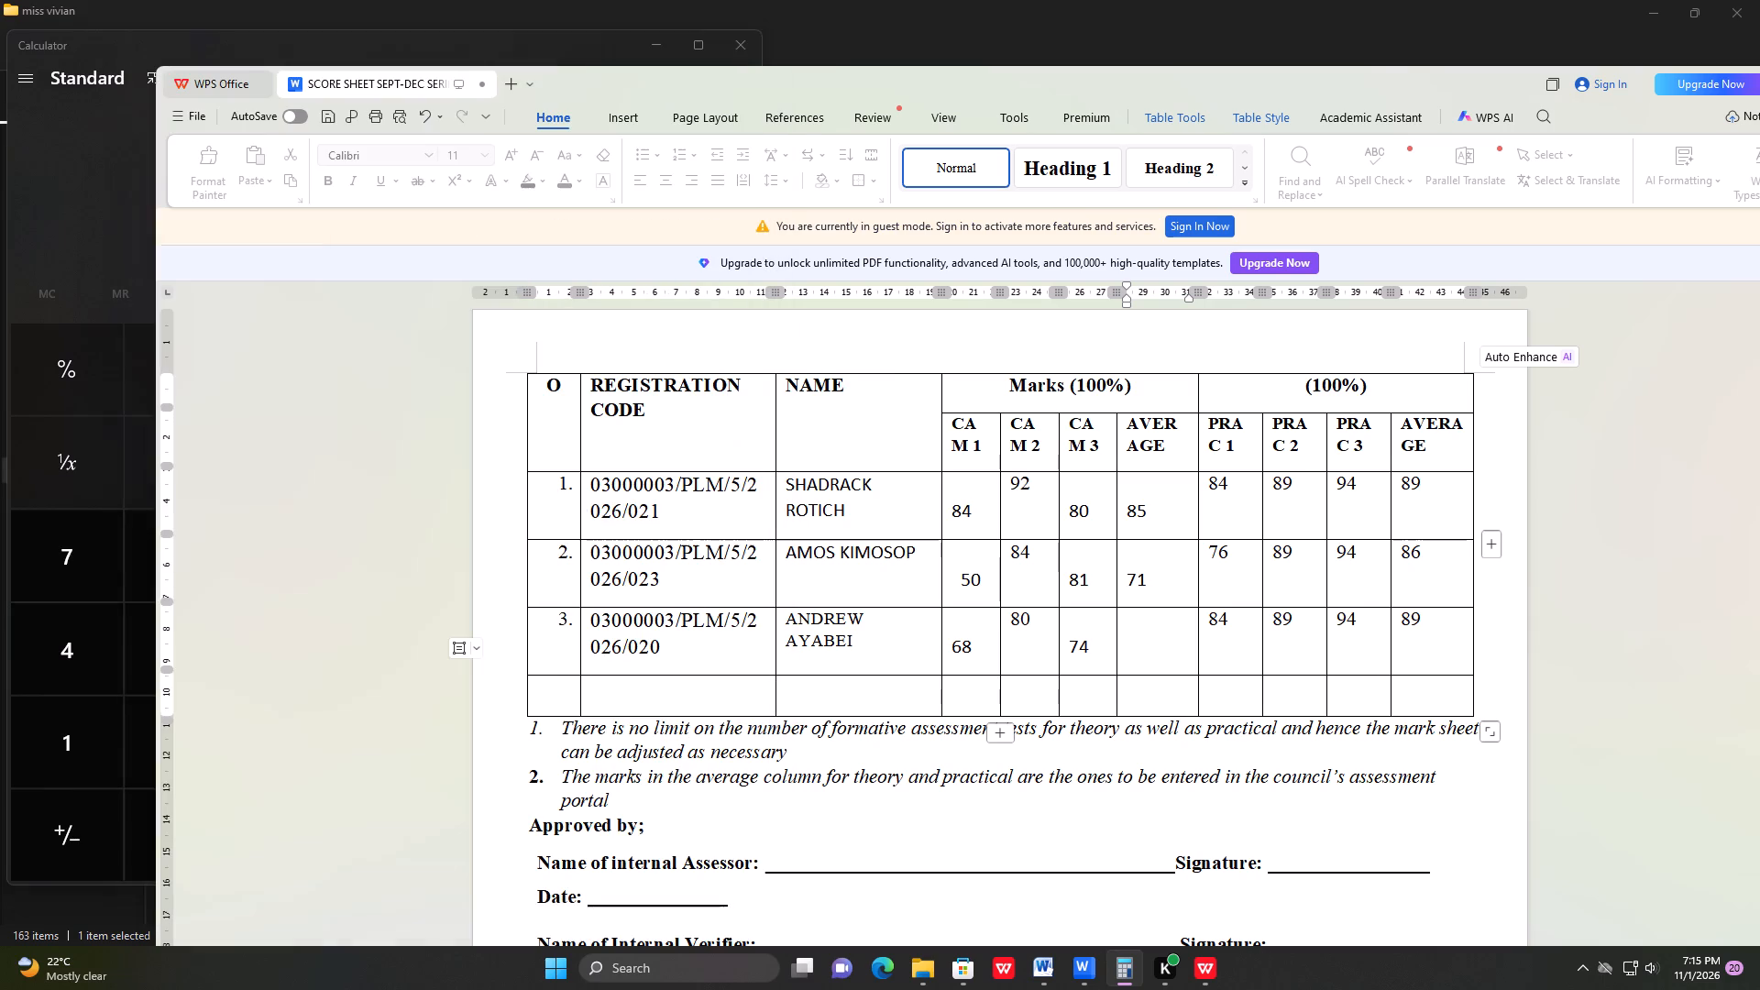
{"action": "type", "text": "74"}
Insert eight blank lines above the institute heading of the INSTALLWATERSTPORAGE SYSTEM unit so that its marks sheet starts on a new page.
{"action": "scroll", "coordinate": [1128, 665], "scroll_direction": "down", "scroll_amount": 2}
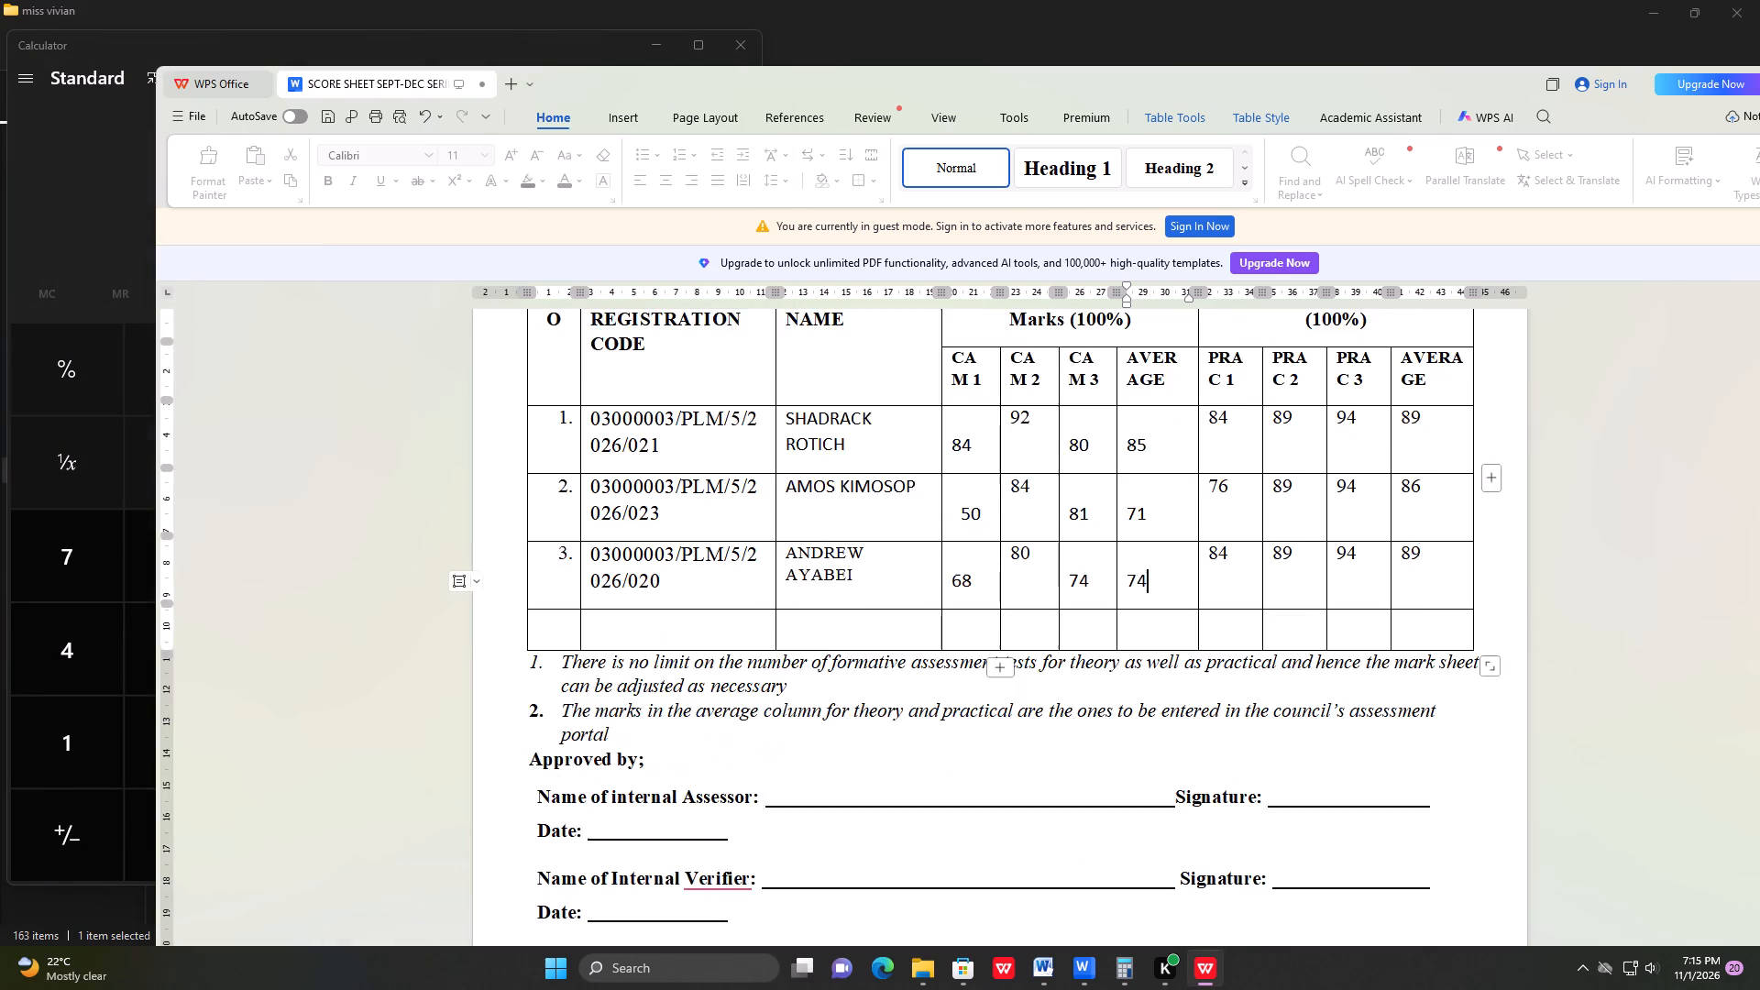
{"action": "scroll", "coordinate": [1128, 665], "scroll_direction": "down", "scroll_amount": 15}
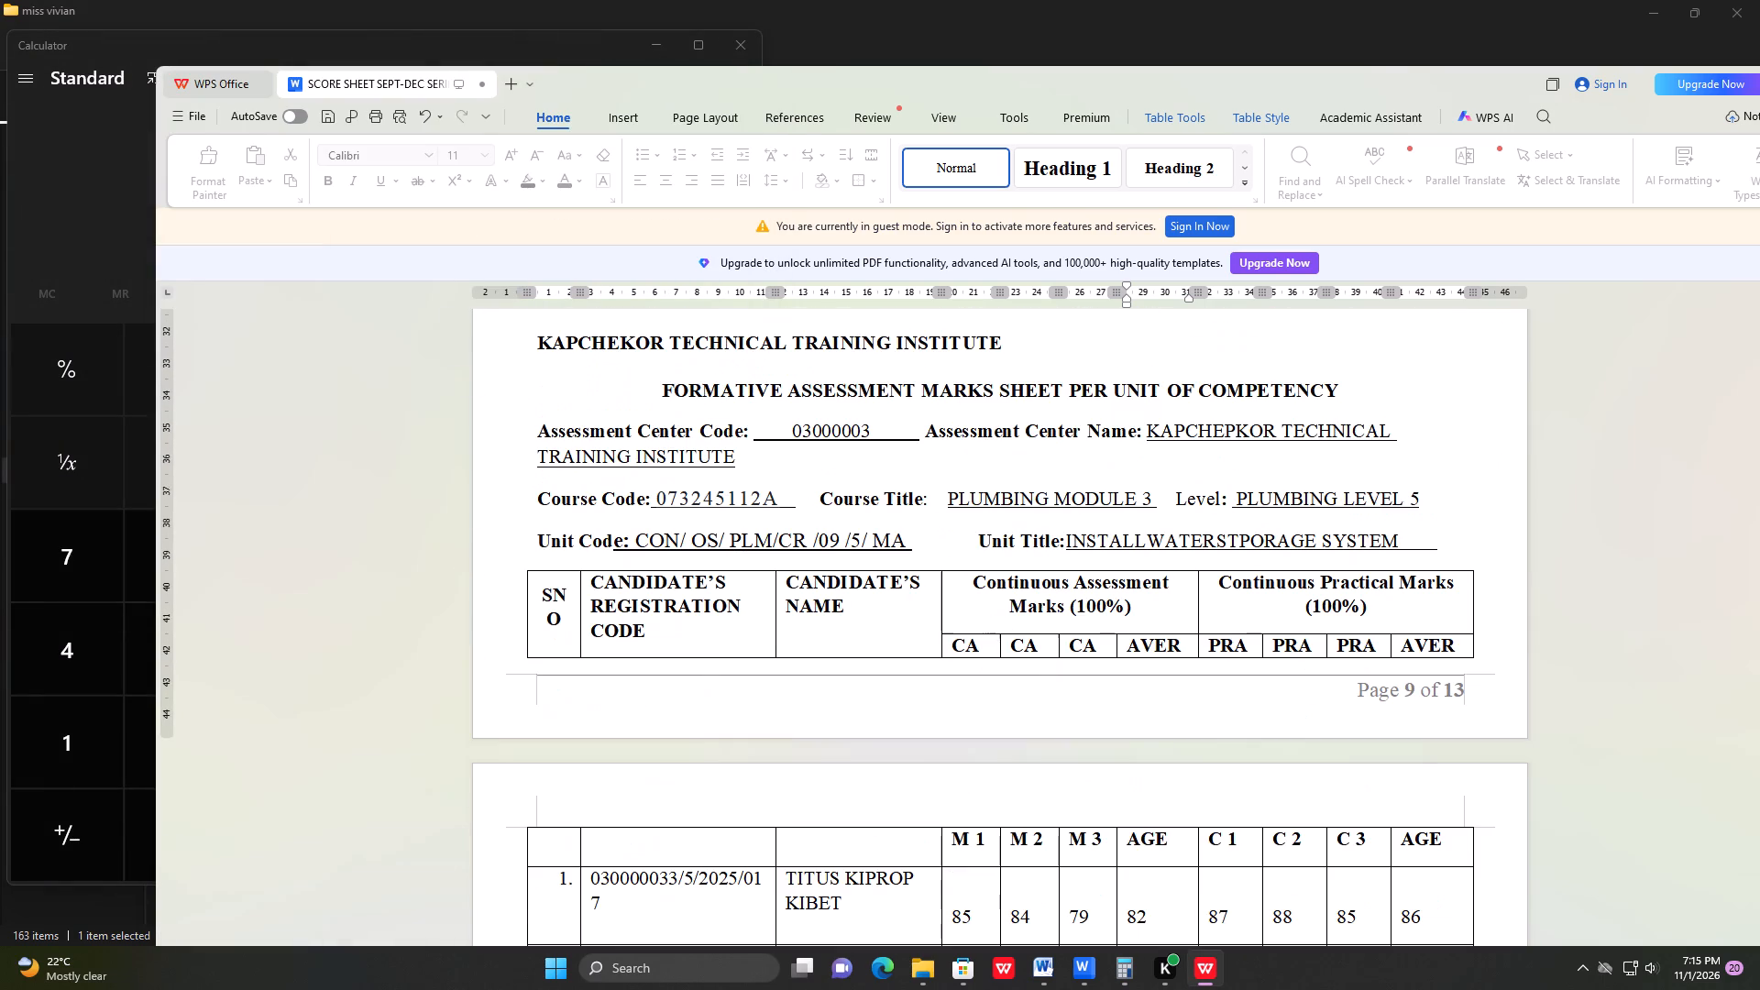
{"action": "scroll", "coordinate": [1101, 674], "scroll_direction": "up", "scroll_amount": 5}
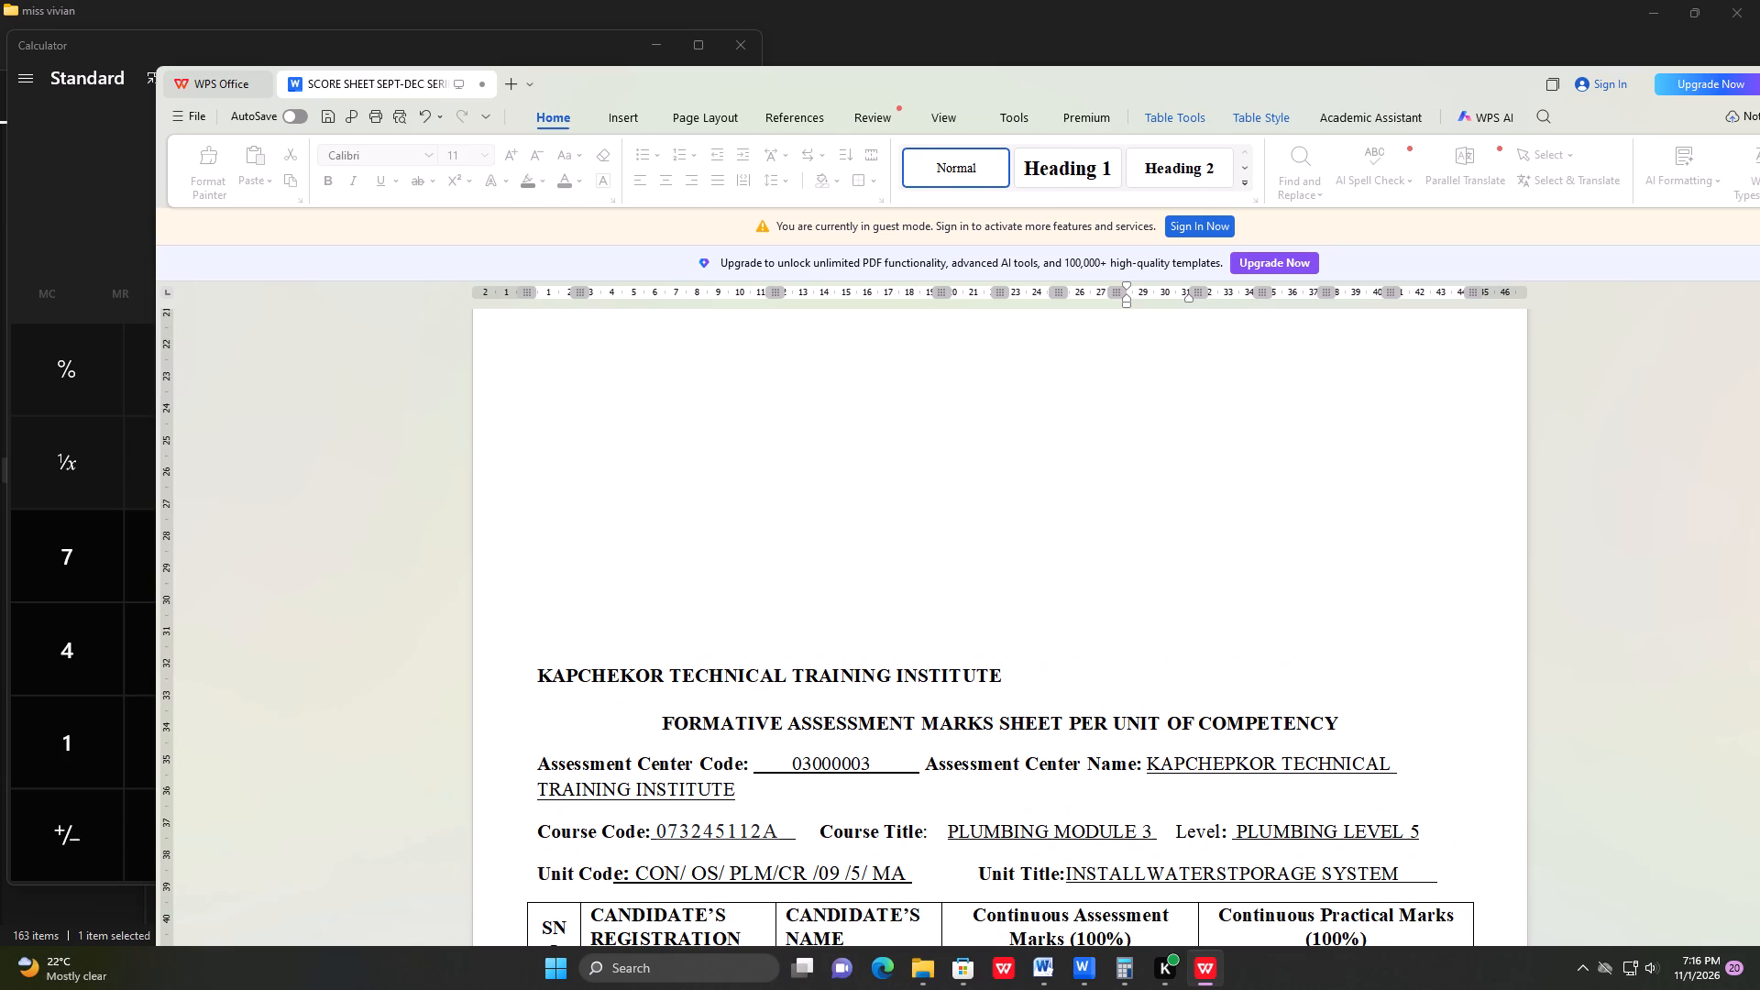
{"action": "left_click", "coordinate": [931, 594]}
{"action": "key", "text": "Return"}
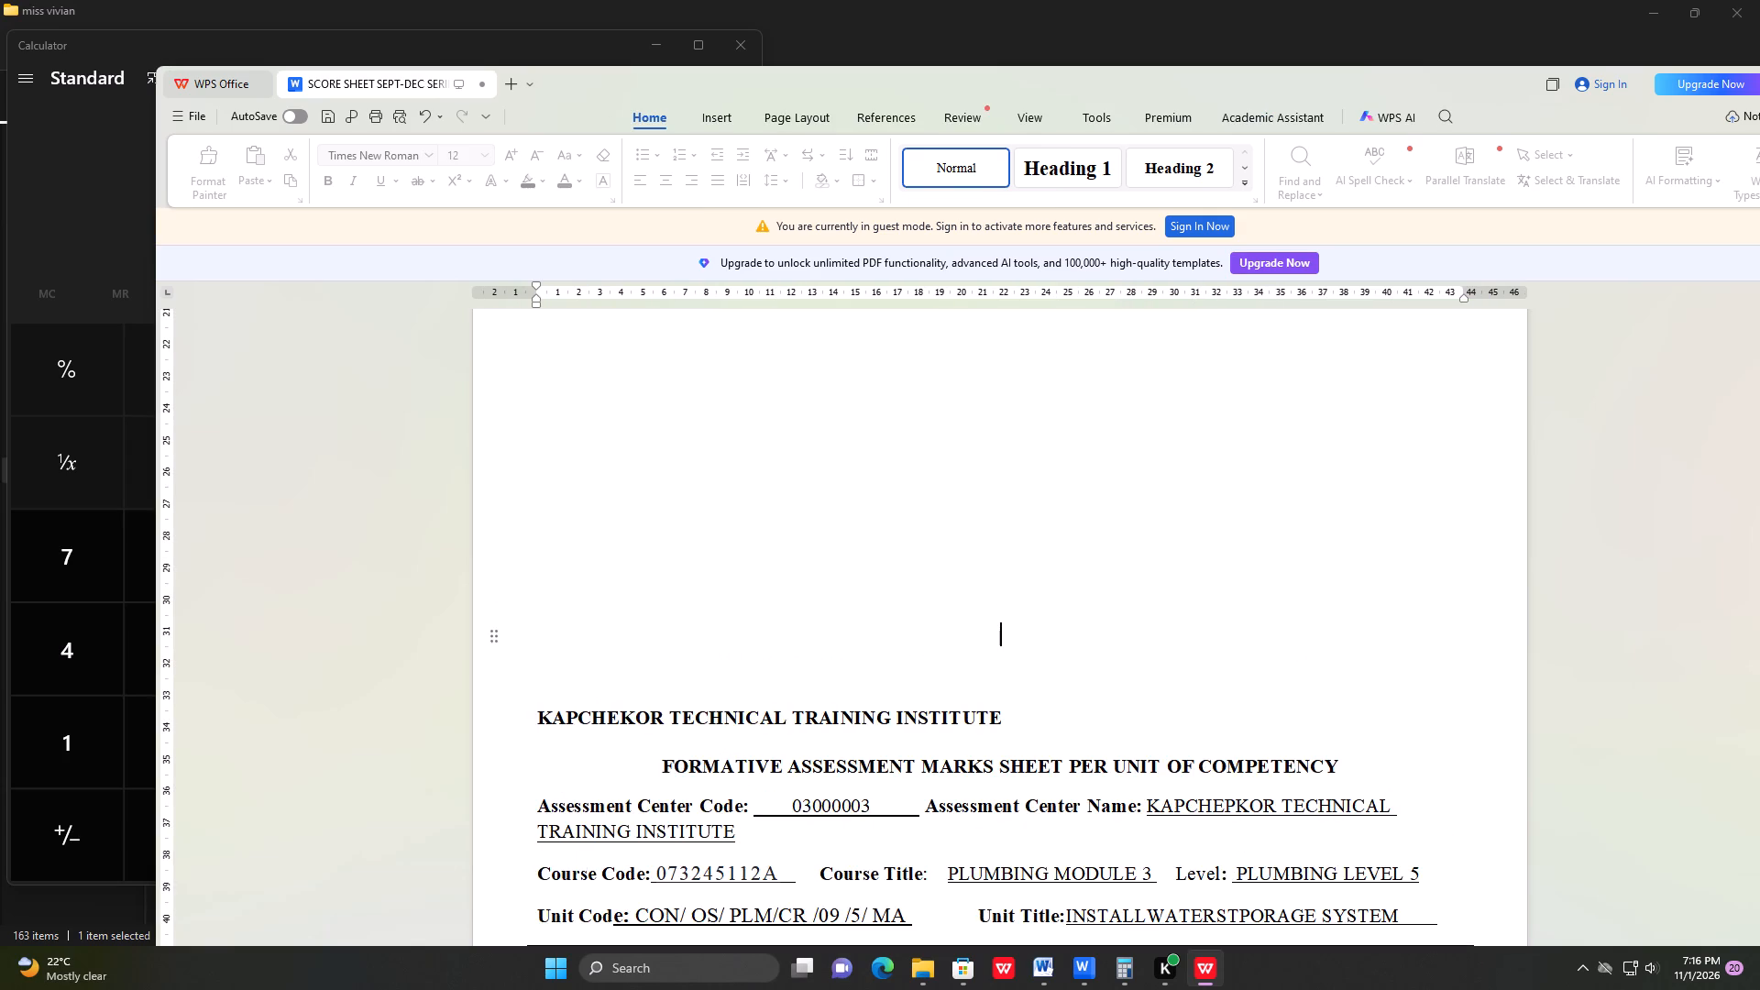
{"action": "key", "text": "Return"}
{"action": "key", "text": "Return"}
{"action": "key", "text": "Return"}
{"action": "key", "text": "Return"}
{"action": "key", "text": "Return"}
{"action": "key", "text": "Return"}
{"action": "key", "text": "Return"}
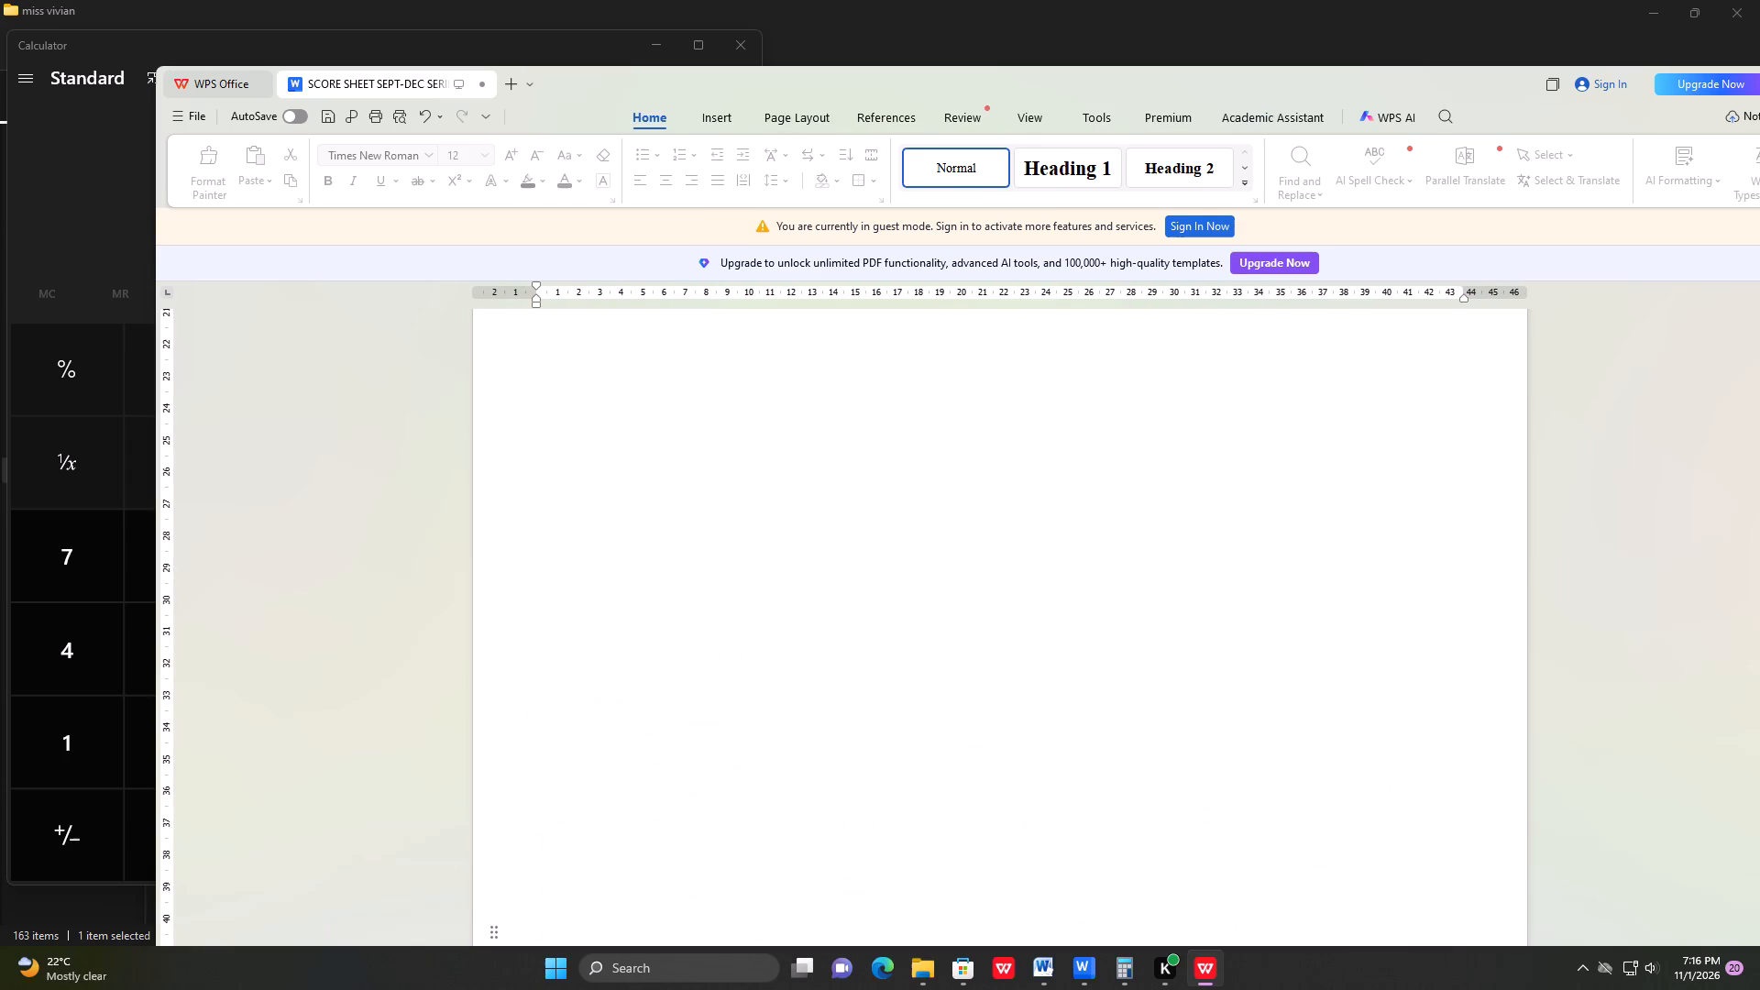
{"action": "scroll", "coordinate": [919, 593], "scroll_direction": "down", "scroll_amount": 7}
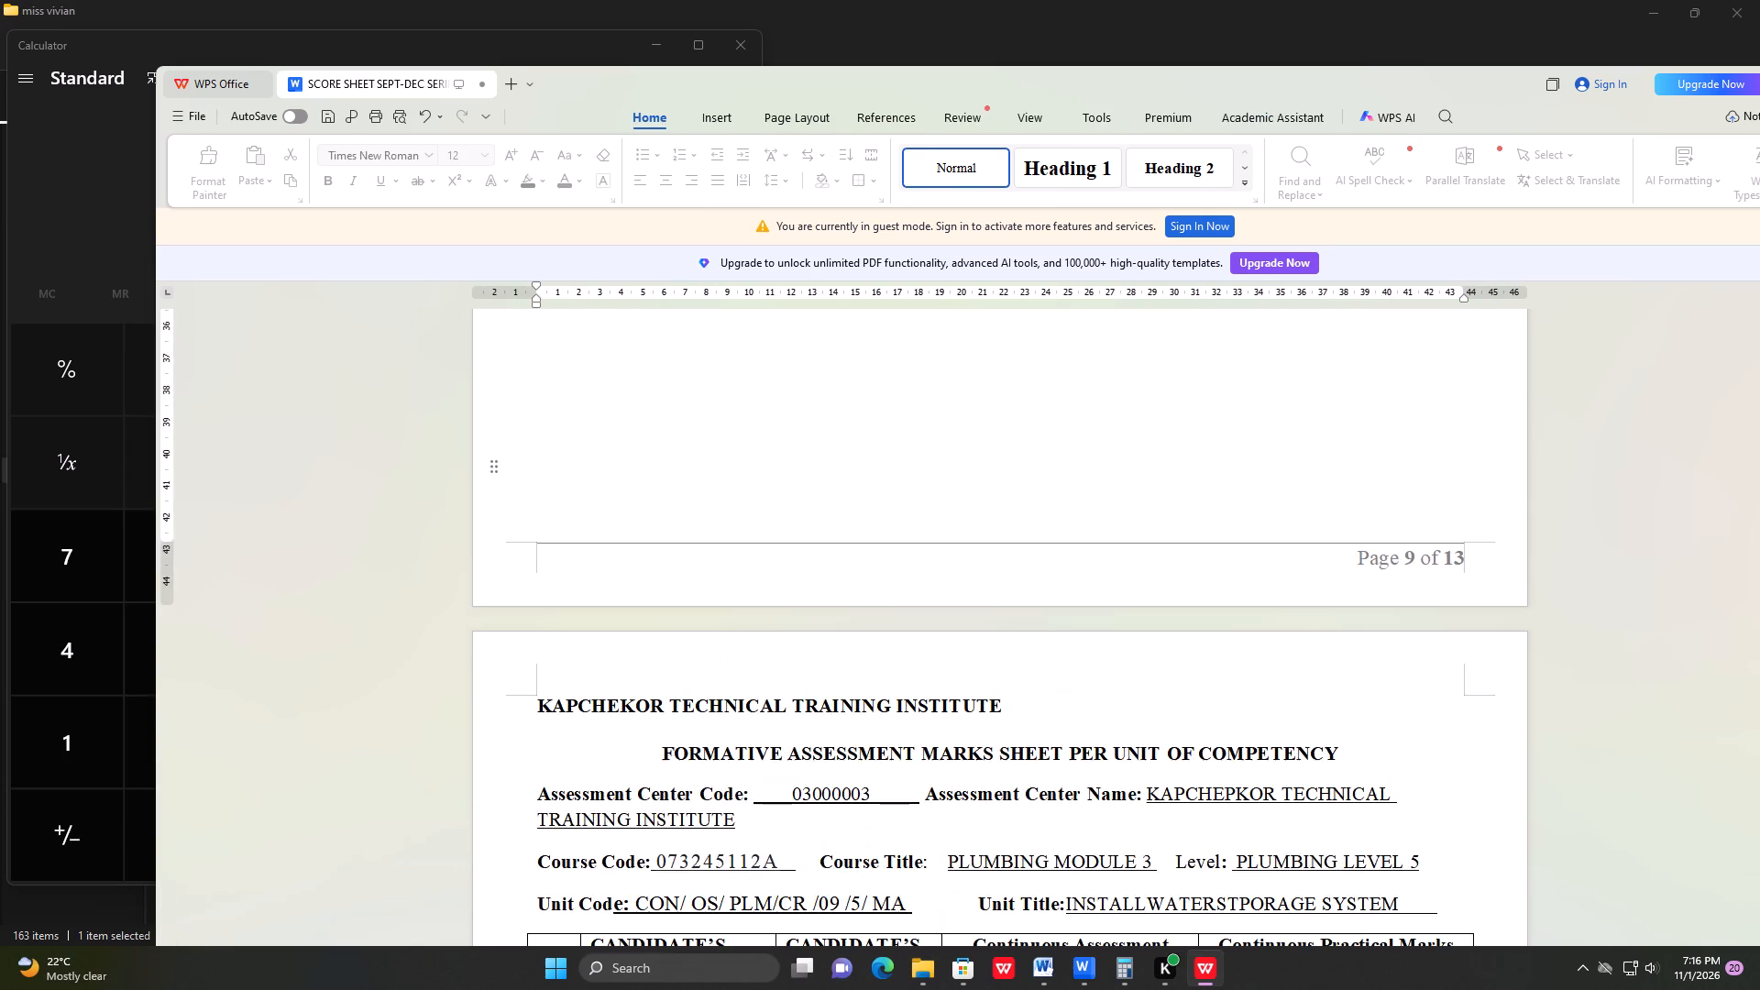
{"action": "scroll", "coordinate": [870, 597], "scroll_direction": "down", "scroll_amount": 8}
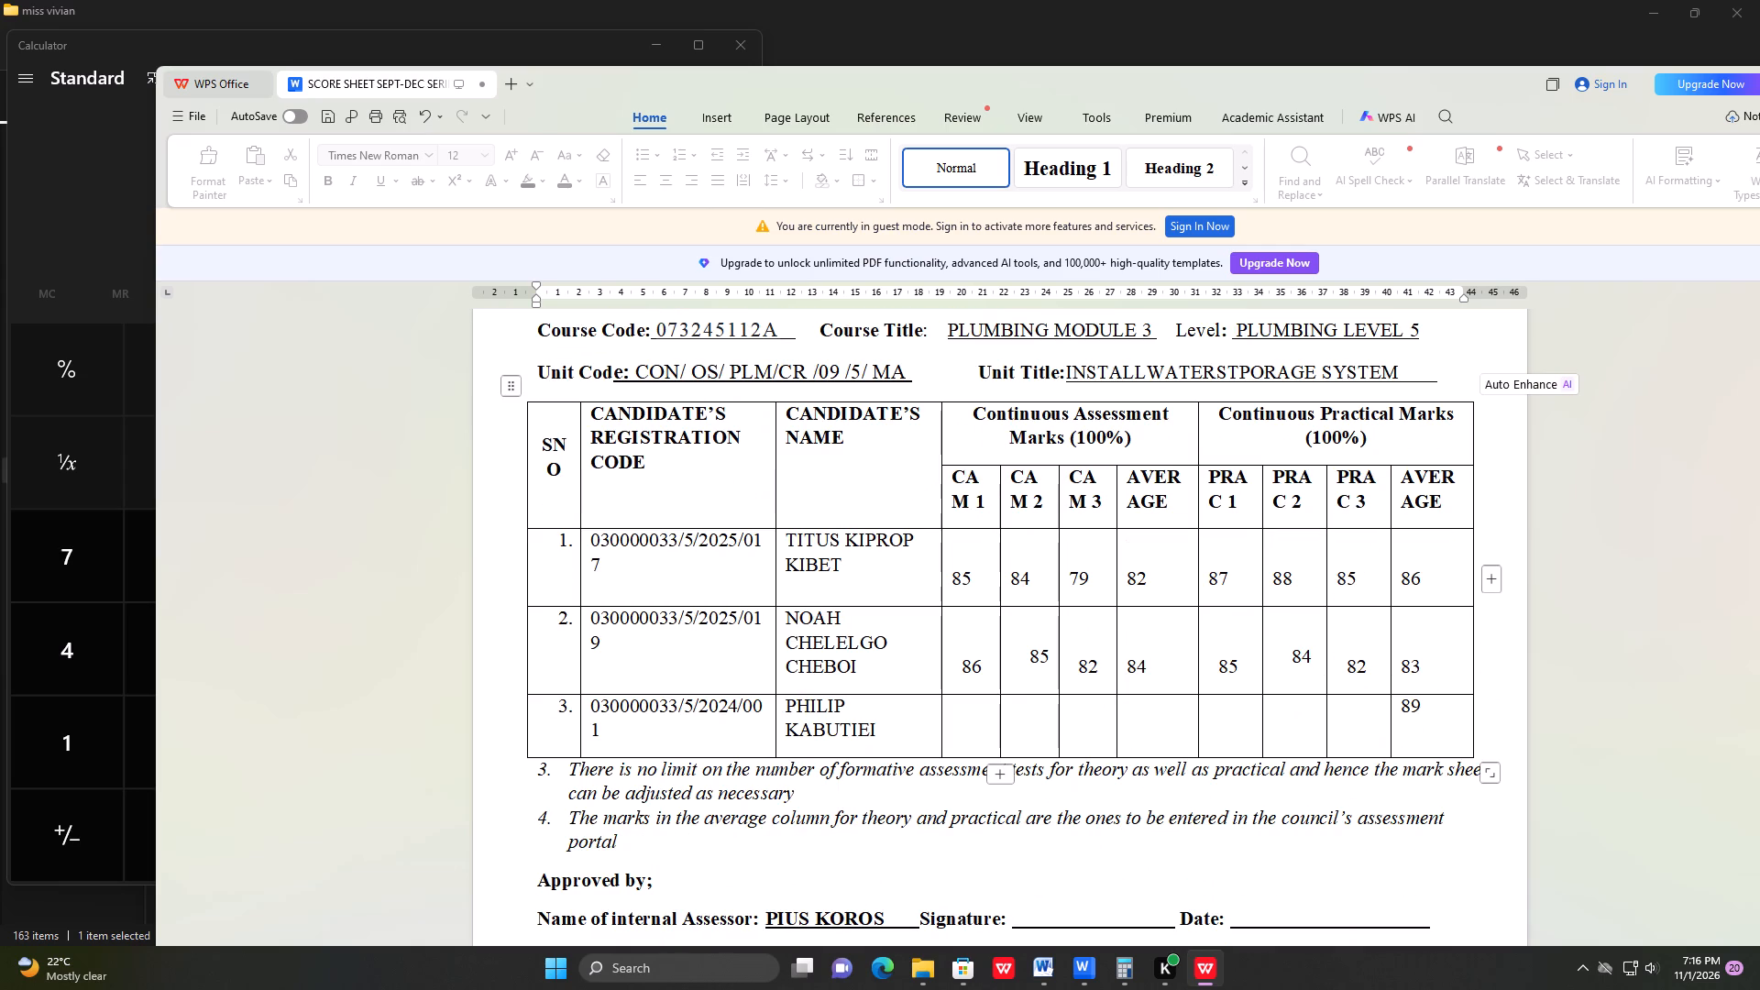